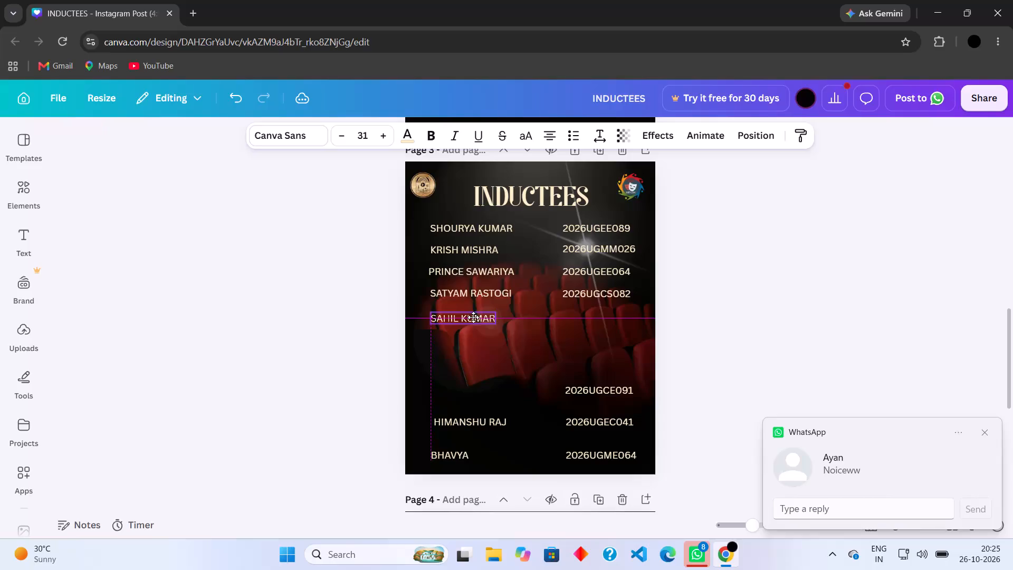
Move the fifth inductee's roll number on page 3 up level with the fifth name, in line with the roll-number column.
left_click_drag(594, 388, 588, 315)
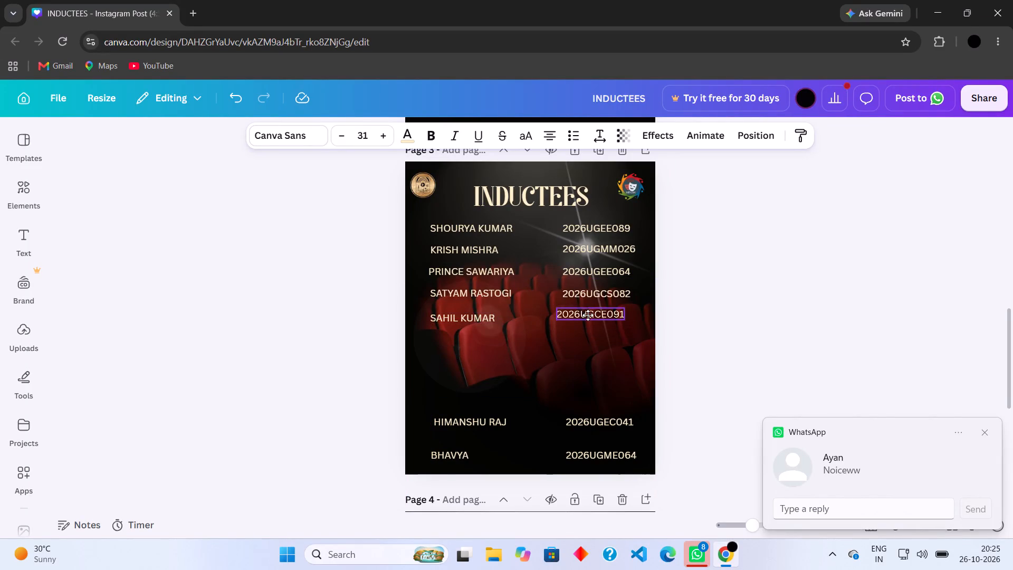
left_click_drag(588, 315, 591, 317)
Move the last two names and their roll numbers up on page 3 to form the sixth and seventh rows directly below the fifth.
left_click_drag(491, 420, 485, 341)
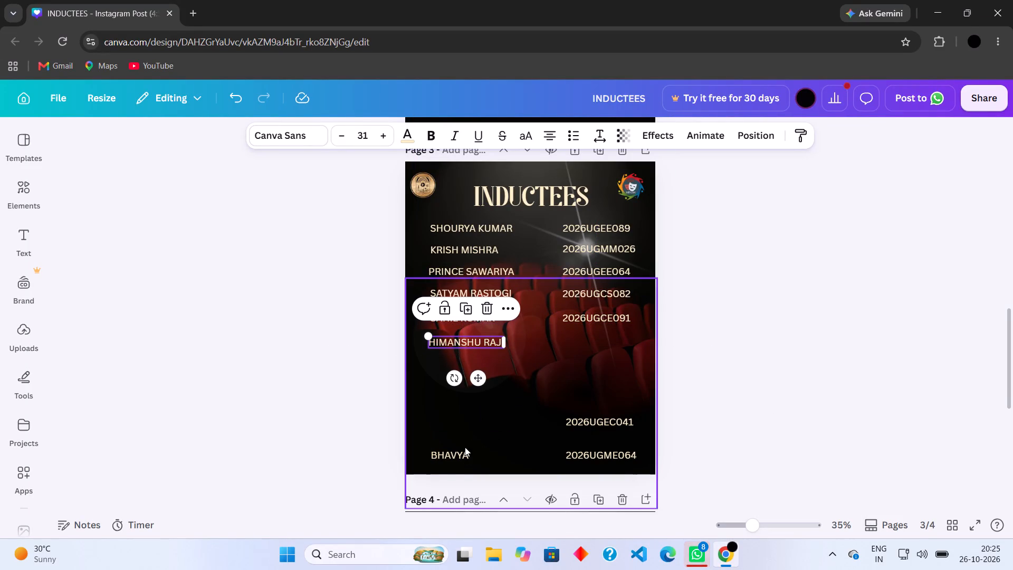
left_click_drag(458, 457, 457, 367)
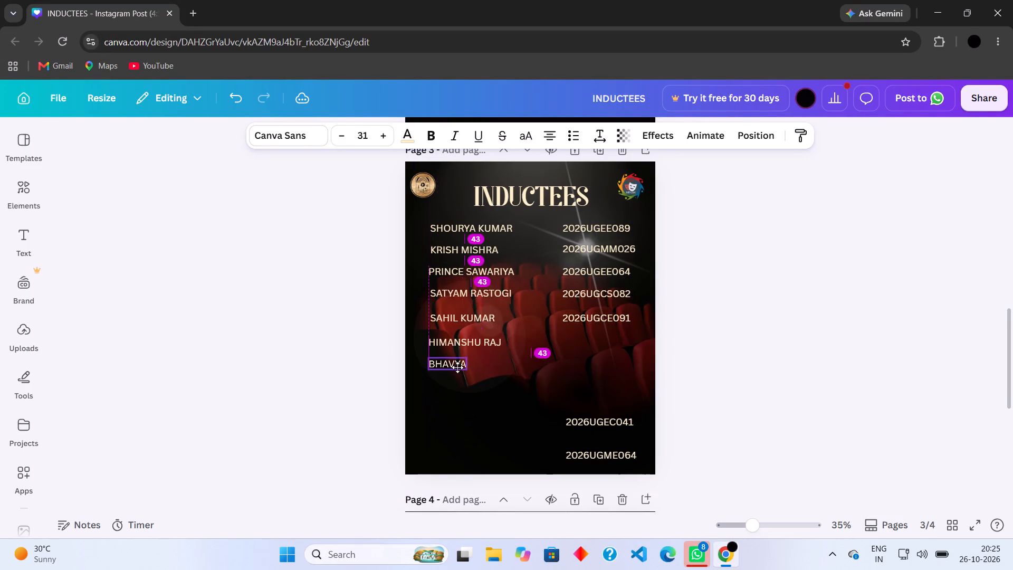
left_click_drag(457, 367, 457, 369)
left_click_drag(594, 418, 587, 360)
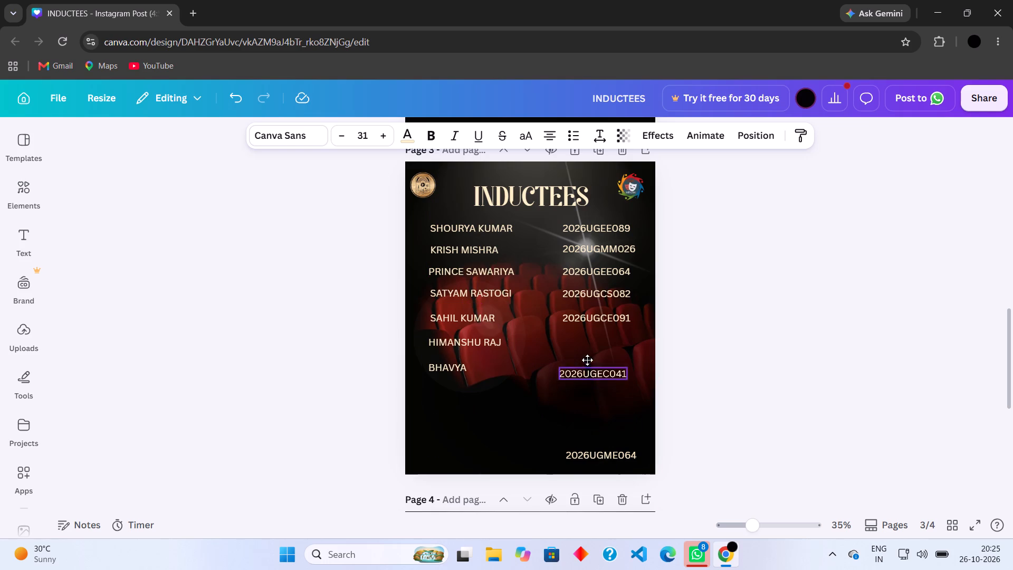
left_click_drag(587, 360, 587, 339)
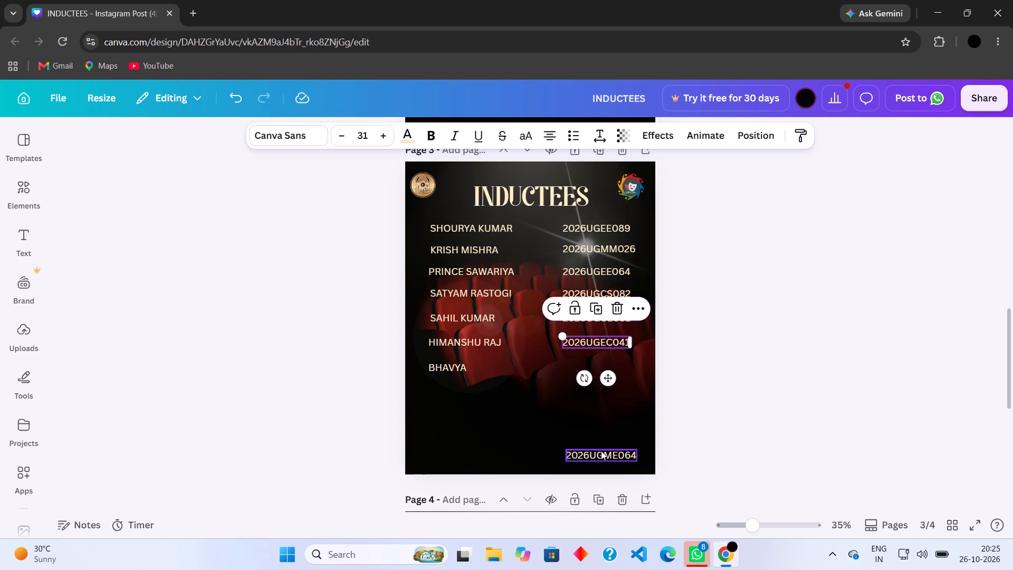
left_click_drag(601, 451, 597, 361)
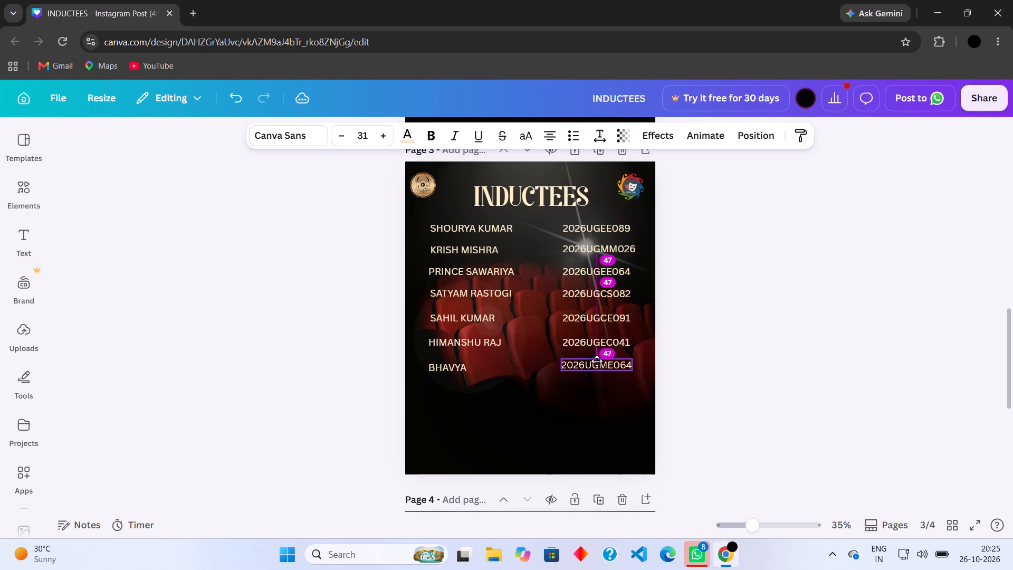
left_click_drag(597, 361, 597, 365)
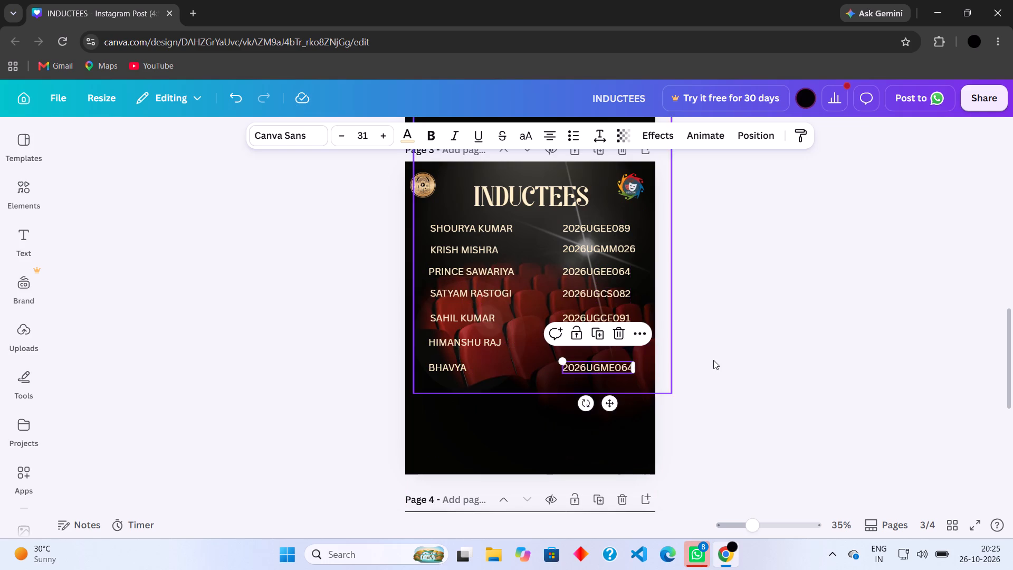
left_click(713, 360)
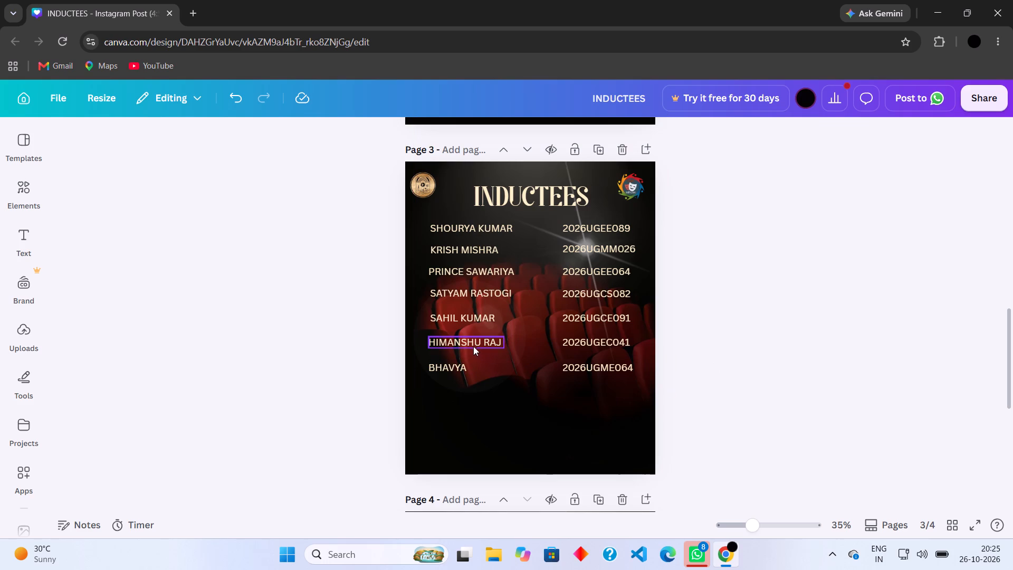
Nudge the last three names on page 3 so their left edges line up with the fourth name.
left_click(470, 311)
left_click(470, 311)
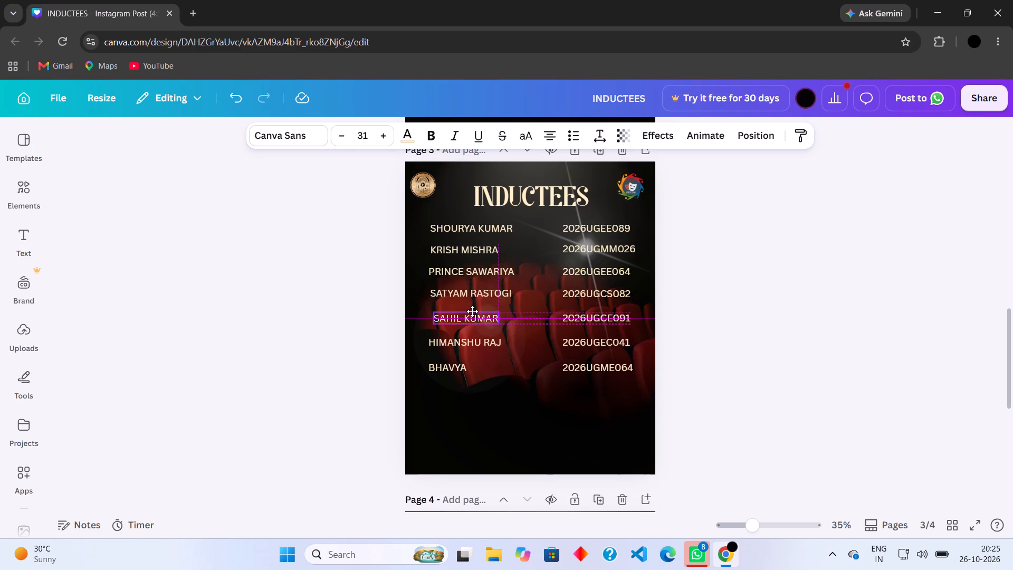
left_click(459, 339)
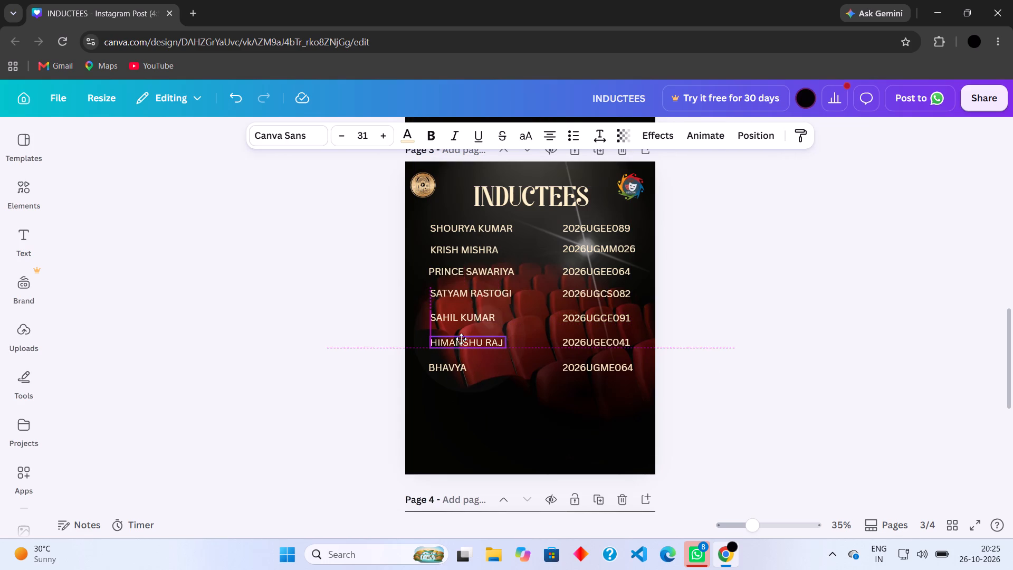
left_click(453, 365)
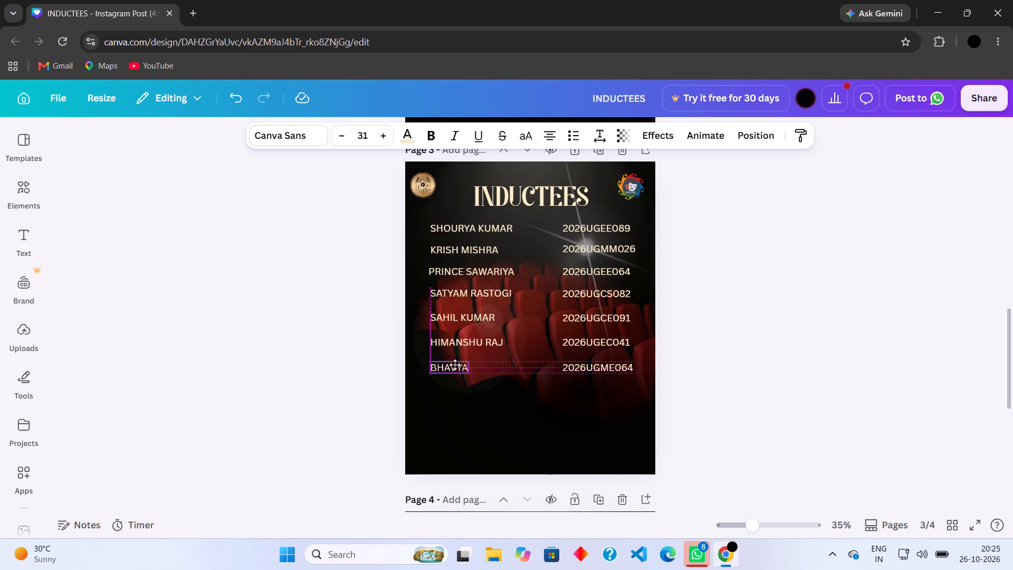
left_click(664, 341)
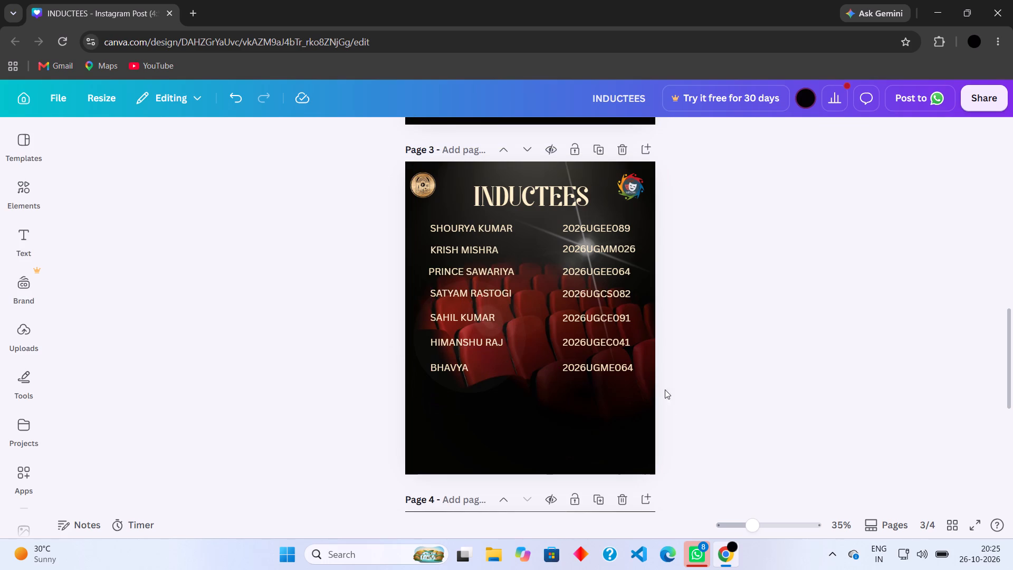
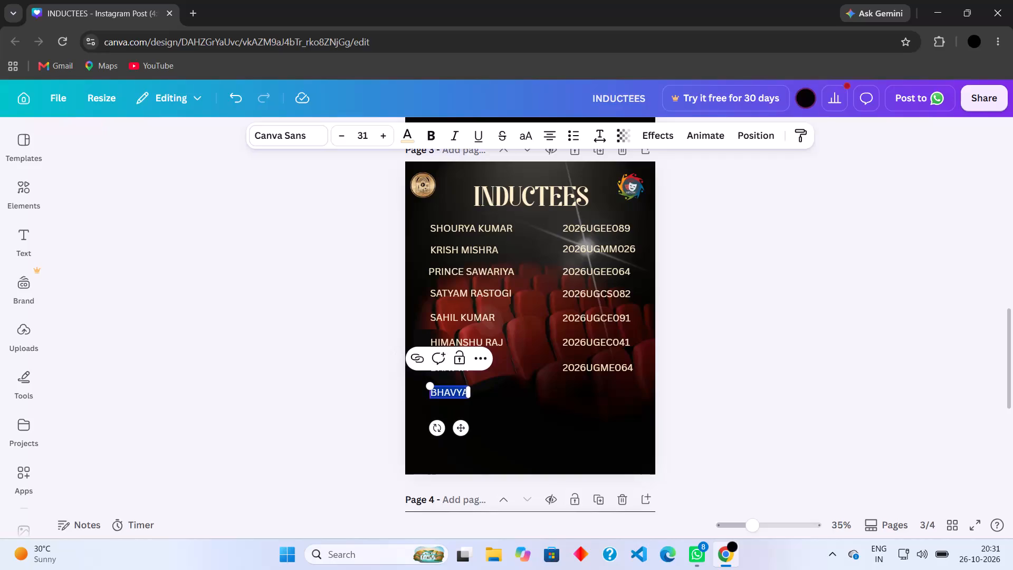
Replace the copied eighth name on page 3 with the eighth inductee's name and align its left edge with the names above.
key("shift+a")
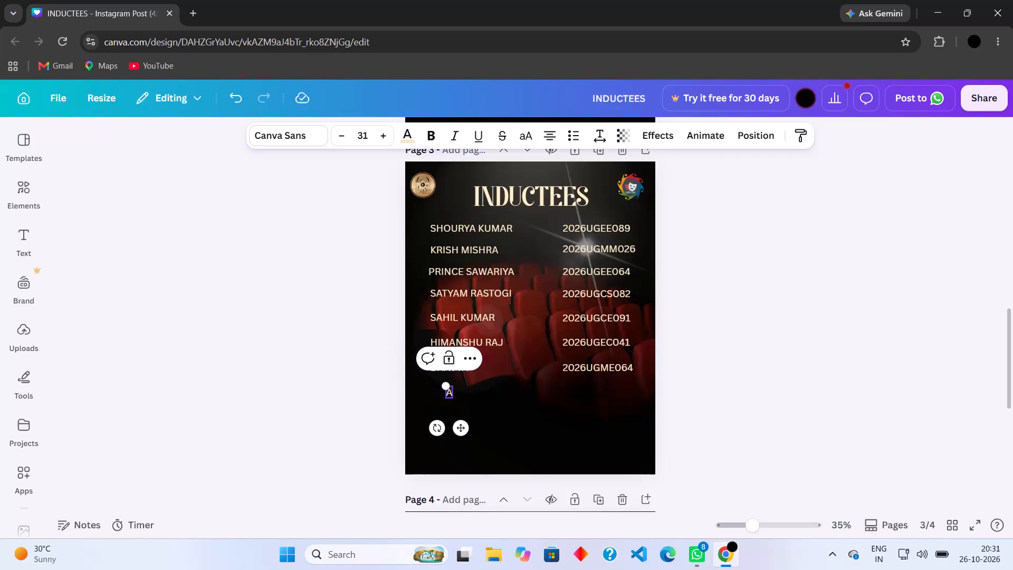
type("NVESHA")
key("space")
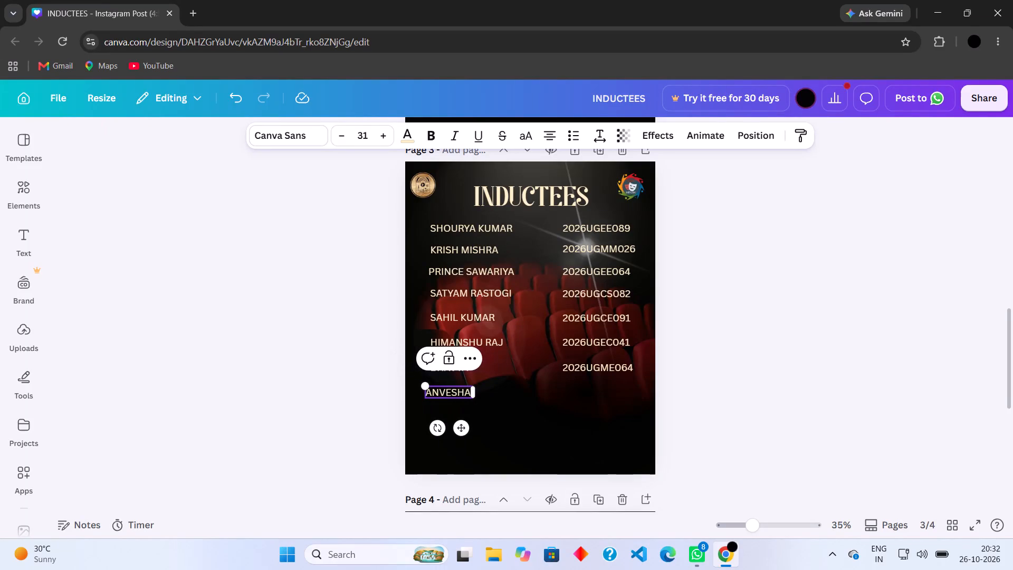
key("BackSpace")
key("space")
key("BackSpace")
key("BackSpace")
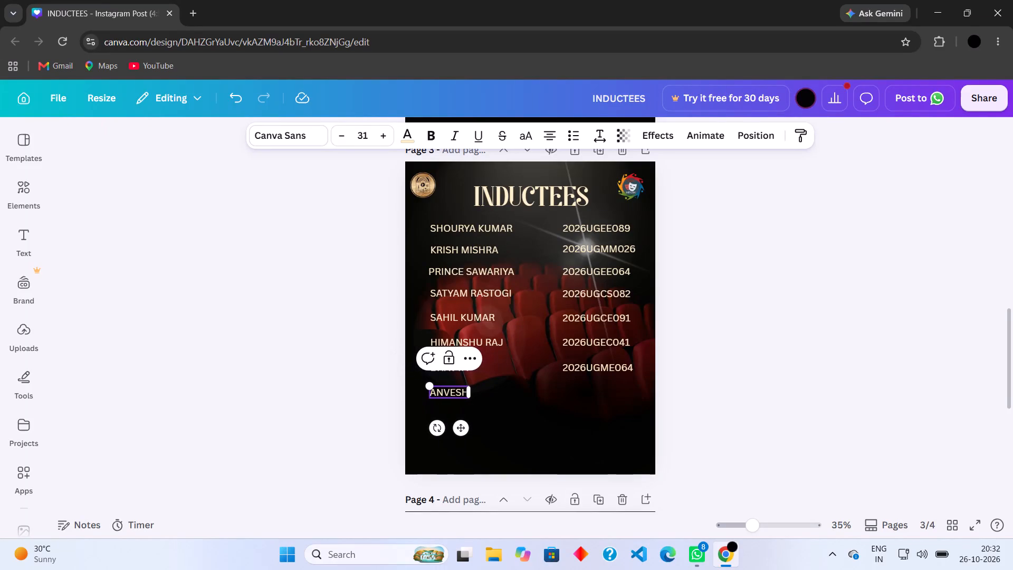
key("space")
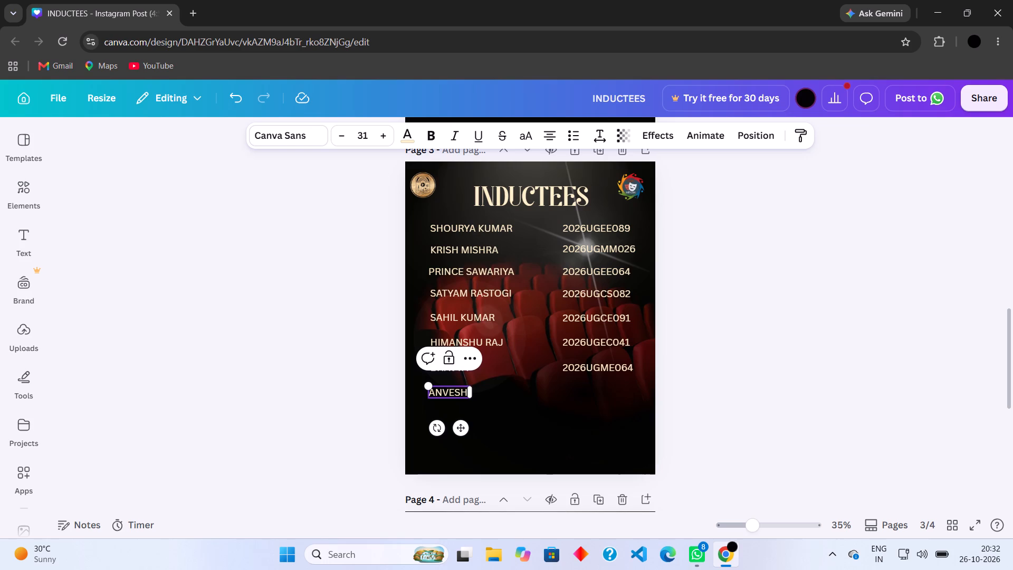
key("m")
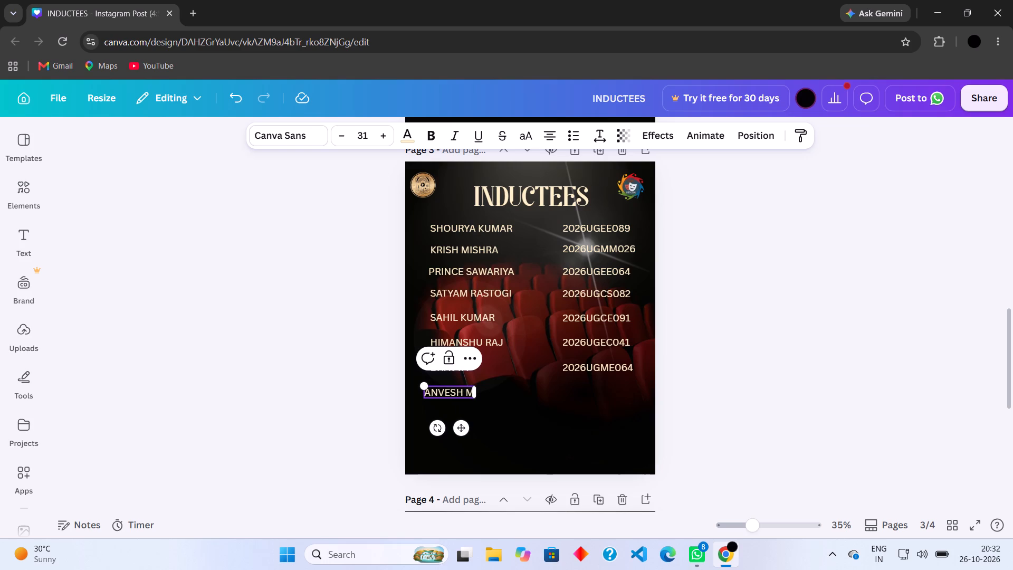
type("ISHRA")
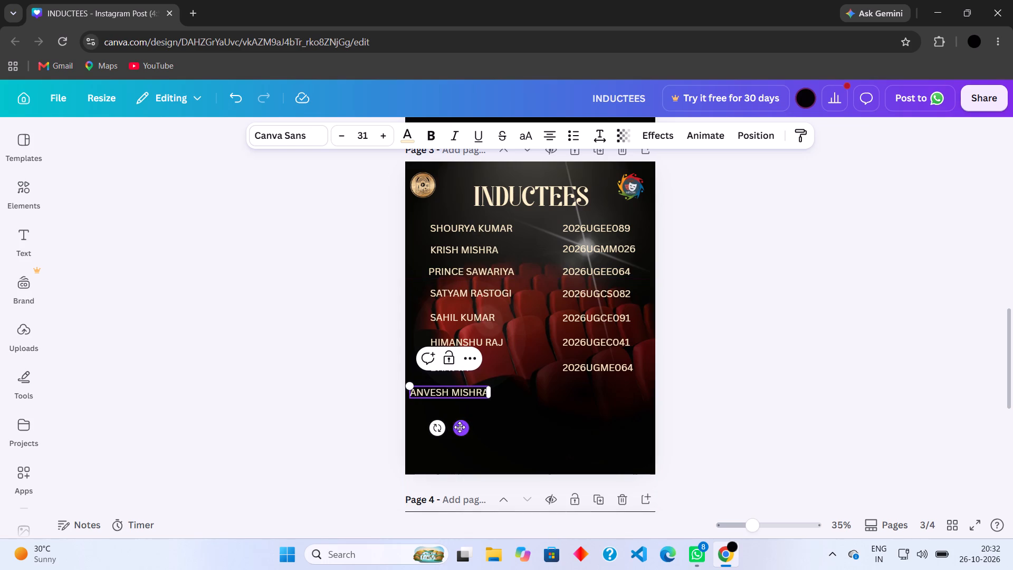
left_click_drag(461, 429, 480, 428)
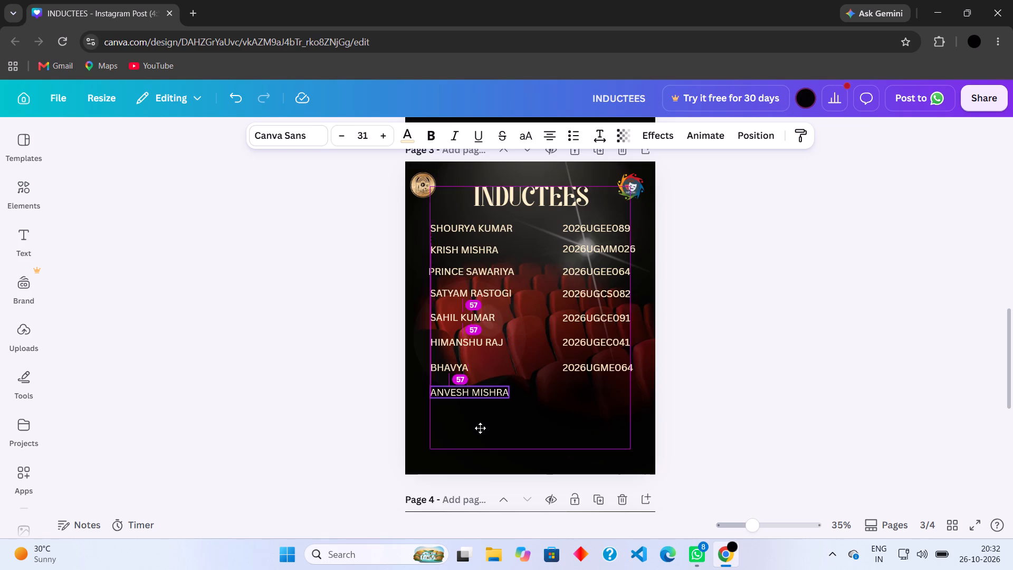
left_click_drag(480, 428, 481, 427)
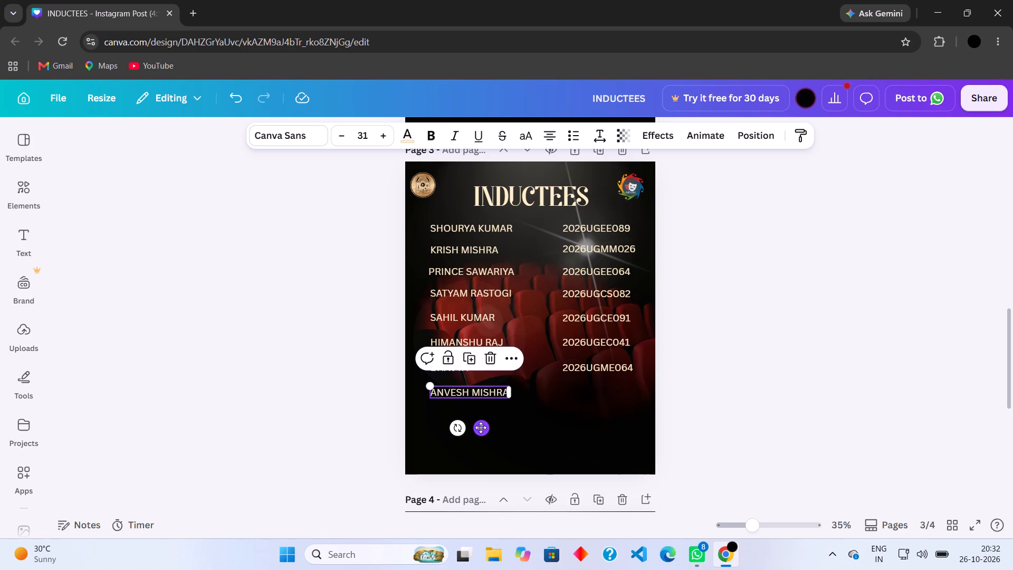
Duplicate the eighth name as a ninth row, change it to the ninth inductee's name and align it with the name column.
left_click(467, 356)
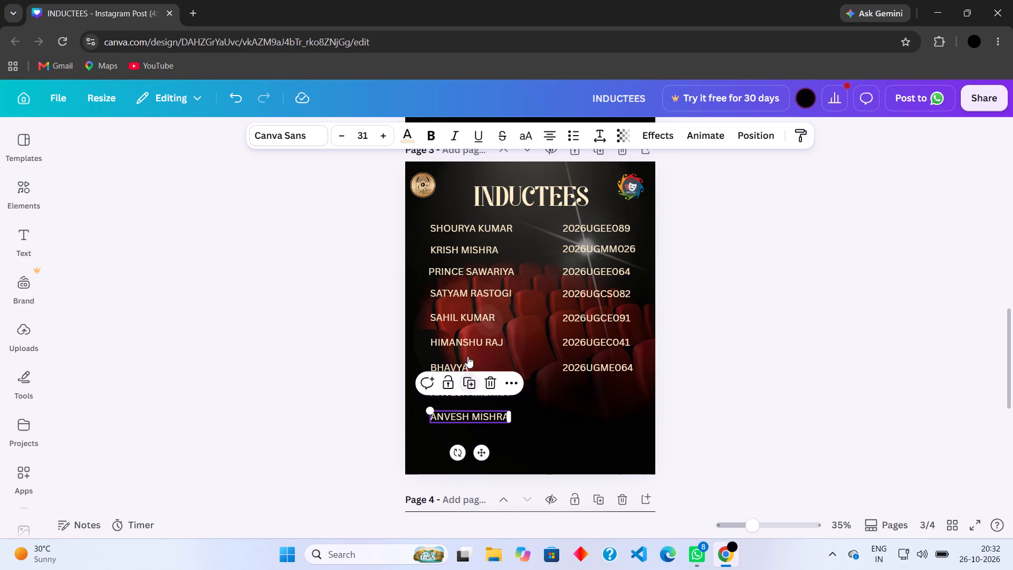
left_click(693, 401)
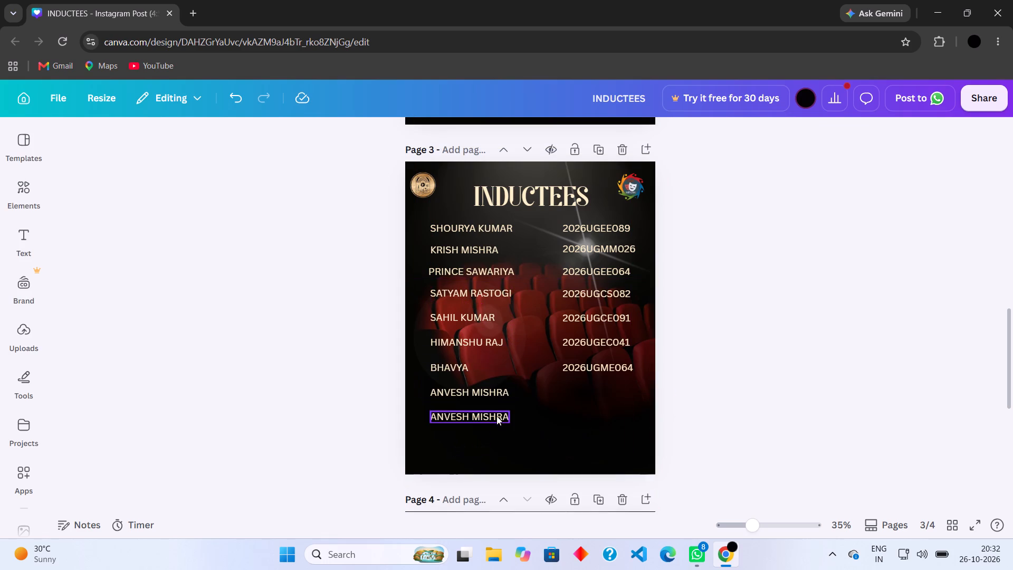
double_click(489, 414)
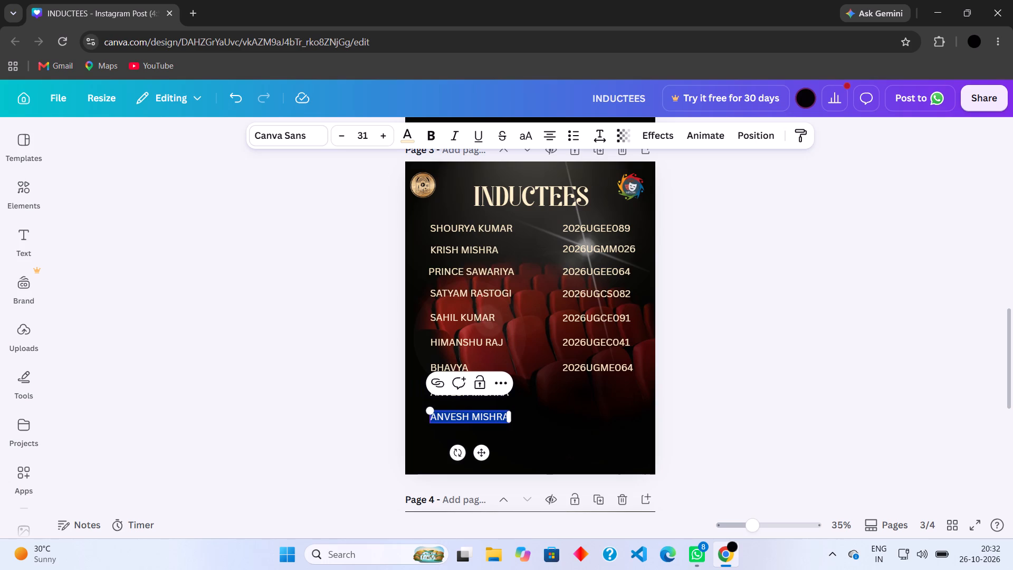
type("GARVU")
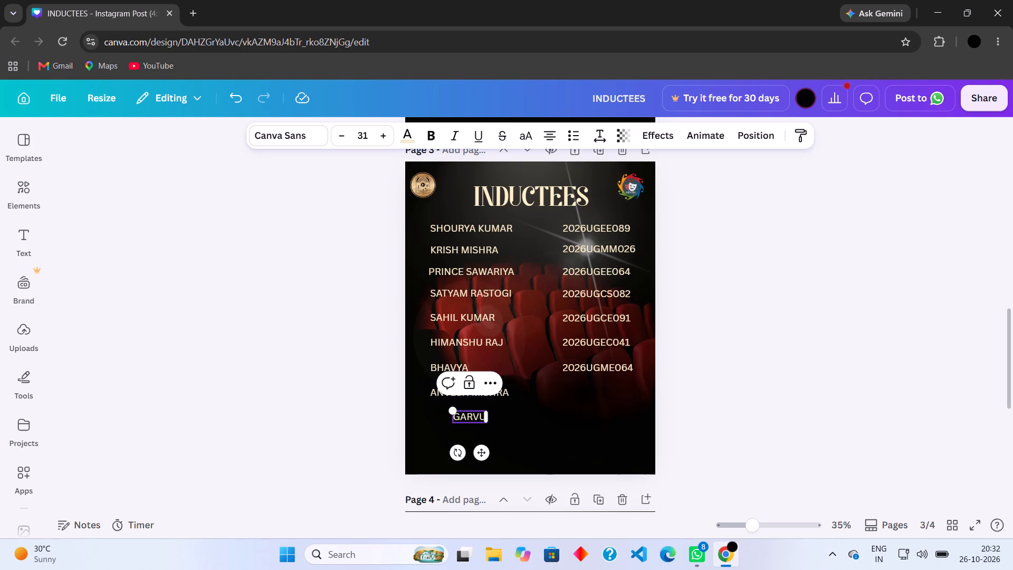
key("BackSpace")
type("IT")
left_click_drag(480, 453, 459, 453)
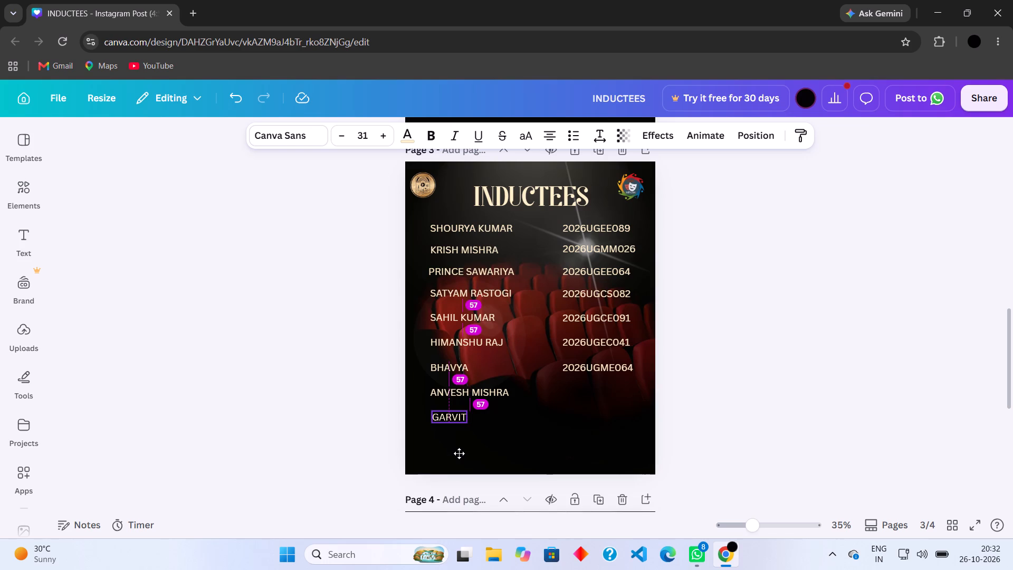
left_click_drag(459, 453, 457, 454)
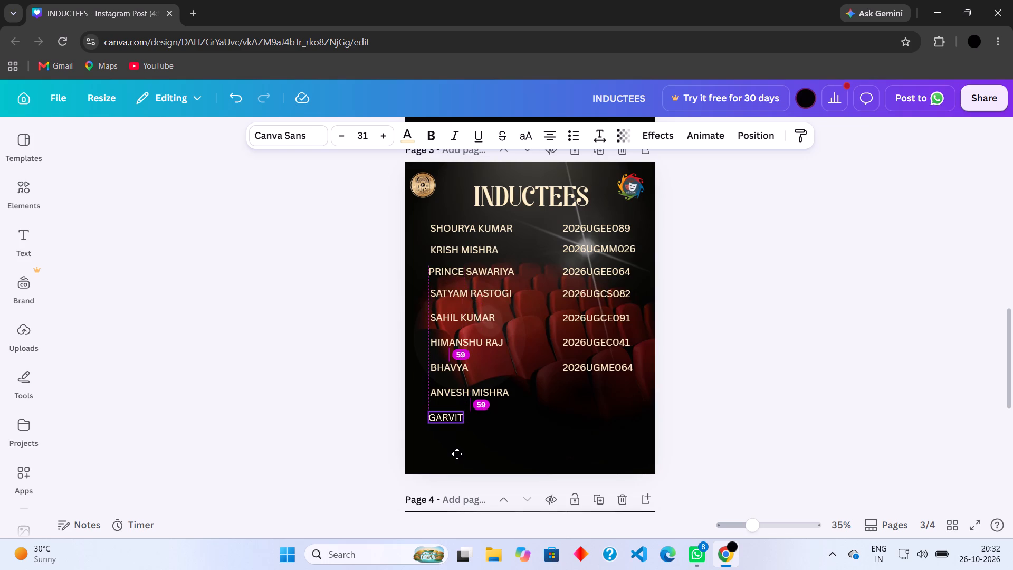
left_click_drag(457, 454, 457, 454)
left_click(352, 424)
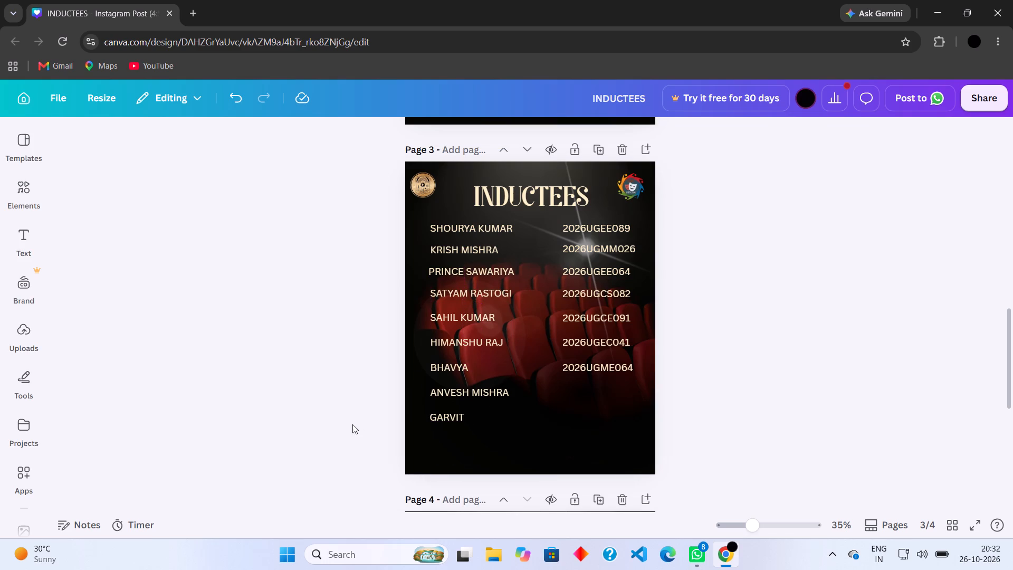
Duplicate the ninth name as a tenth row, change it to the tenth inductee's name and align it with the name column.
left_click(447, 411)
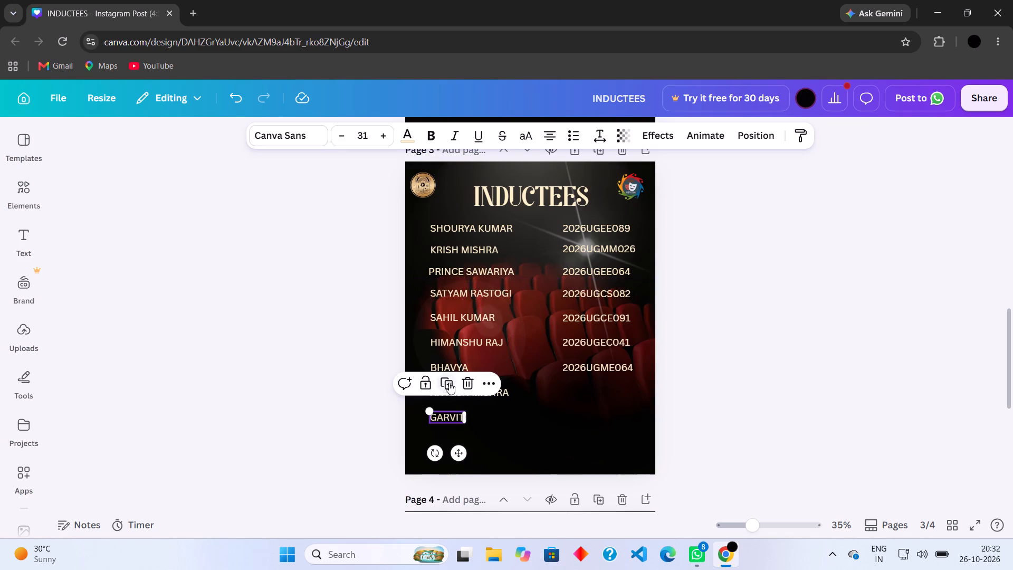
left_click(448, 382)
double_click(453, 441)
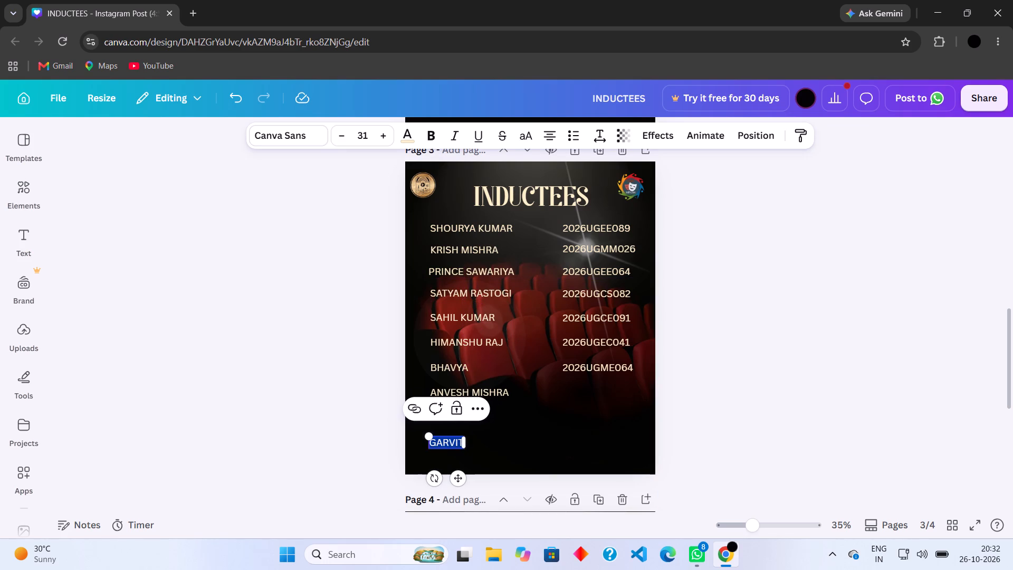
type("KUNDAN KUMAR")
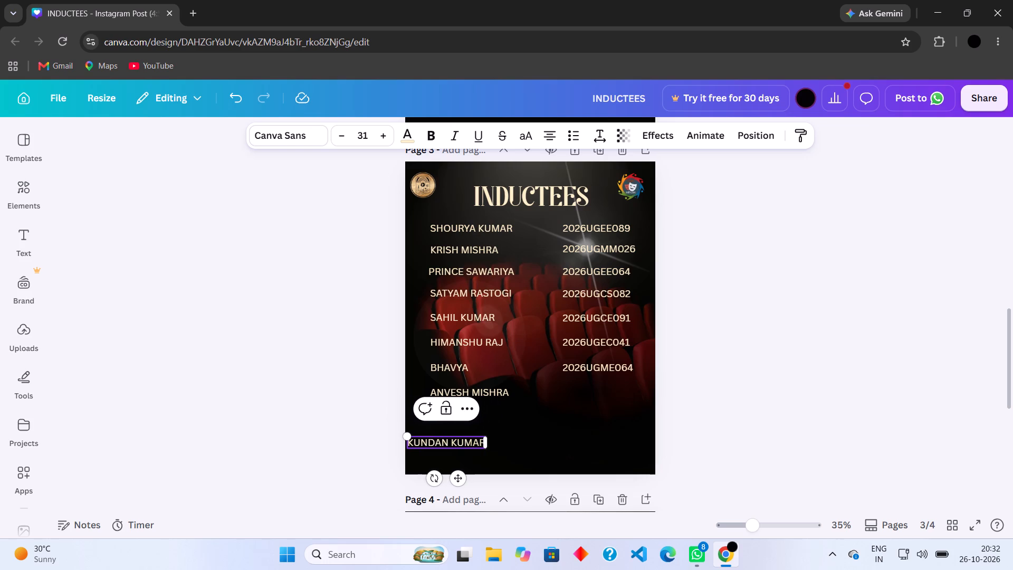
left_click_drag(455, 479, 479, 479)
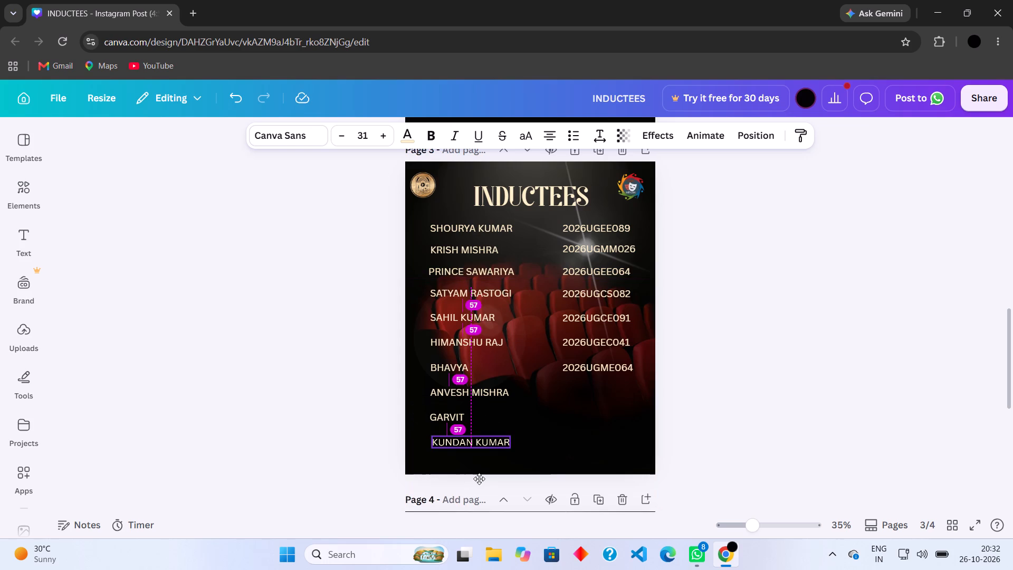
left_click_drag(479, 479, 479, 478)
left_click(707, 401)
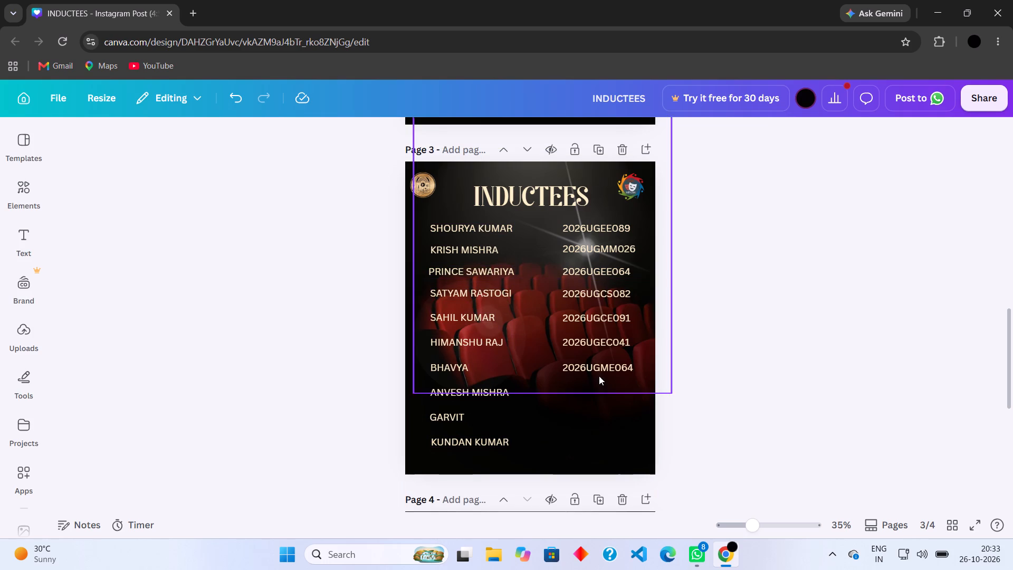
Duplicate the seventh roll number, place the copy level with the eighth name, and change it to the eighth inductee's roll number.
left_click(606, 365)
left_click(599, 331)
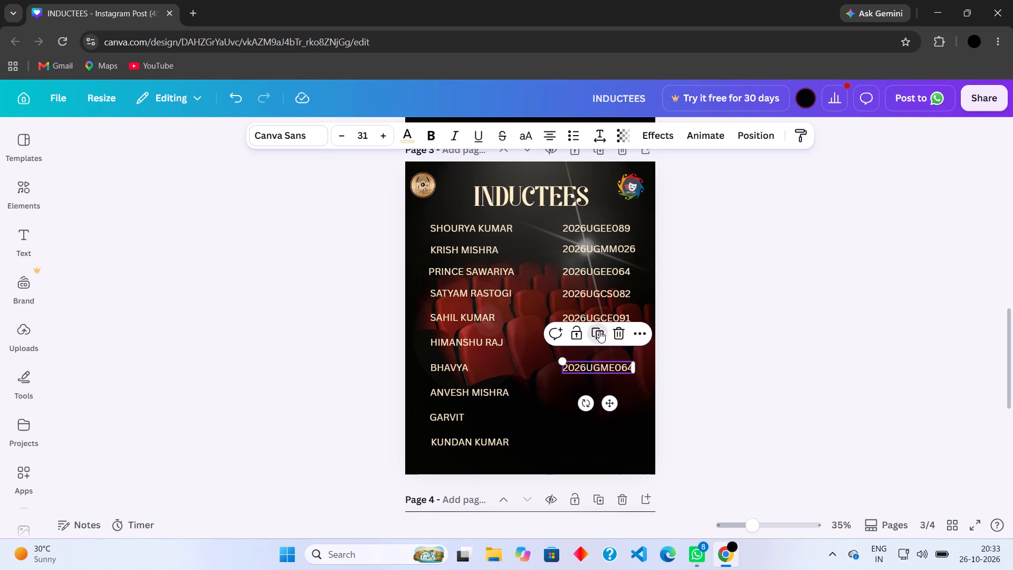
left_click_drag(613, 411, 609, 434)
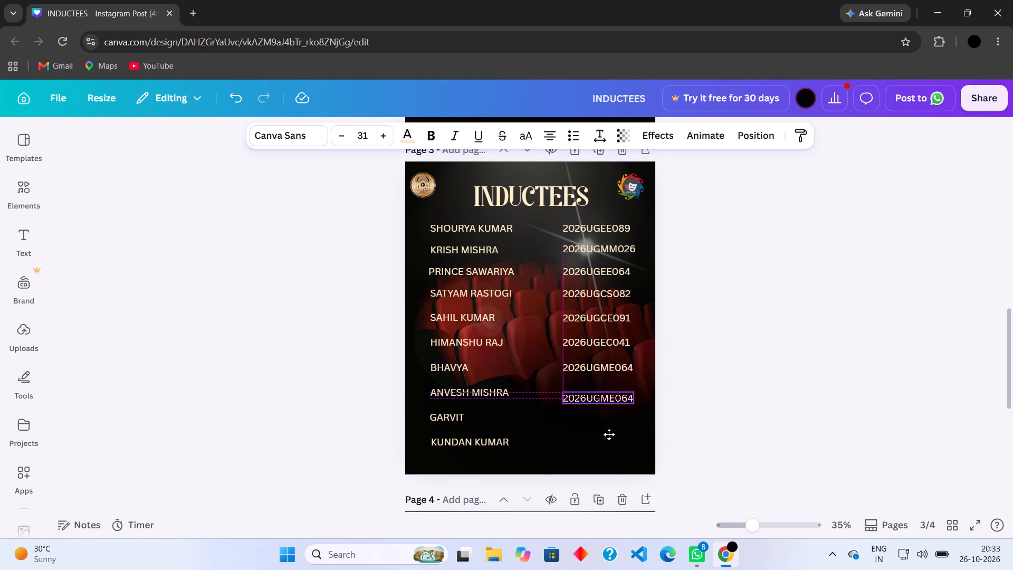
left_click_drag(609, 434, 609, 431)
double_click(619, 394)
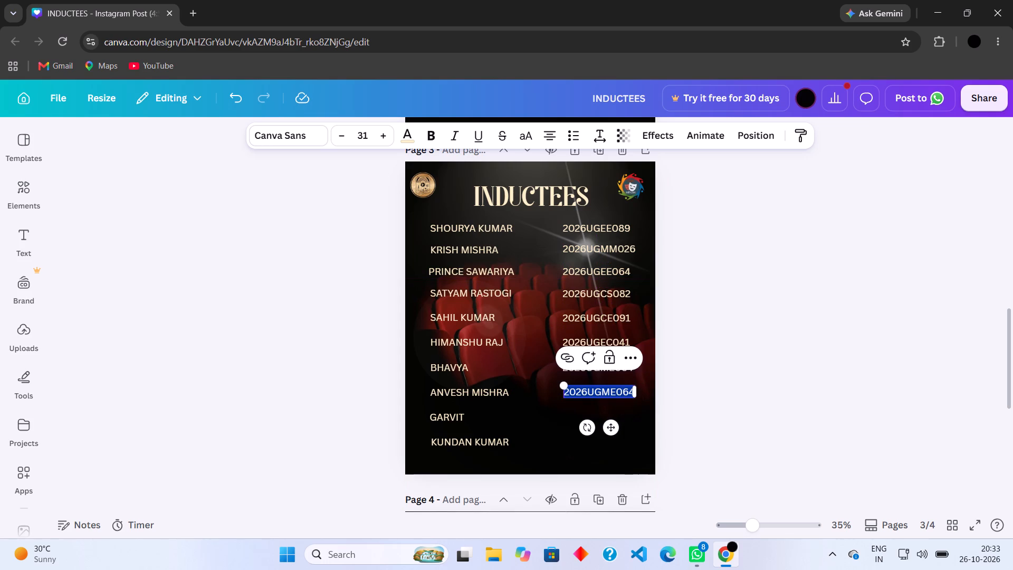
key("Right")
key("BackSpace")
key("BackSpace")
key("BackSpace")
key("BackSpace")
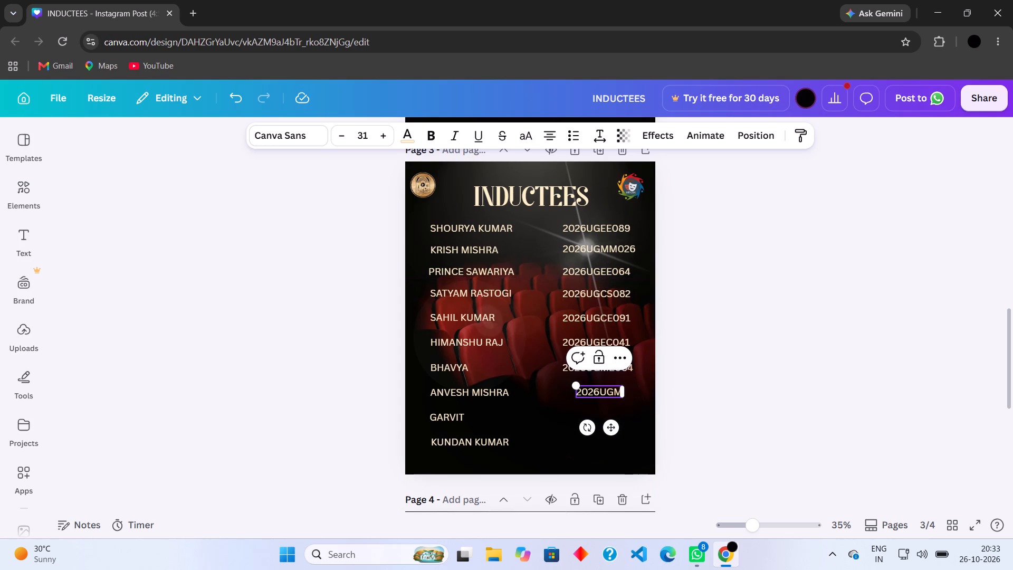
key("BackSpace")
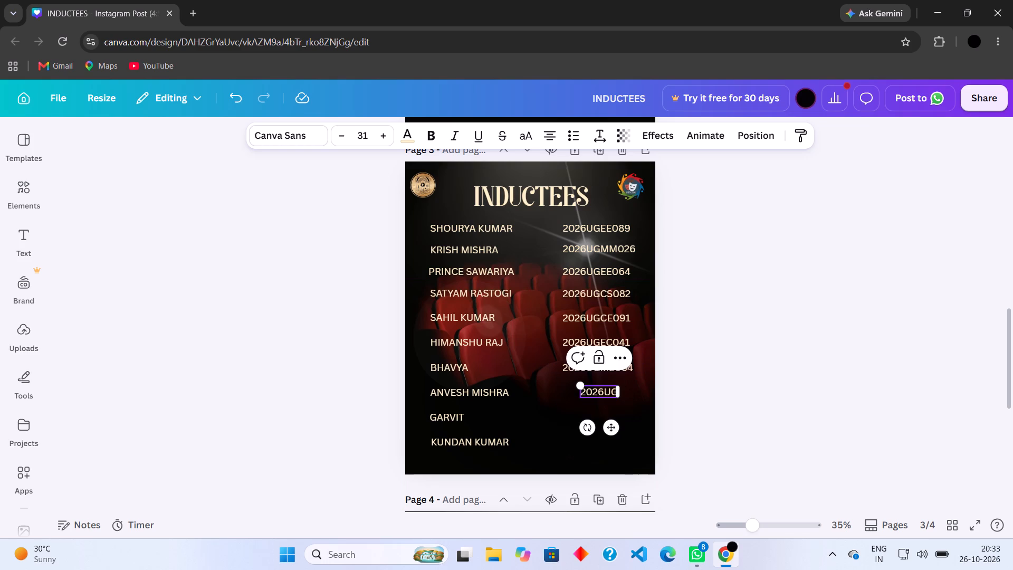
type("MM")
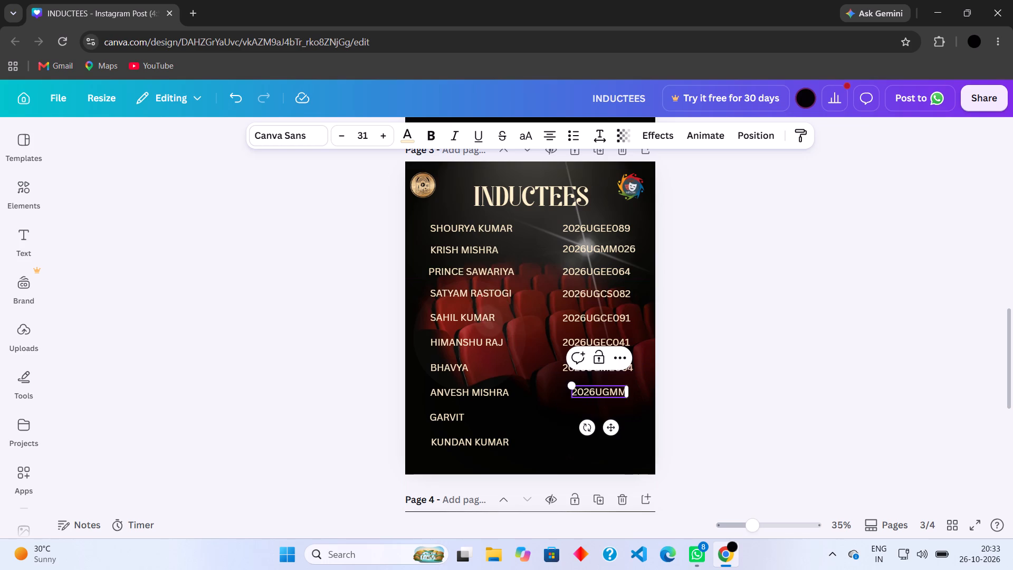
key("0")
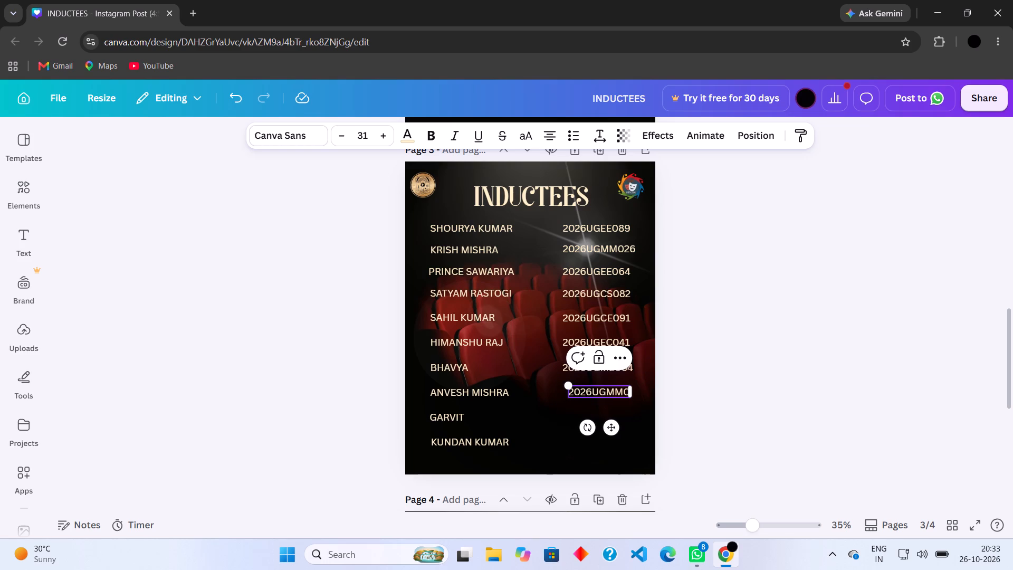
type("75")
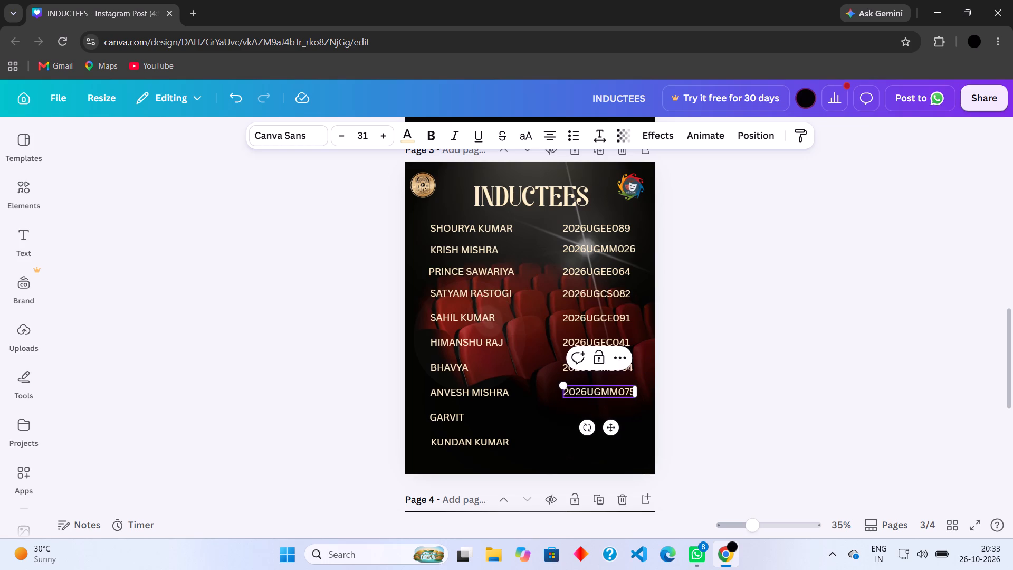
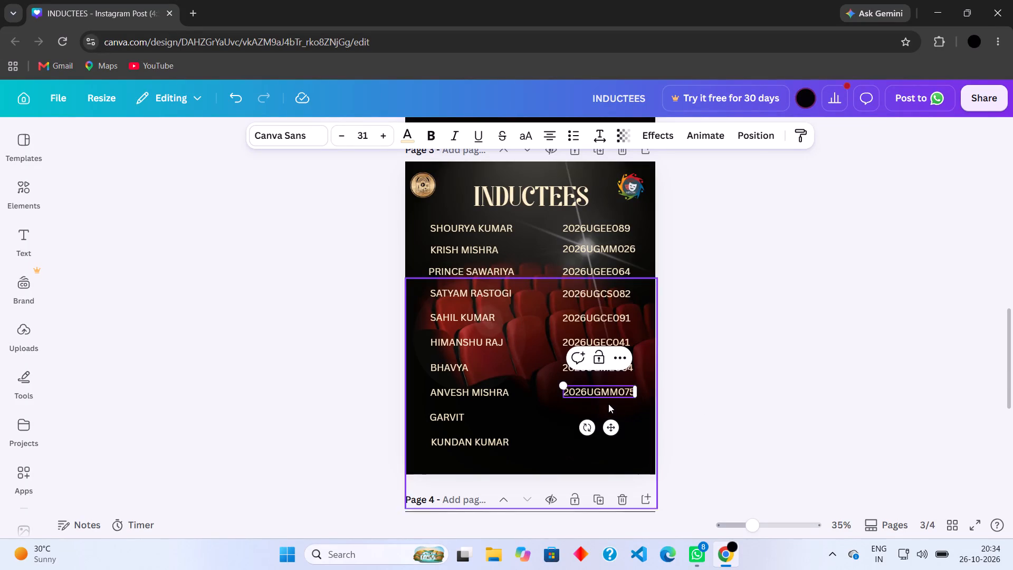
Duplicate the eighth roll number on page 3 level with the ninth name and change it to the ninth inductee's roll number.
left_click(680, 385)
left_click(627, 394)
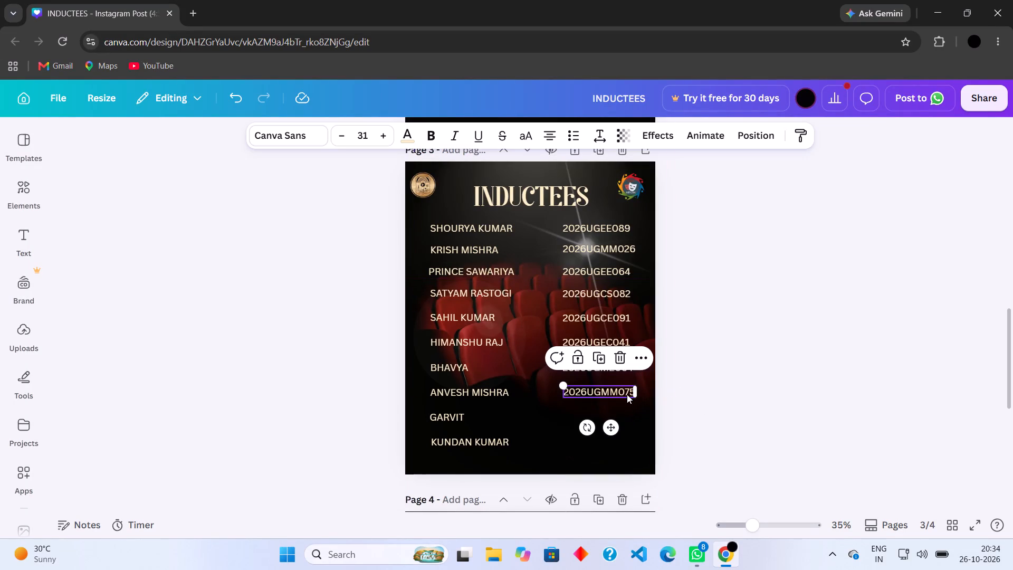
left_click(602, 361)
double_click(621, 414)
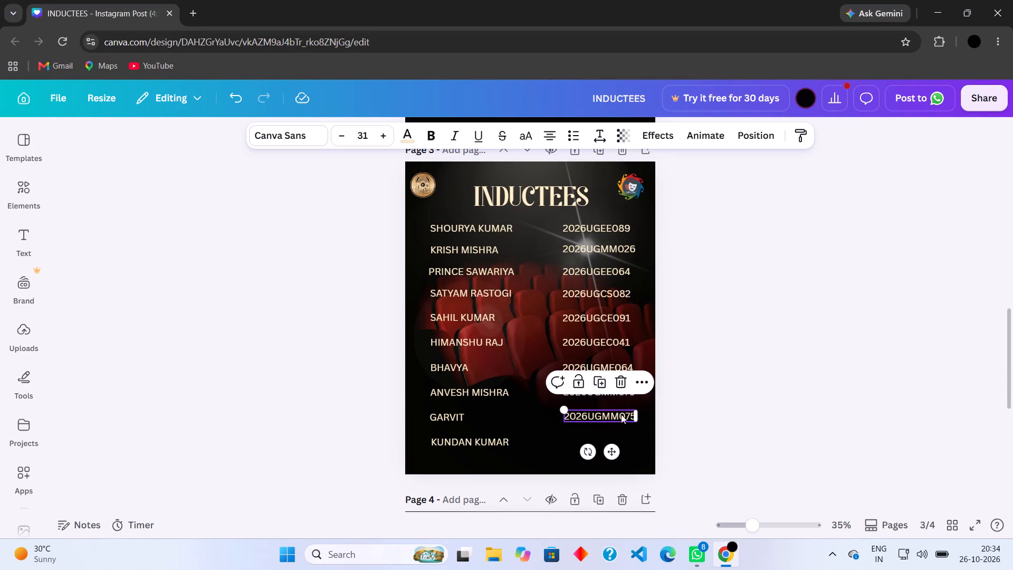
key("Right")
key("BackSpace")
key("BackSpace")
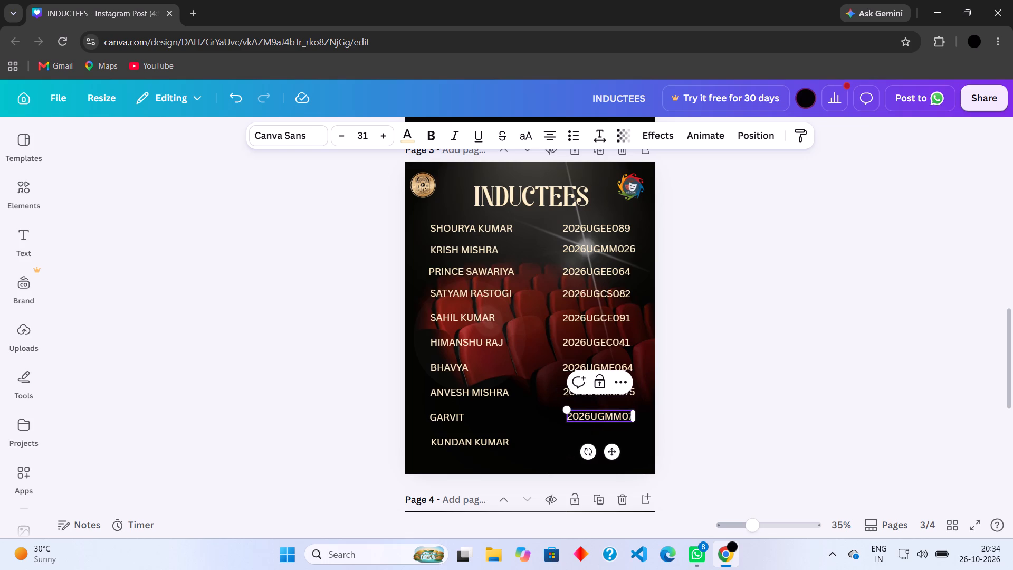
key("BackSpace")
key("BackSpace")
key("BackSpace")
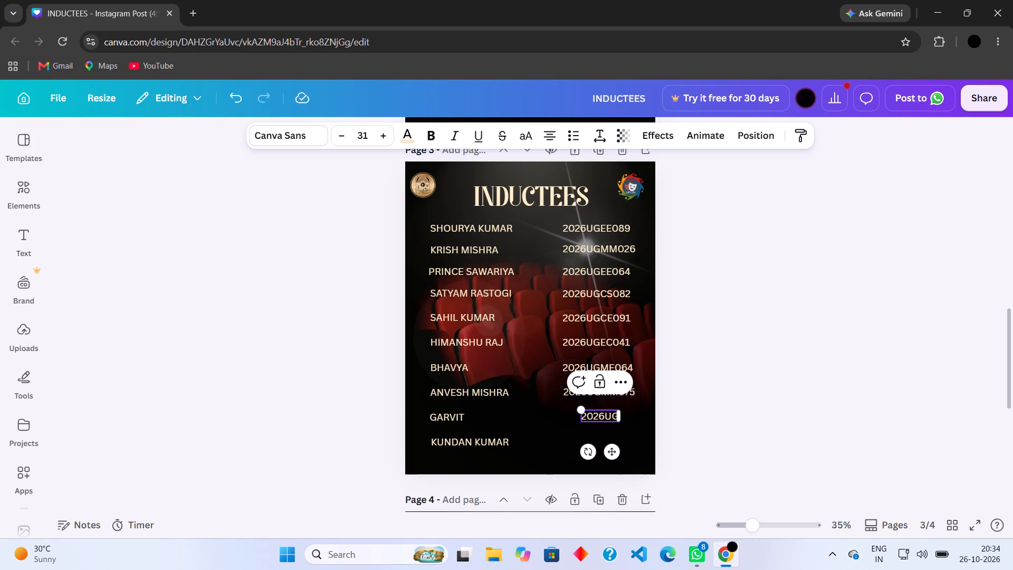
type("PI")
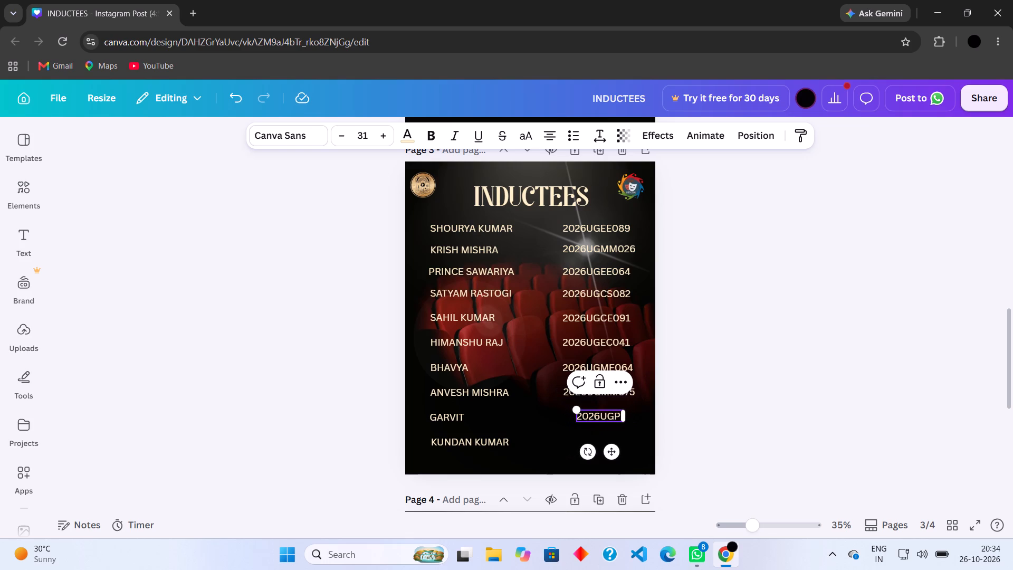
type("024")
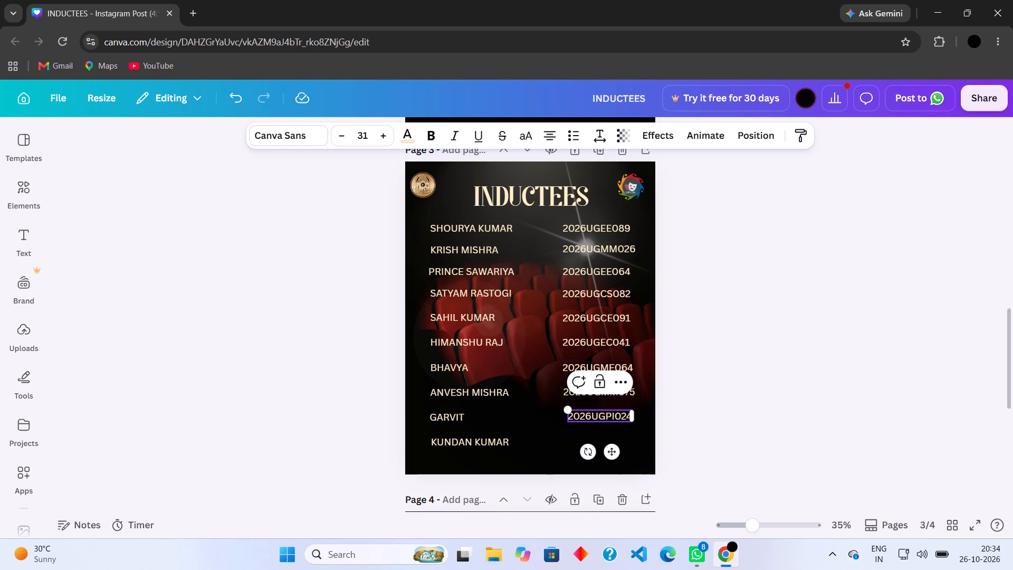
left_click(690, 425)
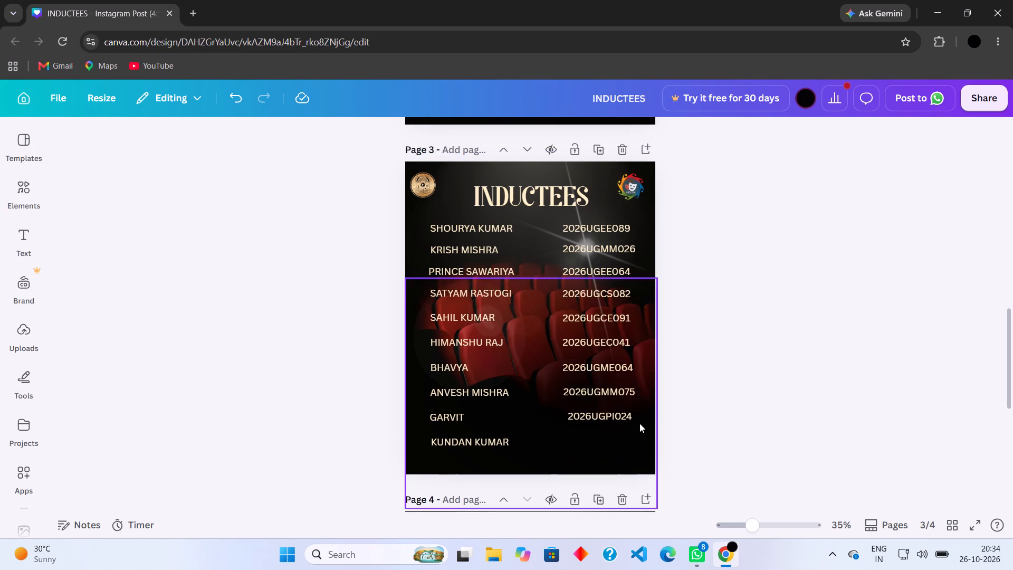
Duplicate the ninth roll number level with the tenth name and change it to the tenth inductee's roll number.
left_click(624, 418)
left_click(604, 379)
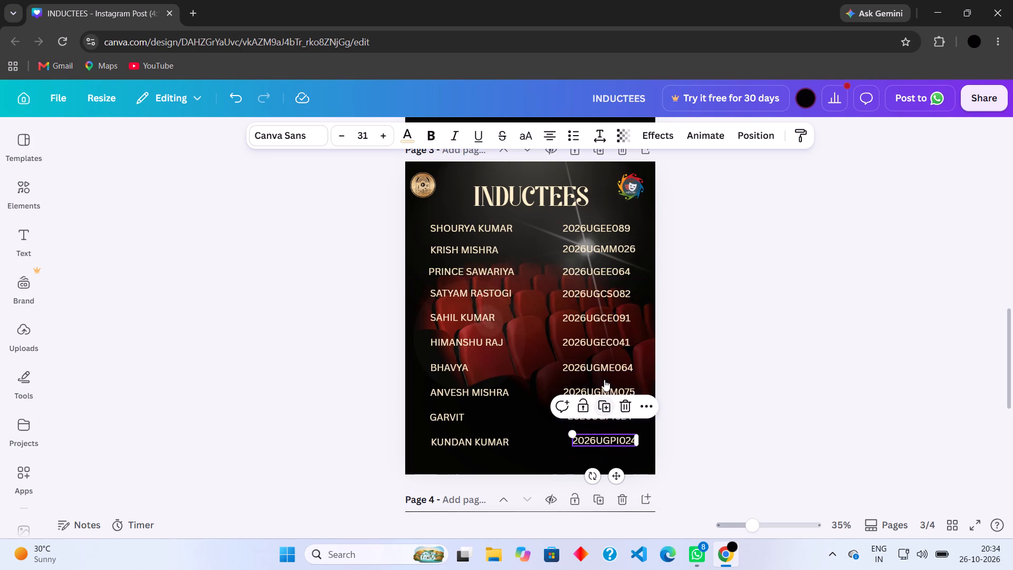
double_click(602, 444)
key("Right")
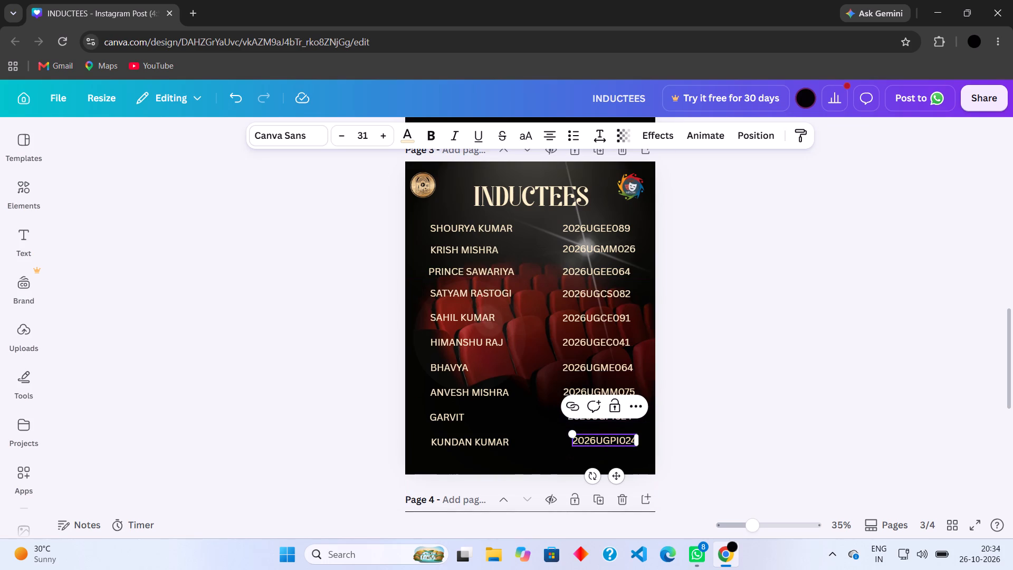
key("BackSpace")
key("BackSpace")
key("BackSpace")
key("BackSpace")
key("BackSpace")
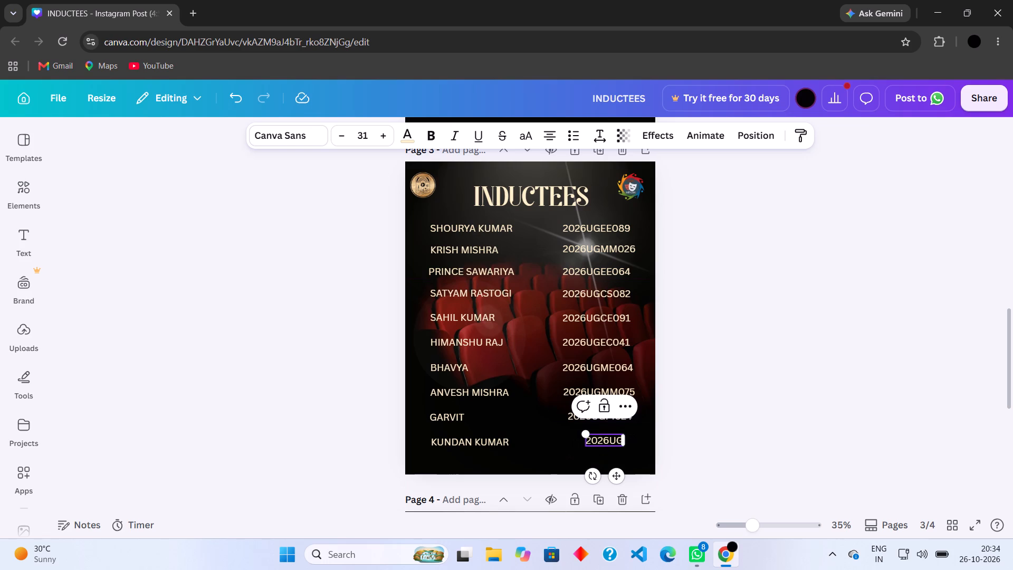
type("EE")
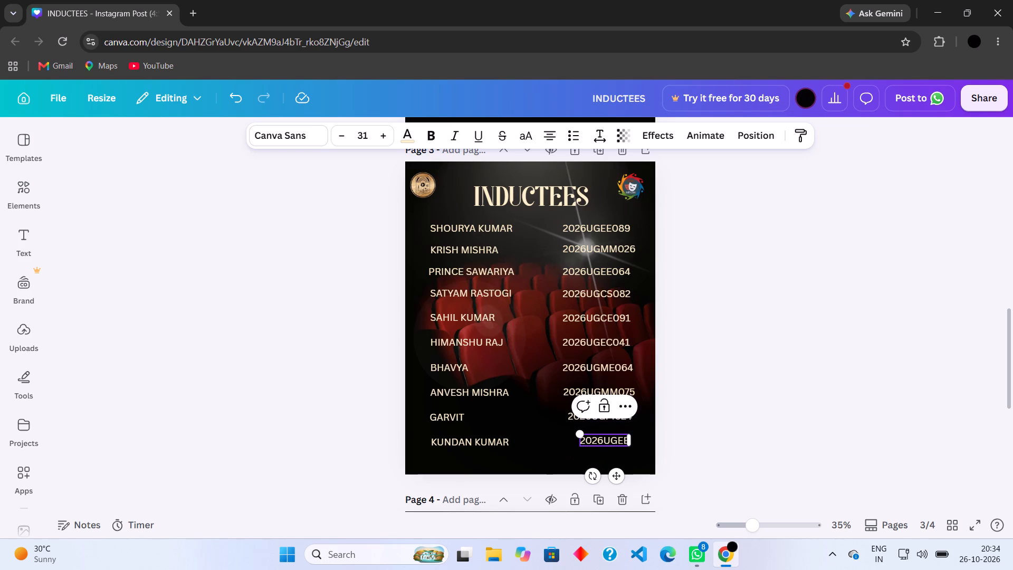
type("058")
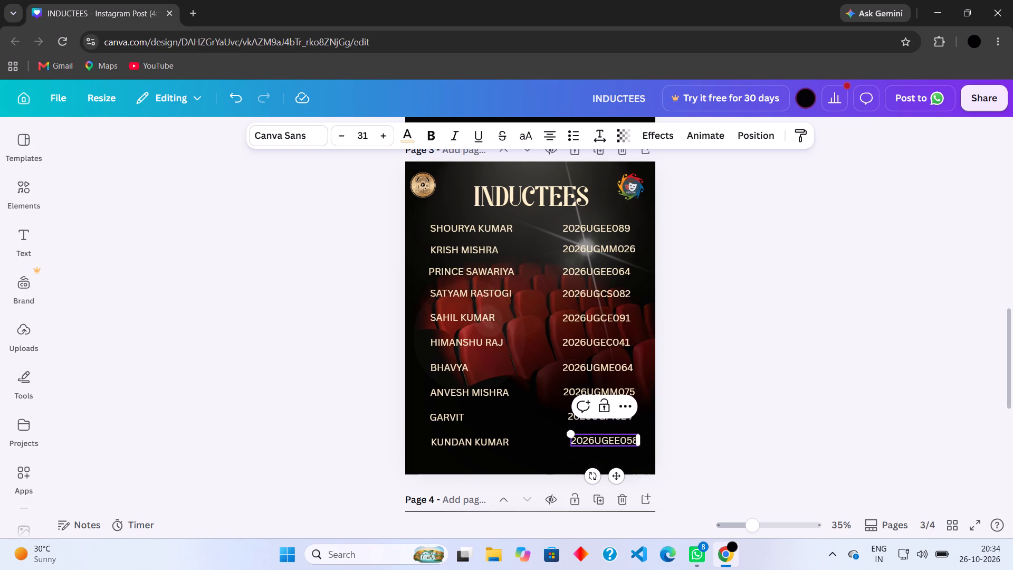
left_click(692, 442)
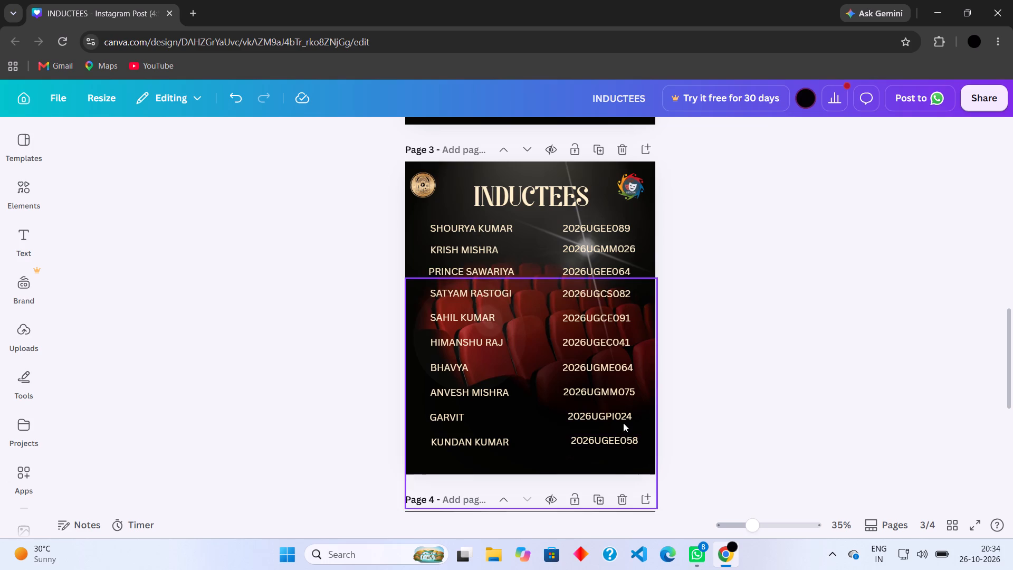
Align the left edges of the ninth and tenth roll numbers with the roll numbers above them.
left_click_drag(617, 416, 612, 416)
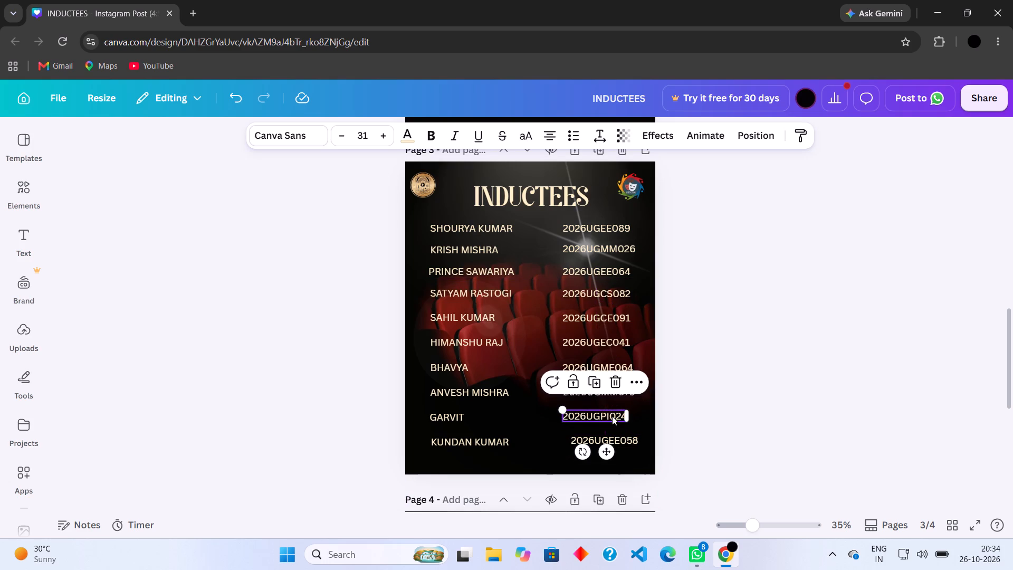
left_click_drag(611, 439, 605, 439)
left_click(698, 393)
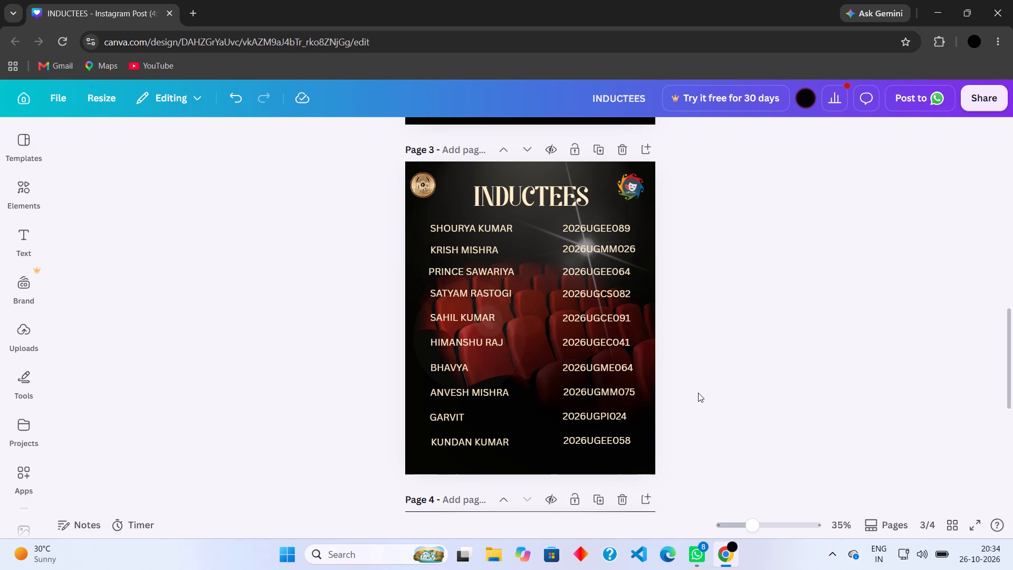
Delete page 2, the INDUCTEES page that has no names.
scroll(652, 246, "up", 1)
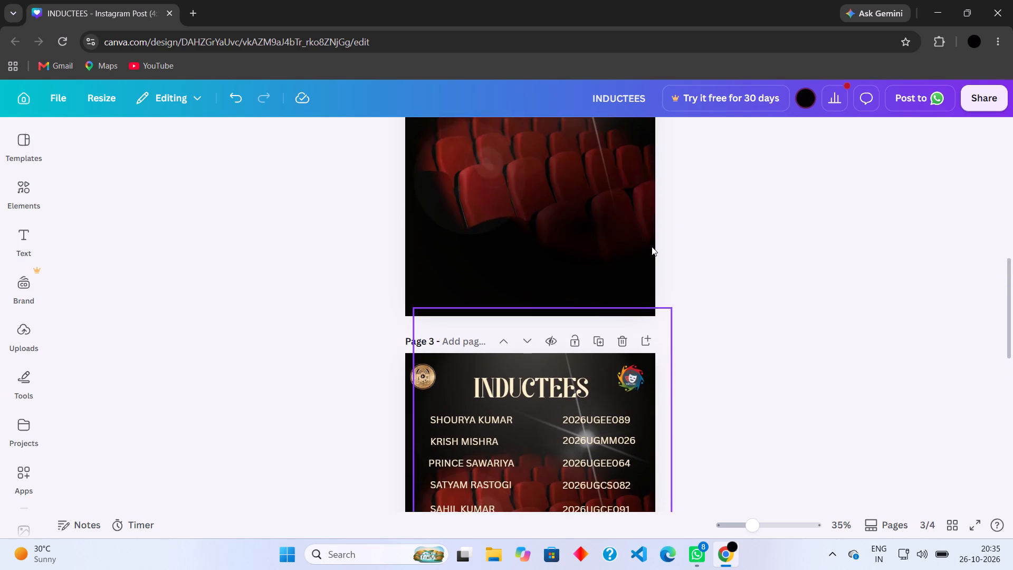
scroll(652, 246, "up", 1)
scroll(730, 138, "up", 3)
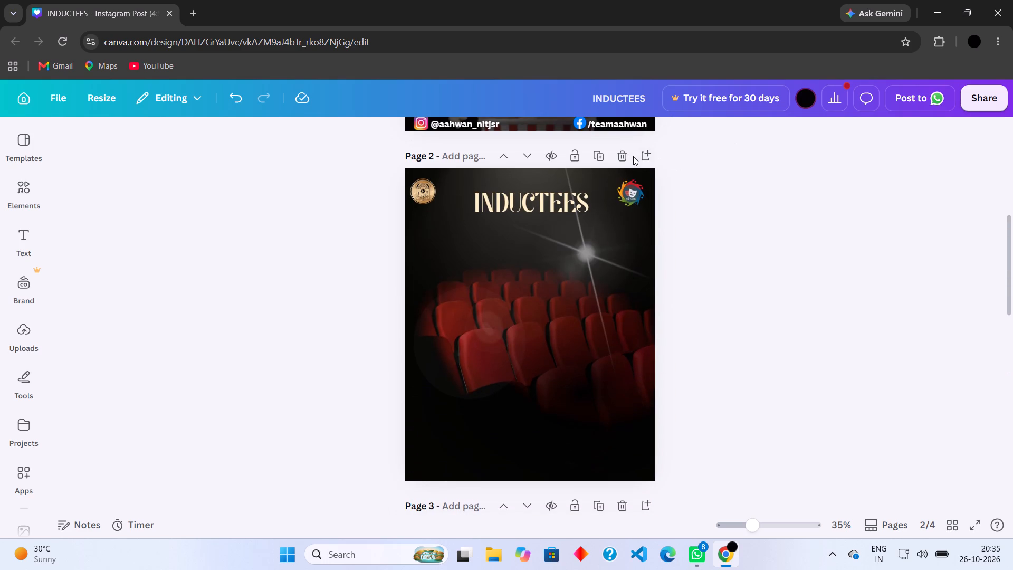
left_click(619, 155)
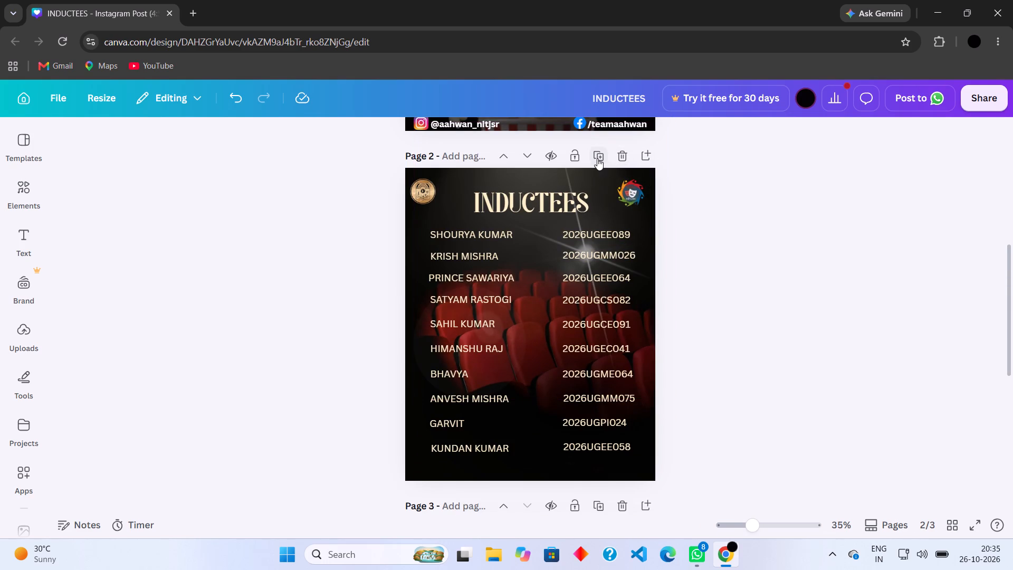
Duplicate the completed page of ten inductees as a base for the next page.
left_click(597, 158)
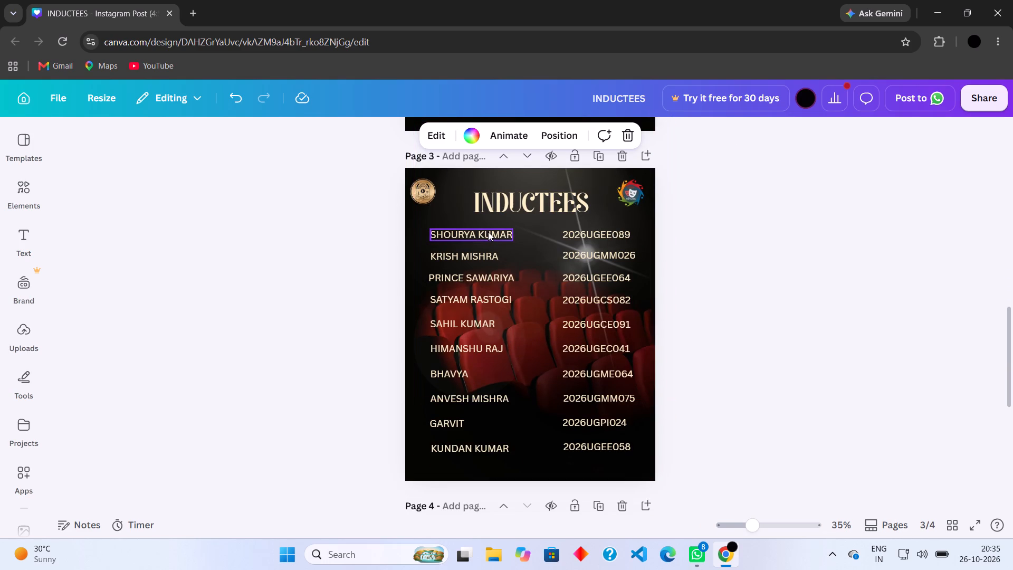
Replace the first name on the duplicated page 3 with the eleventh inductee's name.
scroll(488, 235, "down", 1)
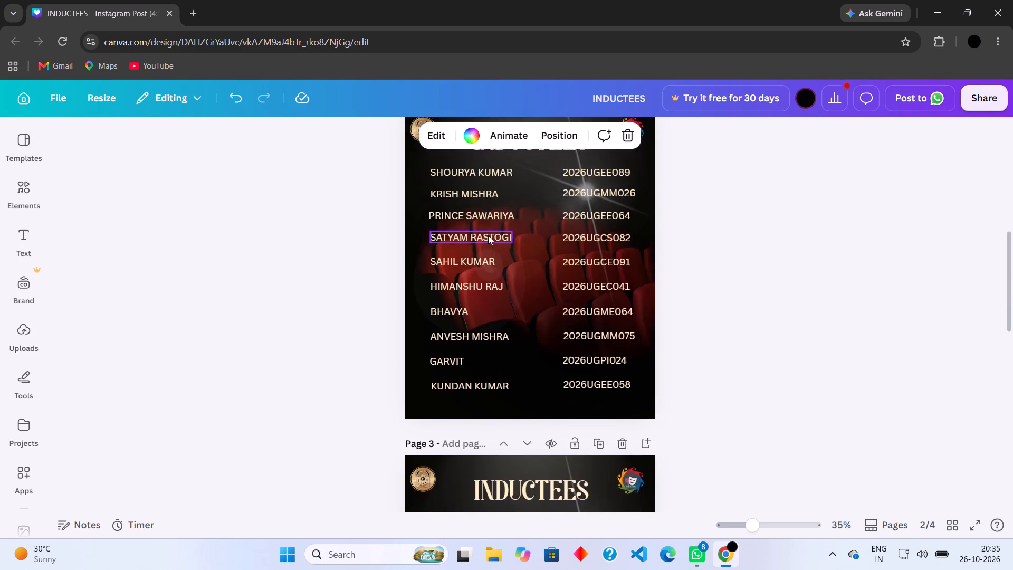
scroll(488, 235, "down", 1)
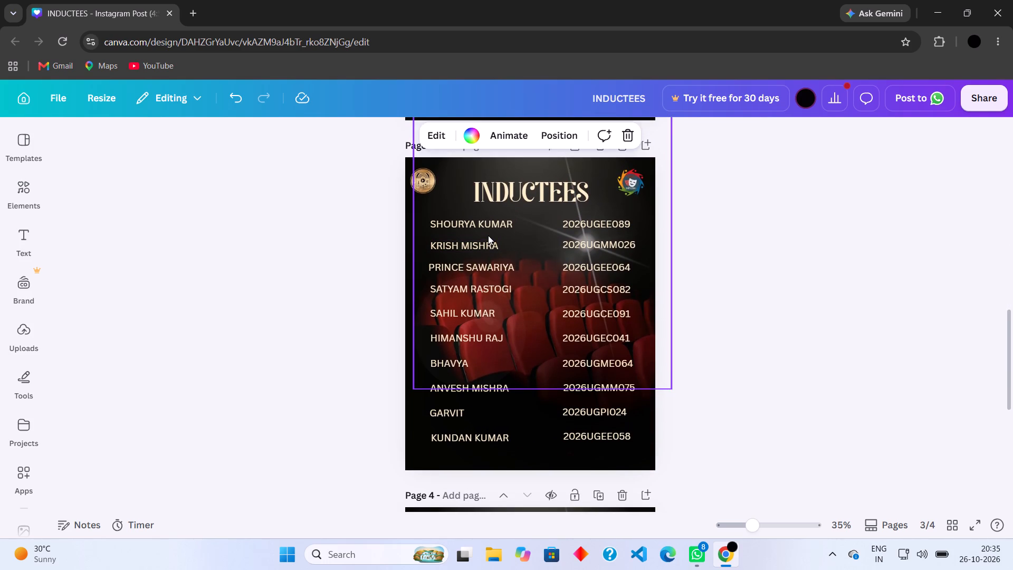
scroll(488, 235, "up", 7)
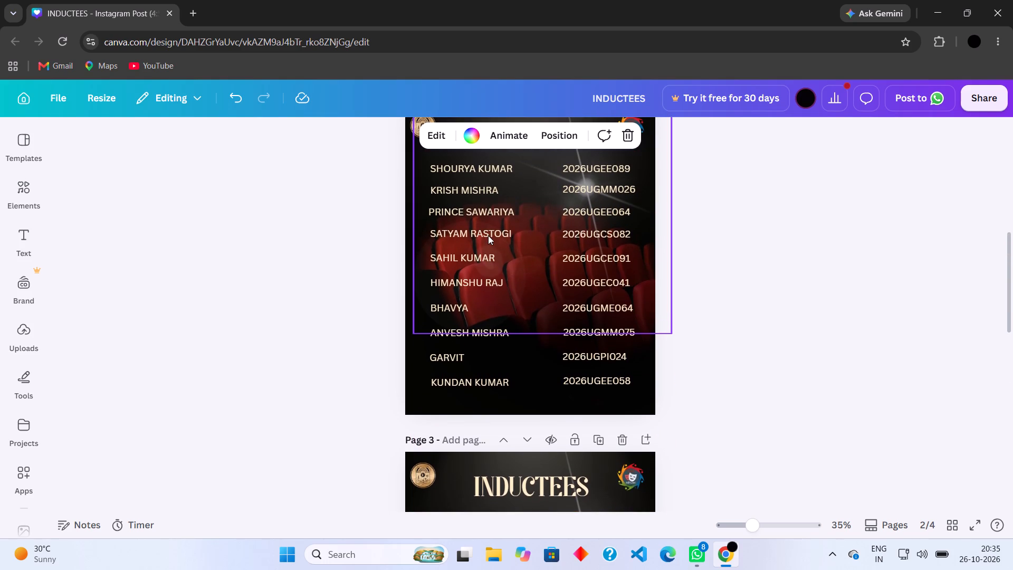
scroll(488, 235, "down", 4)
scroll(488, 235, "up", 1)
double_click(488, 235)
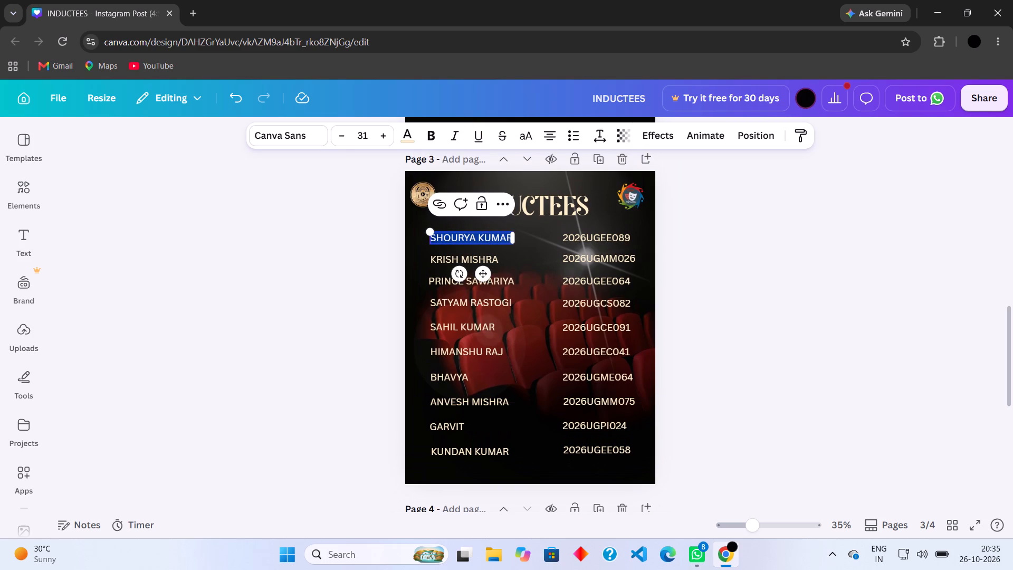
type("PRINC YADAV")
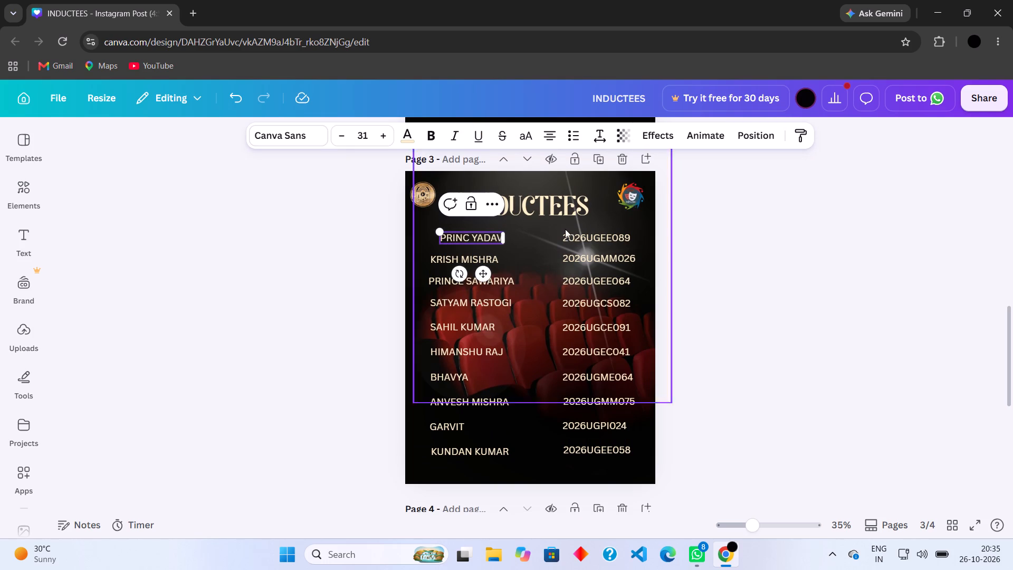
Change the first roll number on page 3 to the eleventh inductee's roll number.
double_click(594, 236)
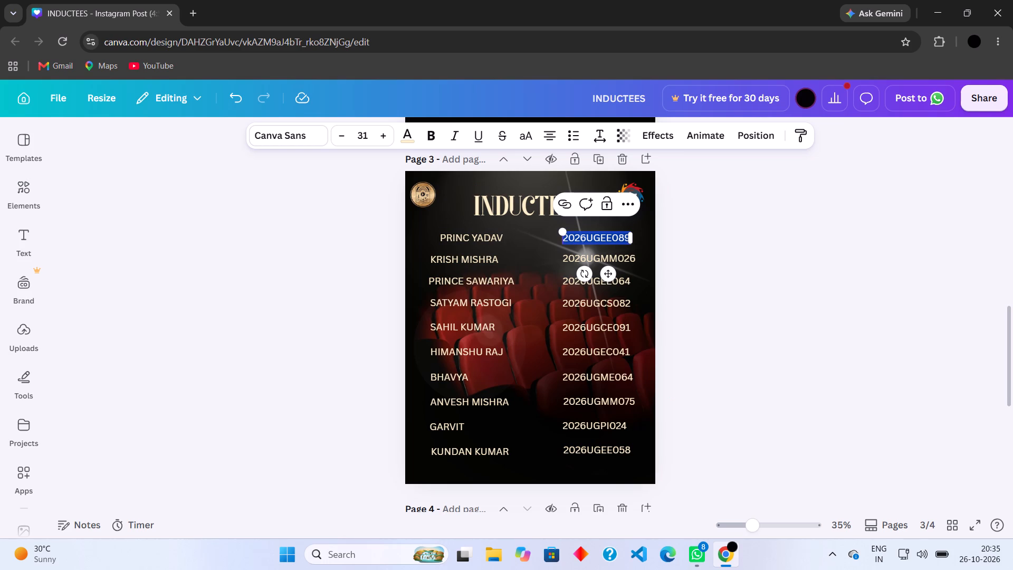
key("Right")
key("BackSpace")
key("BackSpace")
key("BackSpace")
key("BackSpace")
key("BackSpace")
key("BackSpace")
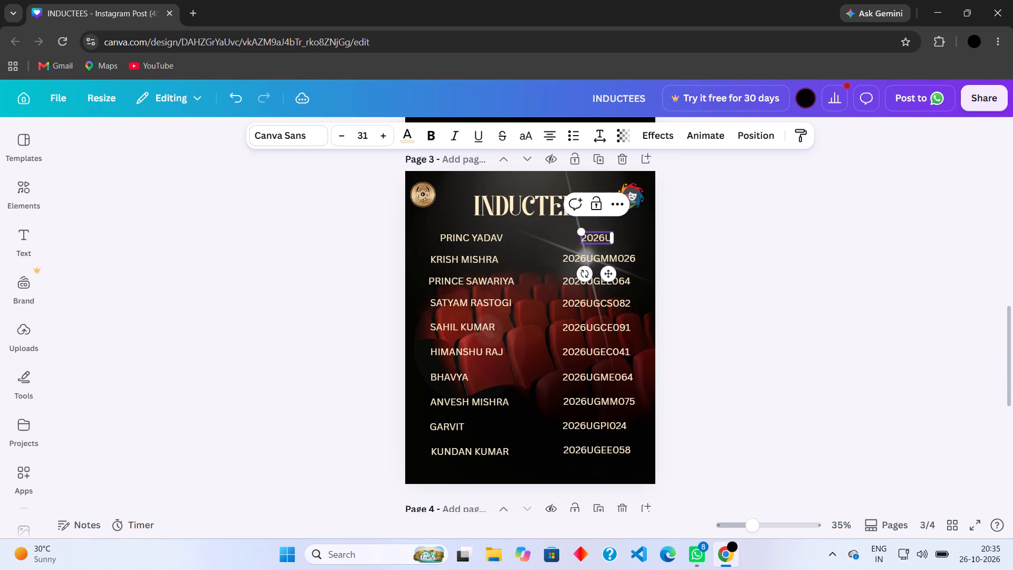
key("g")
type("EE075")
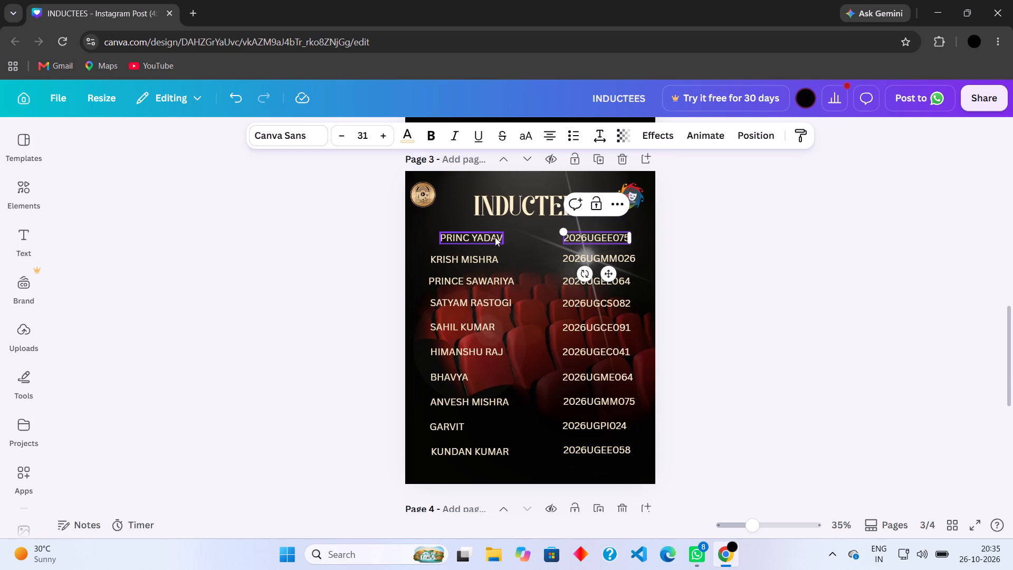
Correct the first row's name on page 3 by adding the missing E at the end of its first word.
double_click(493, 239)
left_click(470, 236)
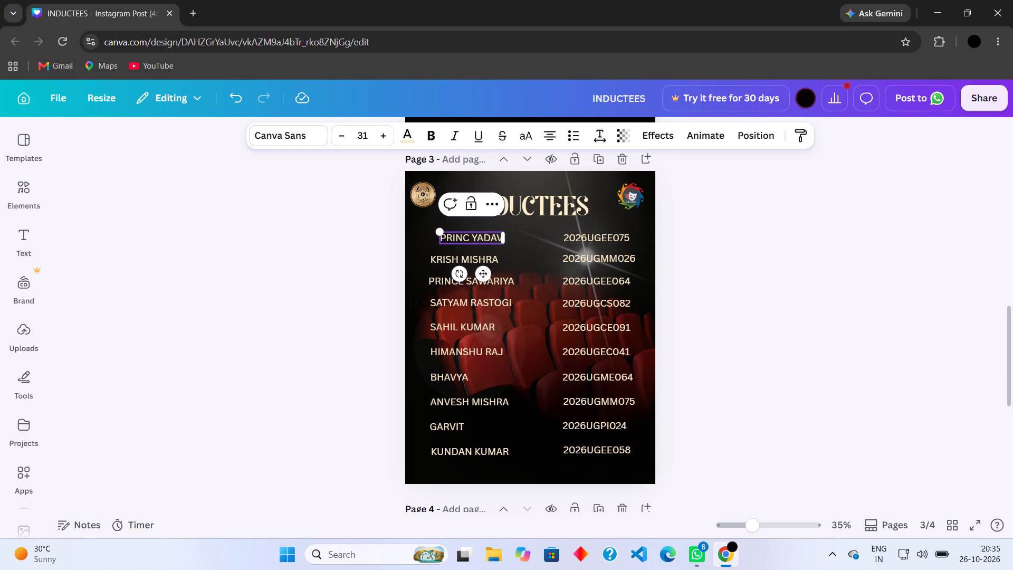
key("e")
Replace the second row's name on page 3 with the twelfth inductee's name.
scroll(470, 236, "up", 3)
scroll(470, 236, "down", 1)
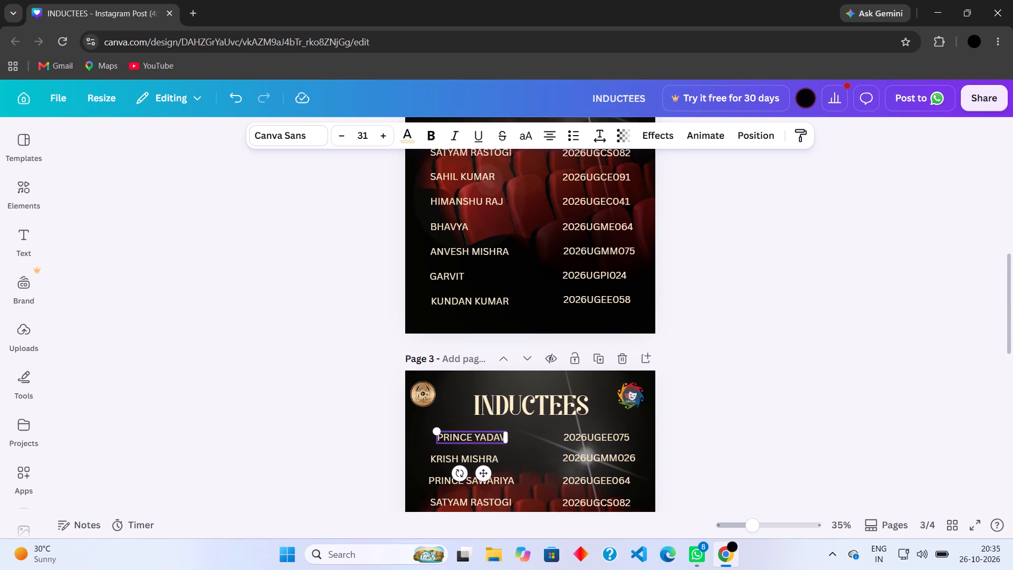
scroll(470, 236, "down", 3)
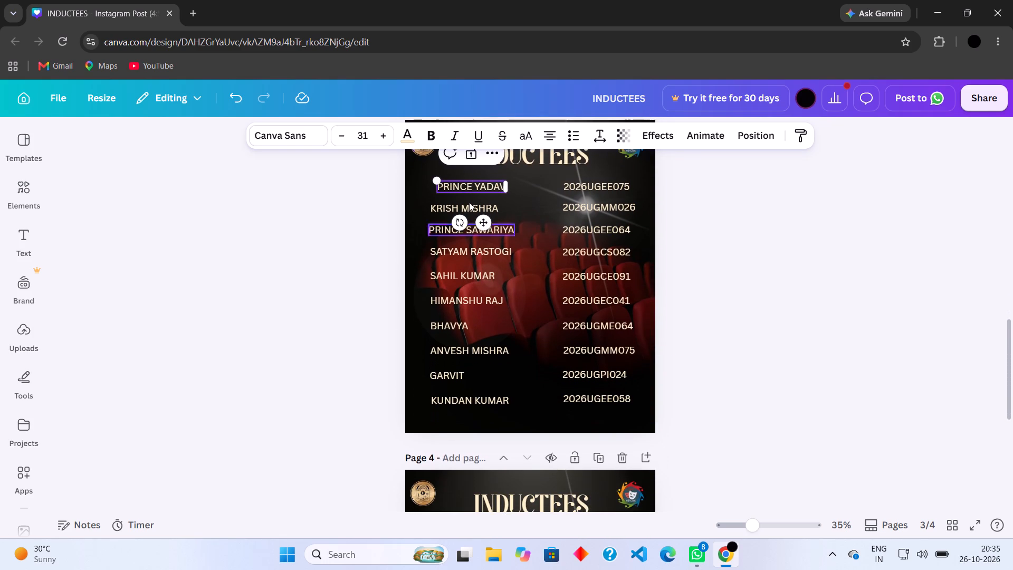
left_click(454, 206)
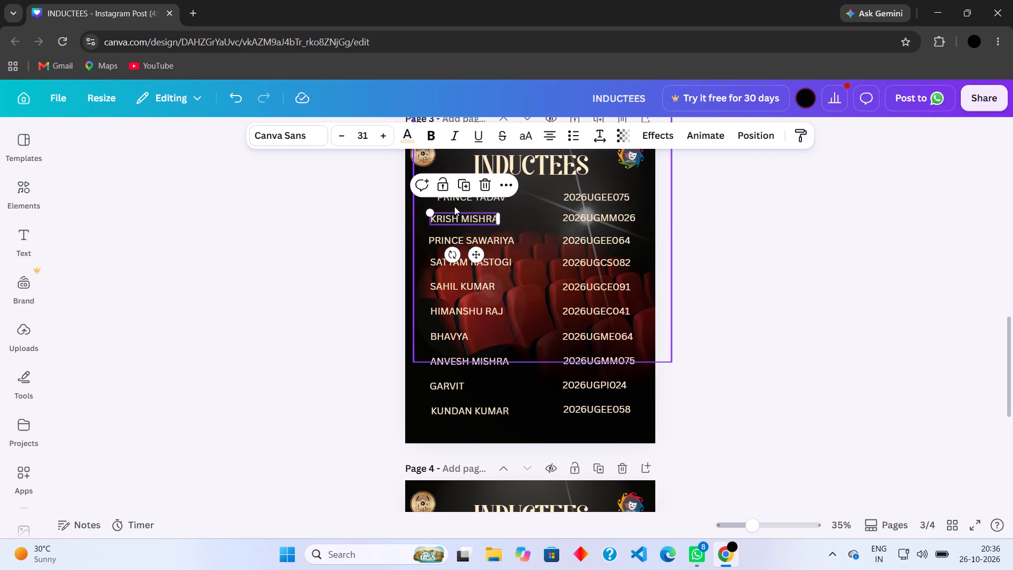
left_click(454, 206)
double_click(460, 218)
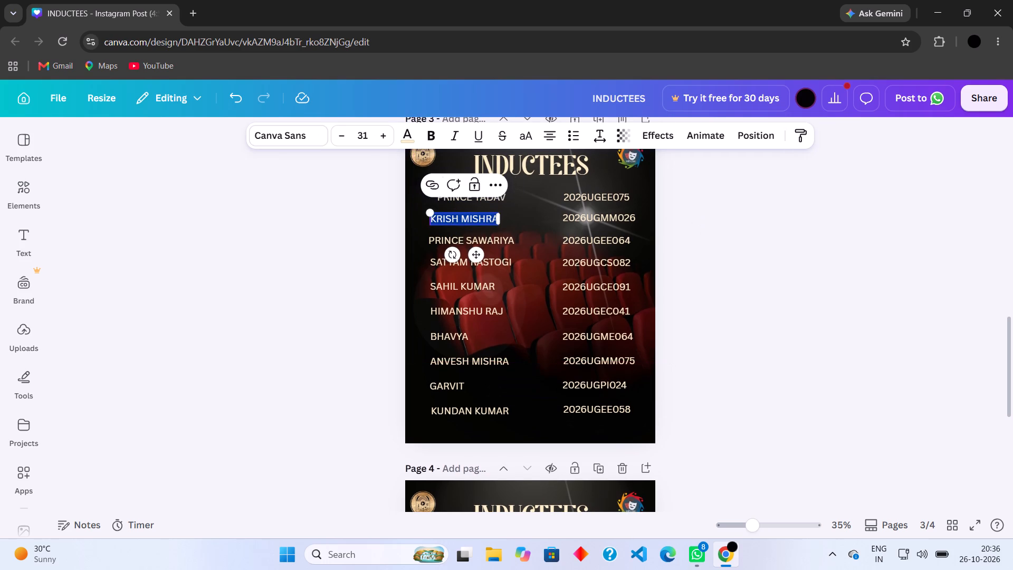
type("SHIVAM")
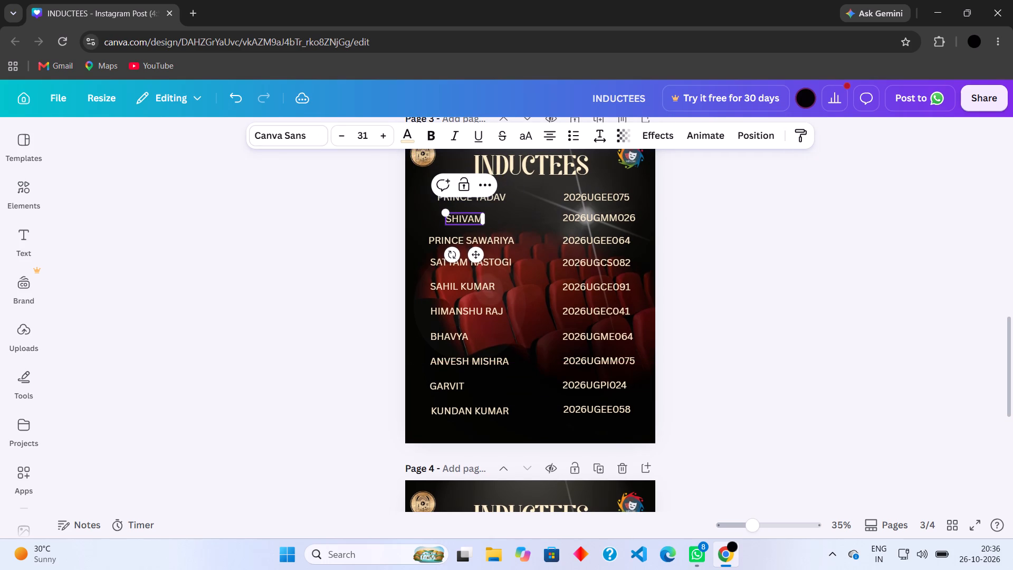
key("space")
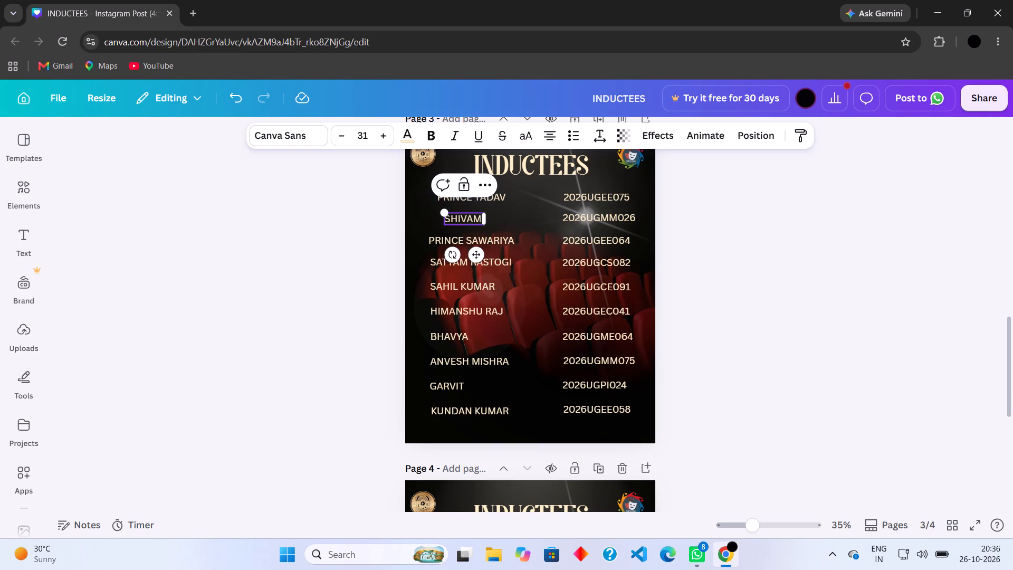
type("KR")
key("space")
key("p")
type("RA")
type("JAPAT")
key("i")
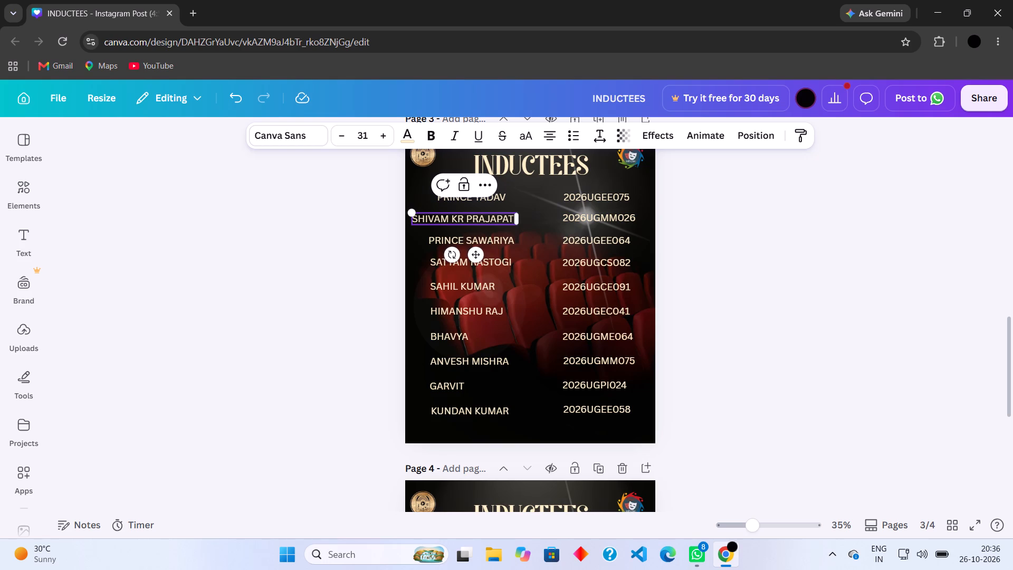
Change the second row's roll number on page 3 to the twelfth inductee's, with course code PGCSCA after the 2026UG prefix.
double_click(600, 218)
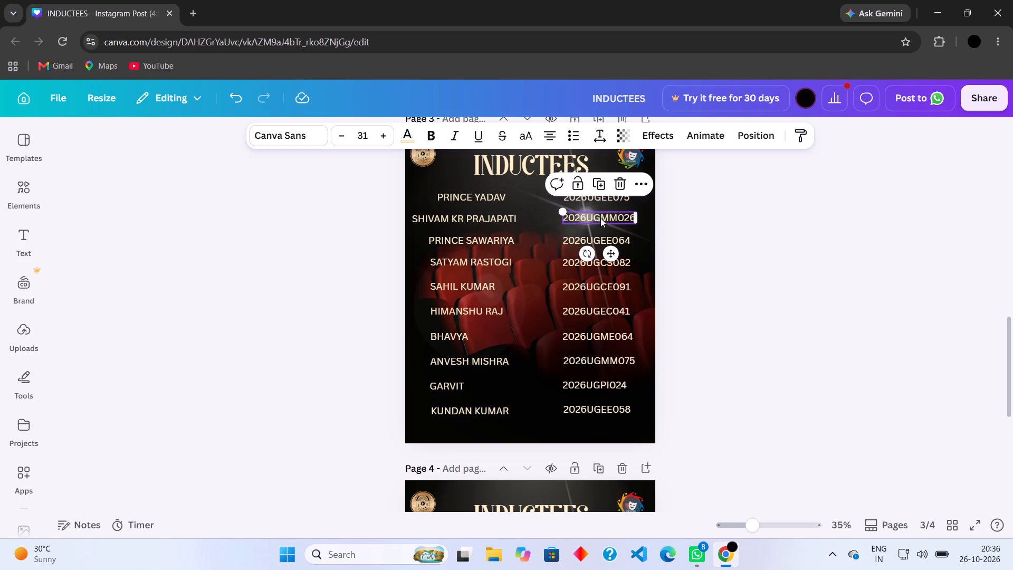
key("Right")
key("BackSpace")
key("BackSpace")
key("BackSpace")
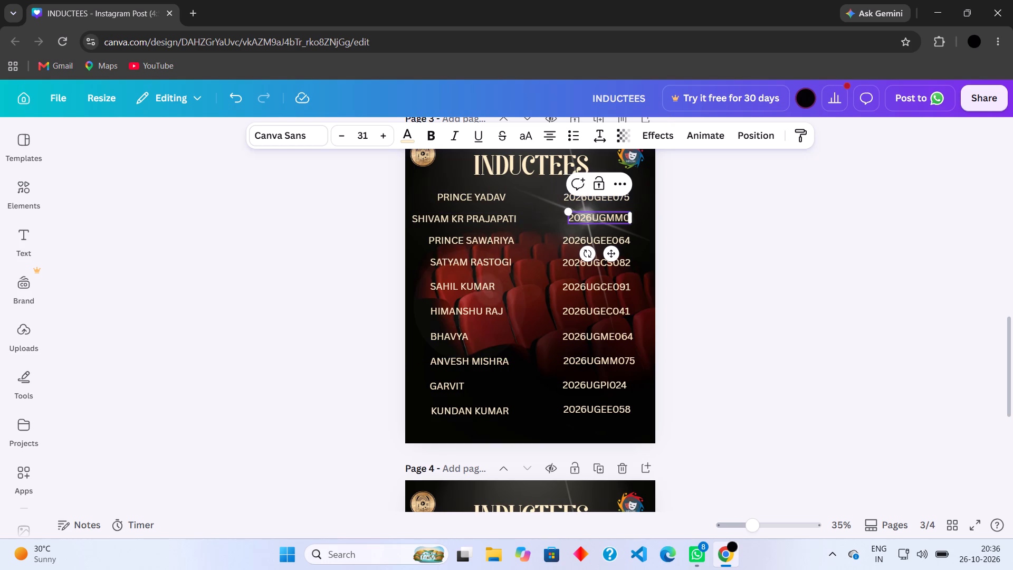
key("BackSpace")
key("BackSpace")
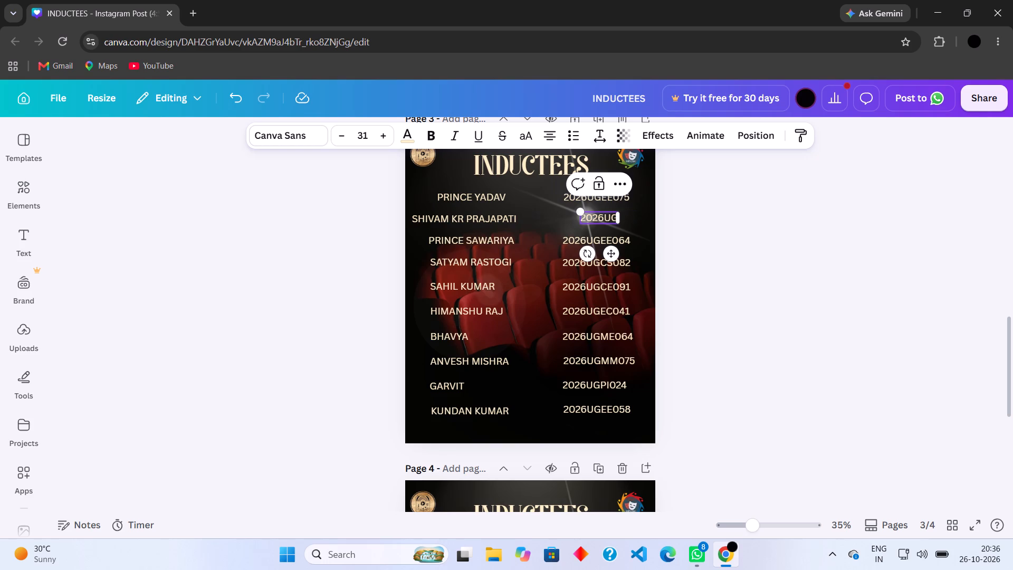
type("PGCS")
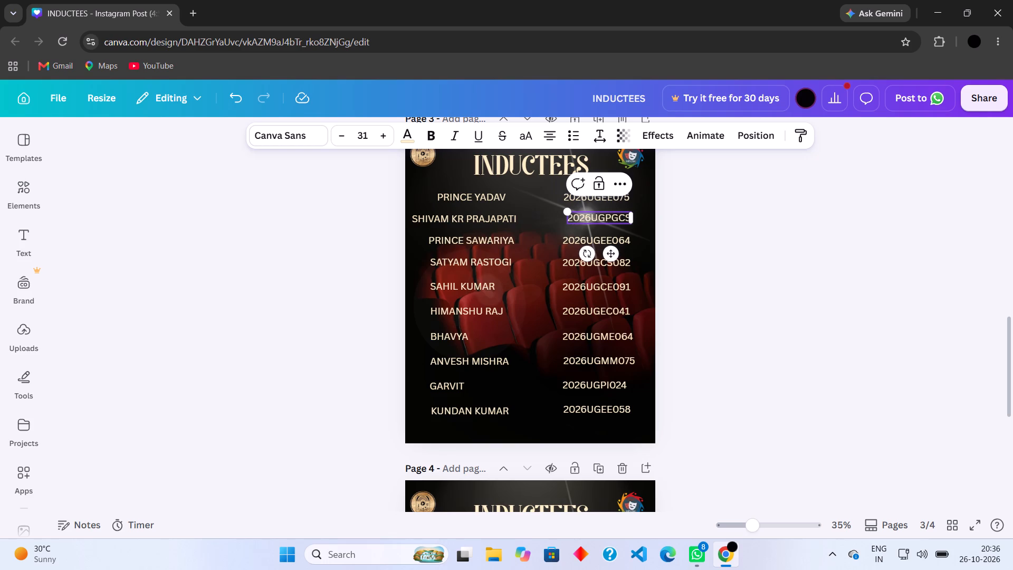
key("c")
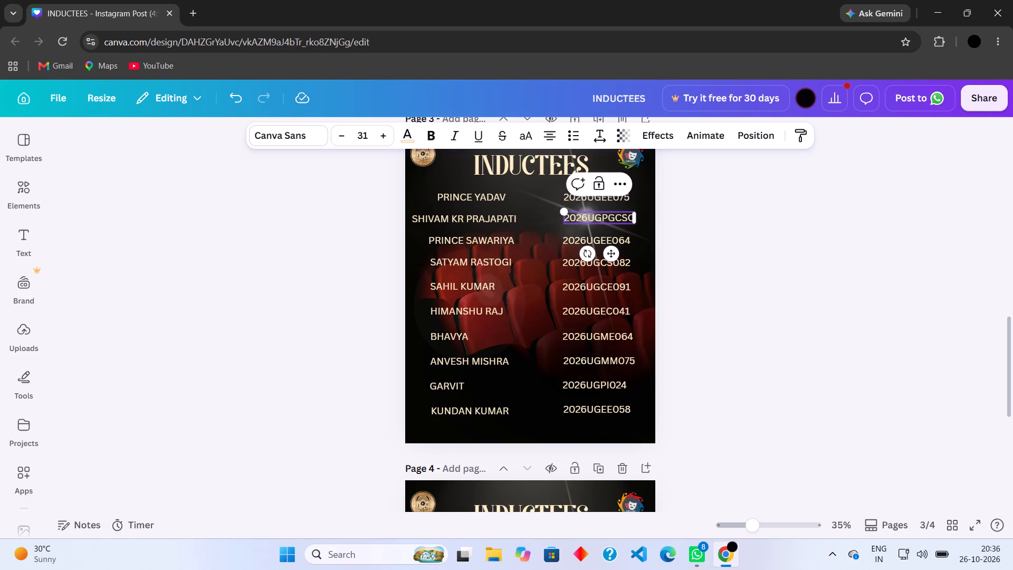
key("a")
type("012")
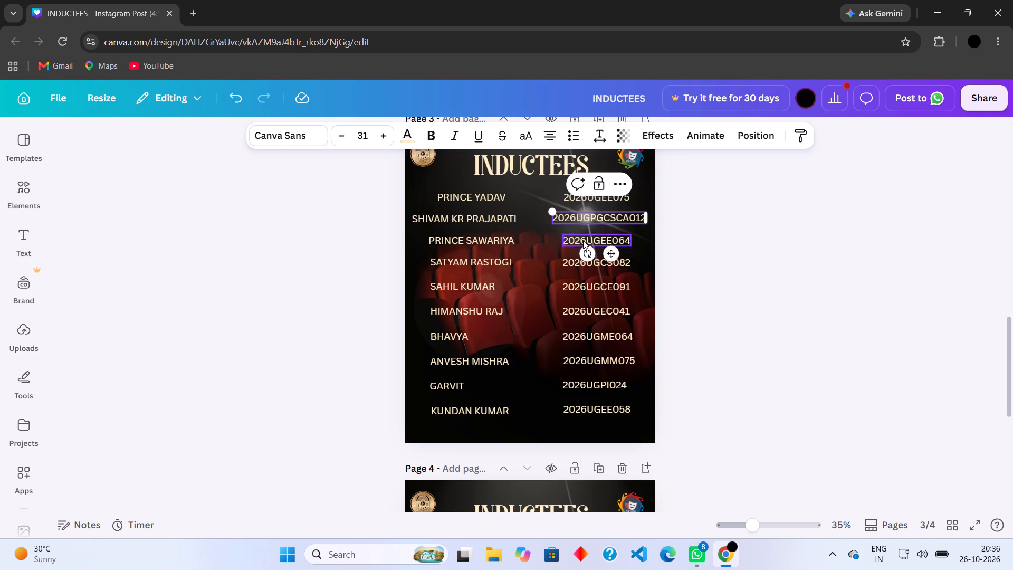
Replace the third row's name on page 3 with the thirteenth inductee's name.
double_click(474, 239)
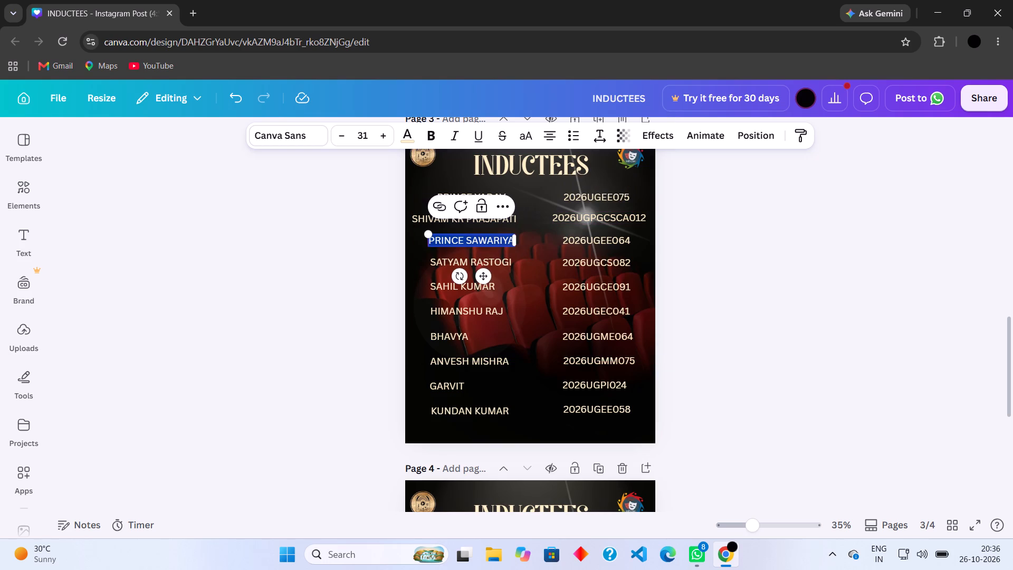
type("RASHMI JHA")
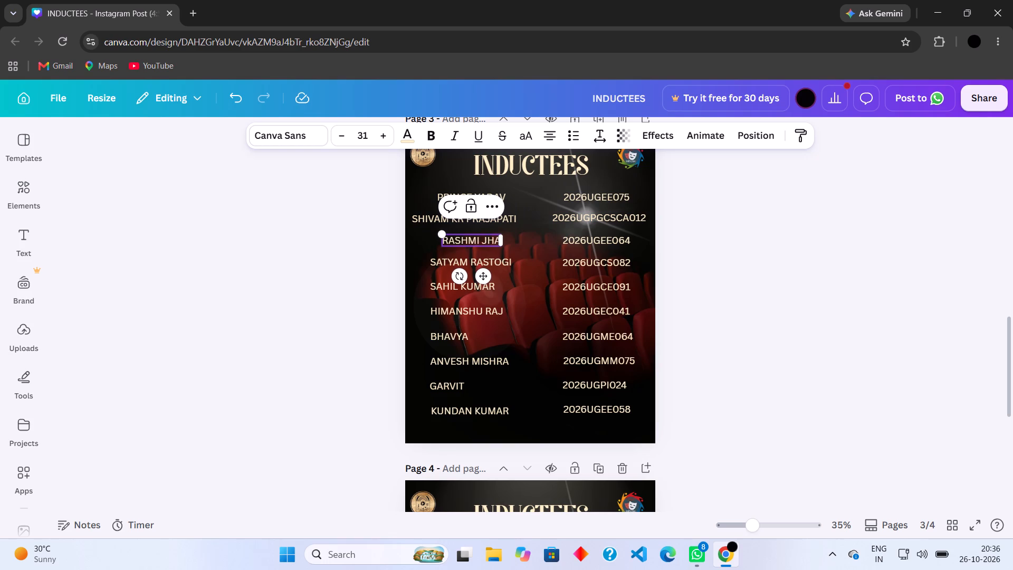
Change the third row's roll number on page 3 to the thirteenth inductee's roll number, with branch code CS.
double_click(578, 242)
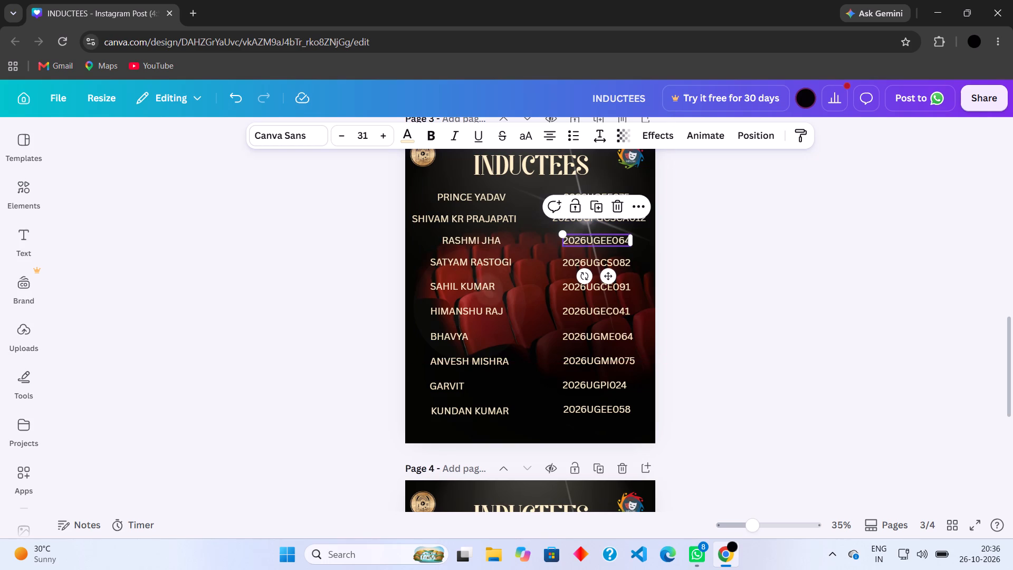
key("Right")
key("BackSpace")
key("BackSpace")
key("BackSpace")
key("BackSpace")
key("BackSpace")
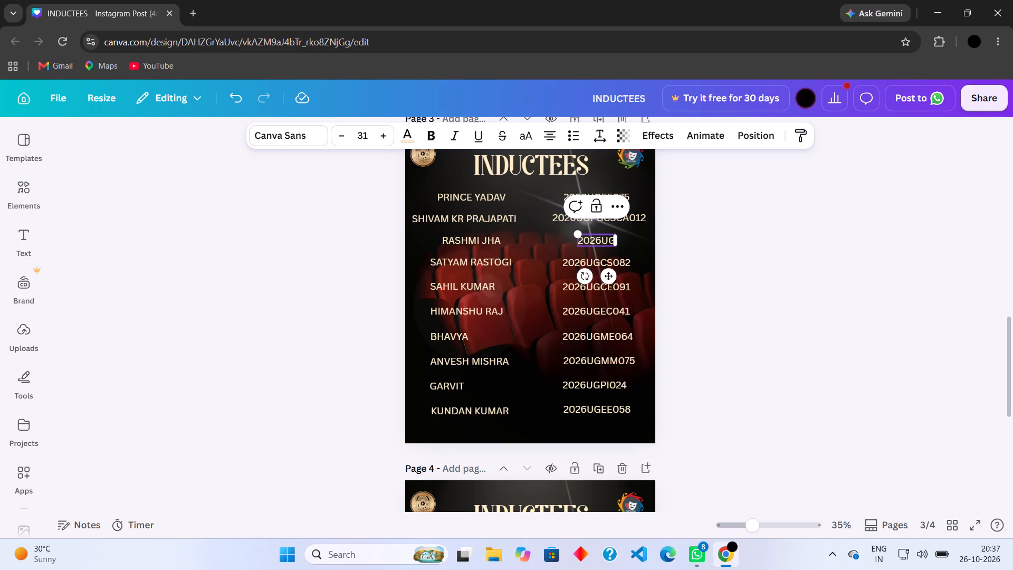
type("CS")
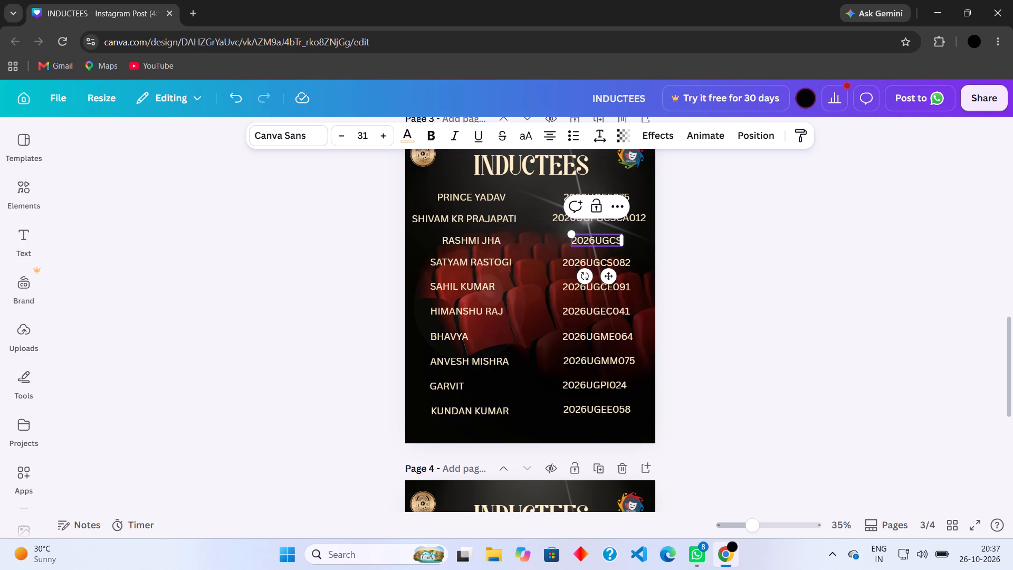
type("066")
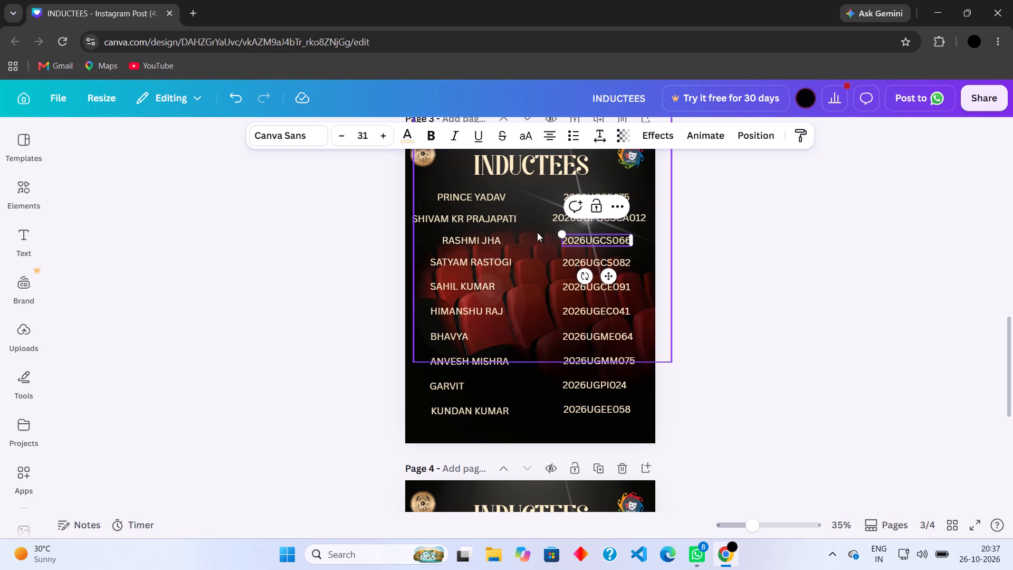
Replace the fourth row's name on page 3 with the fourteenth inductee's name.
double_click(491, 258)
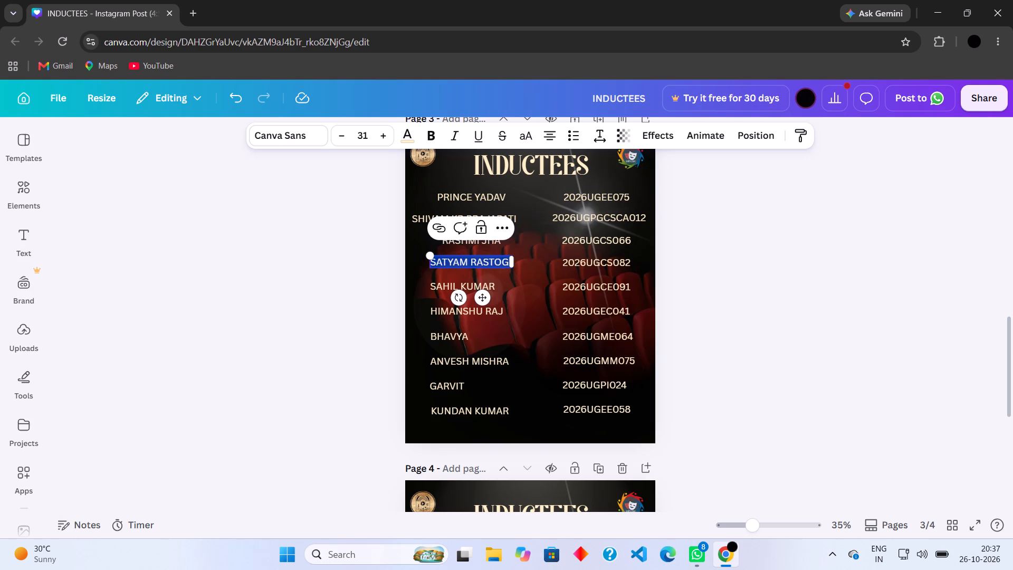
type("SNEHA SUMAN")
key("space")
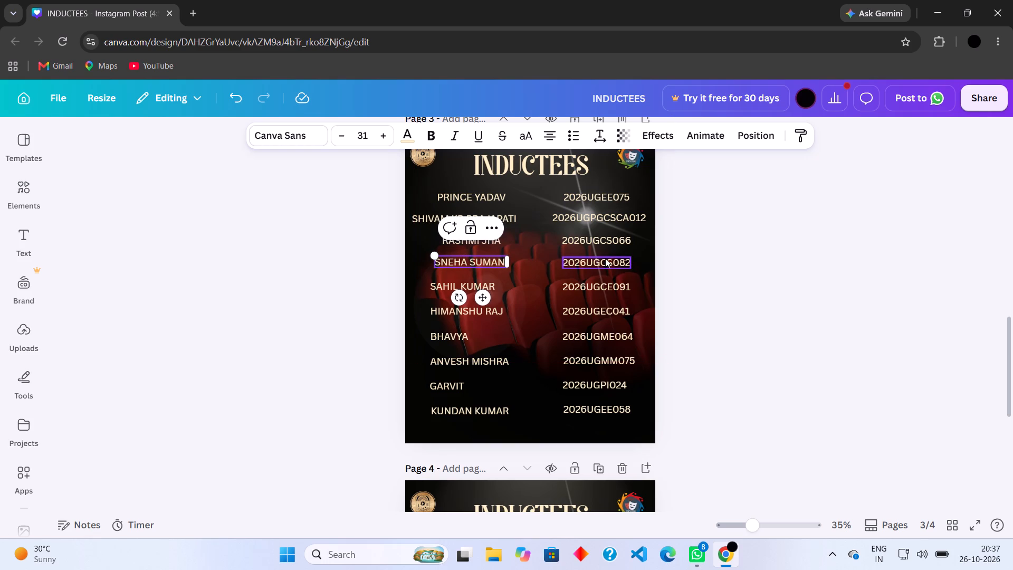
Change the fourth row's roll number on page 3 to the fourteenth inductee's roll number, with branch code CS.
double_click(605, 258)
key("Right")
key("BackSpace")
key("BackSpace")
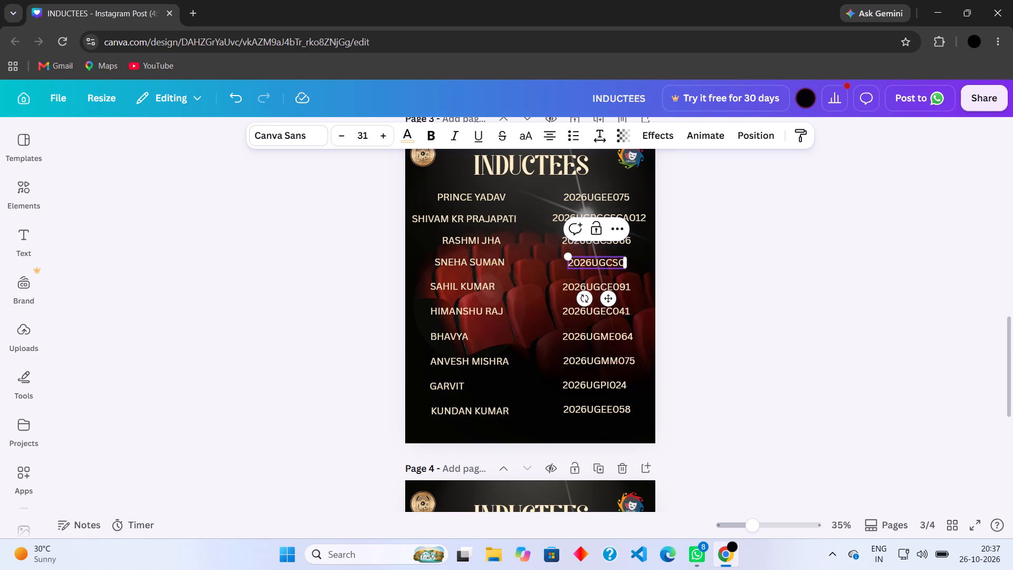
key("BackSpace")
key("BackSpace")
key("BackSpace")
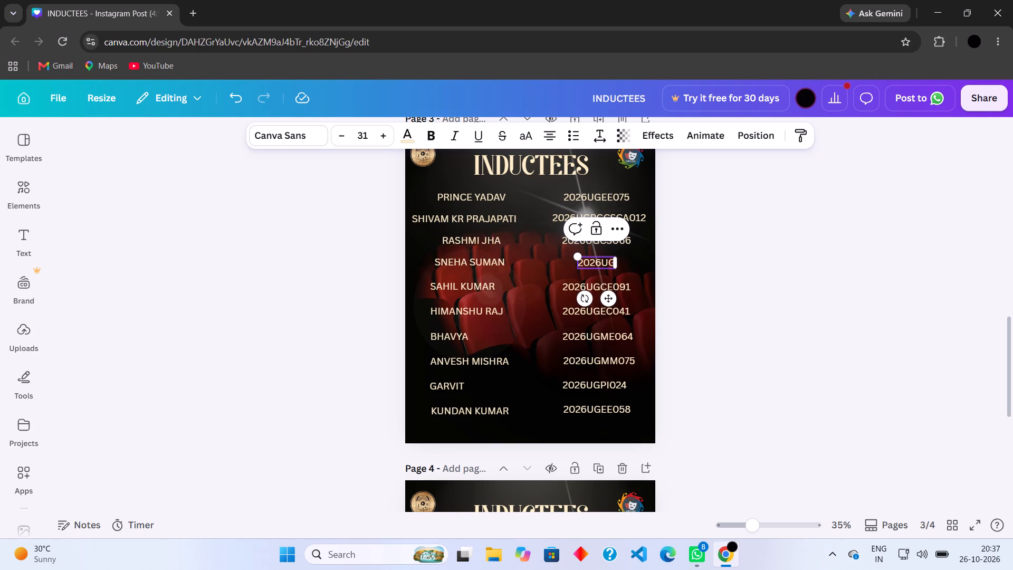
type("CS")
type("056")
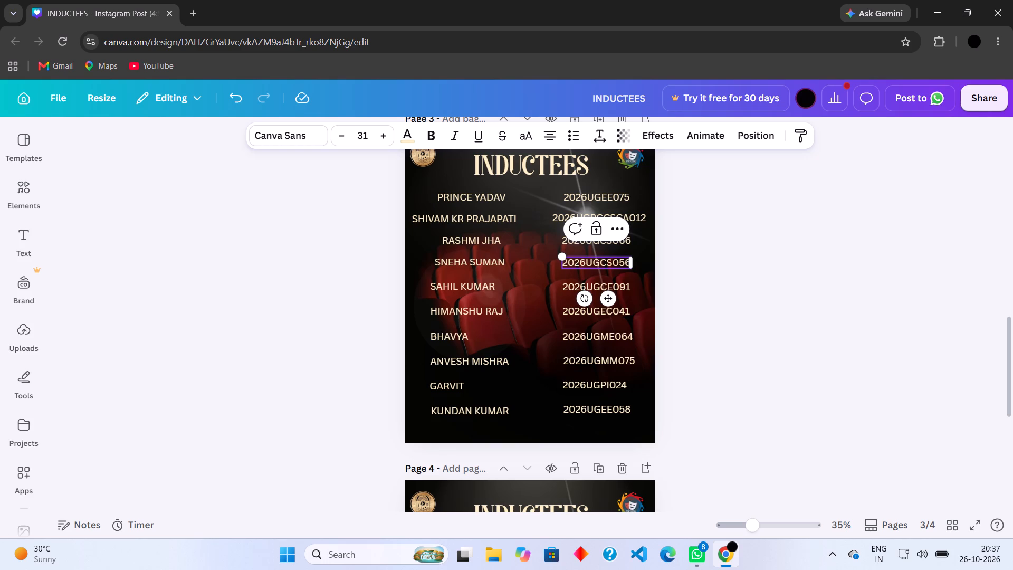
Replace the fifth row's name on page 3 with the fifteenth inductee's name.
double_click(474, 286)
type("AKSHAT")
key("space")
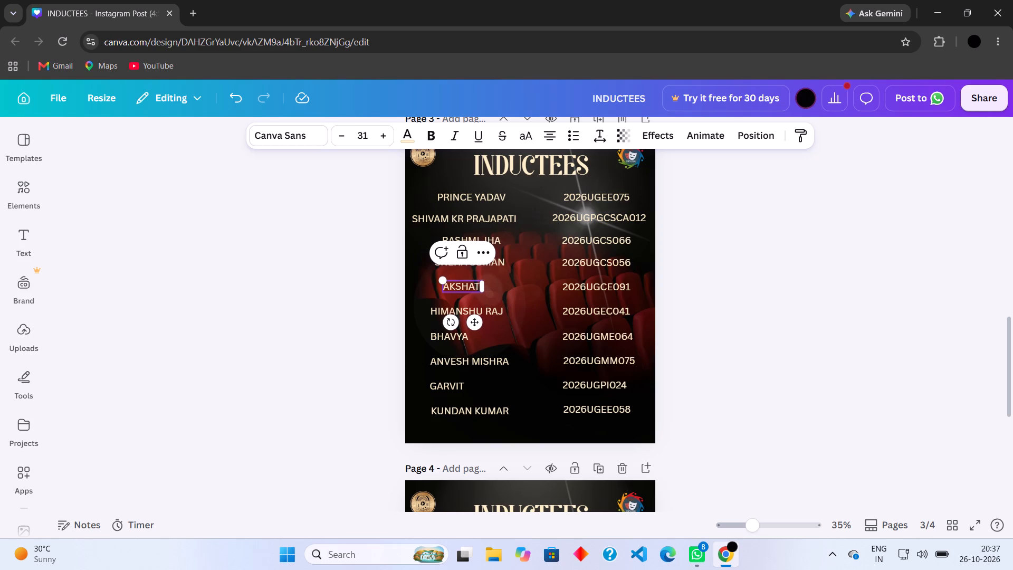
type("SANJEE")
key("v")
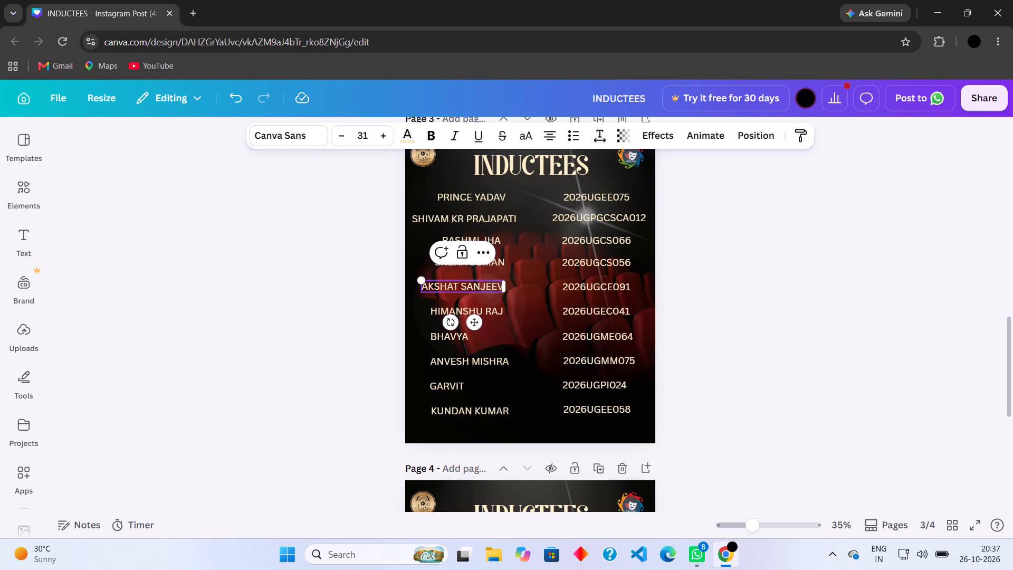
Change the fifth row's roll number on page 3 to the fifteenth inductee's roll number, with branch code EE.
double_click(588, 284)
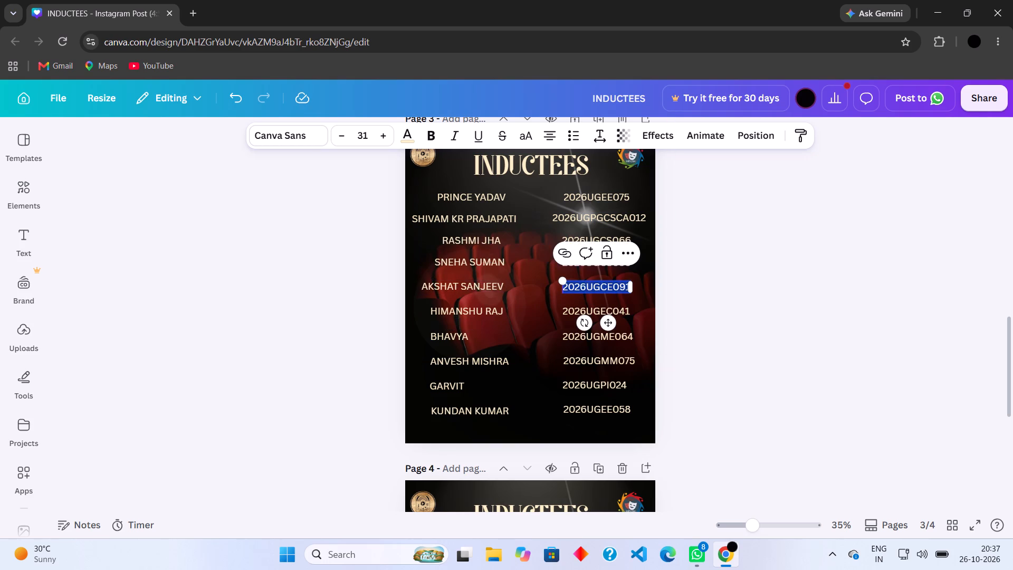
key("Right")
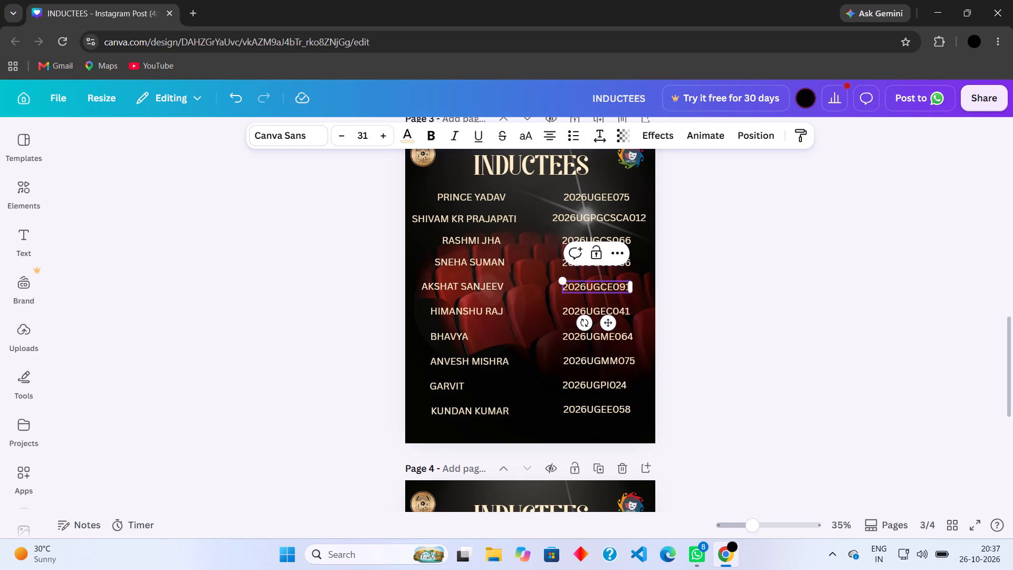
key("BackSpace")
key("BackSpace")
key("BackSpace")
key("BackSpace")
key("BackSpace")
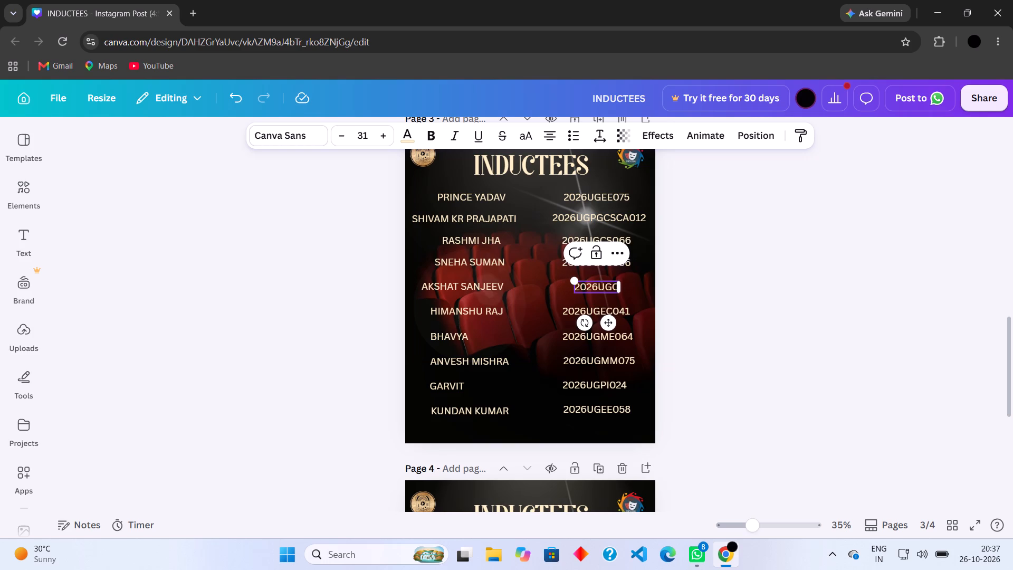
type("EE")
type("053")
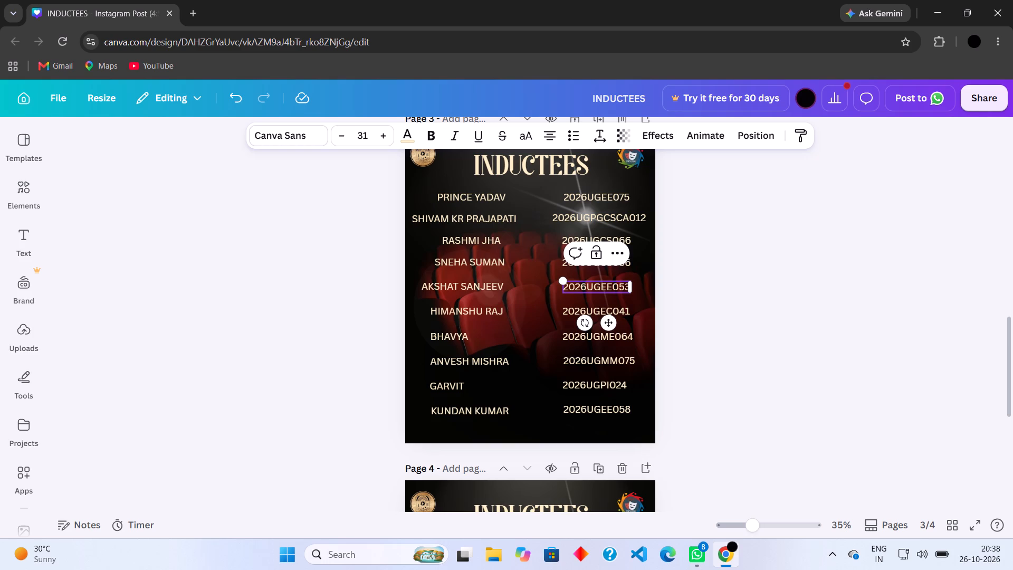
Replace the sixth row's name on page 3 with the sixteenth inductee's name.
double_click(473, 310)
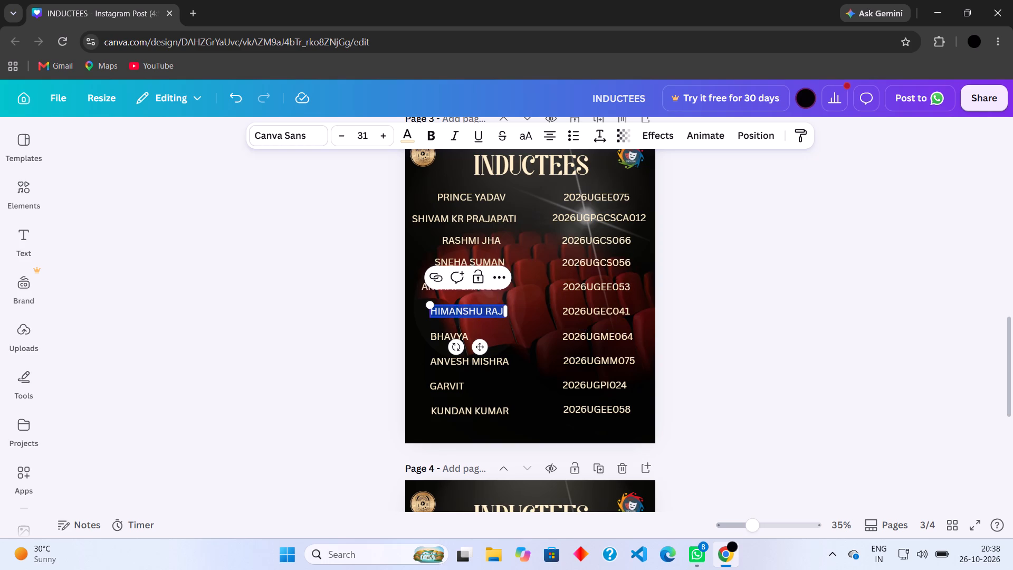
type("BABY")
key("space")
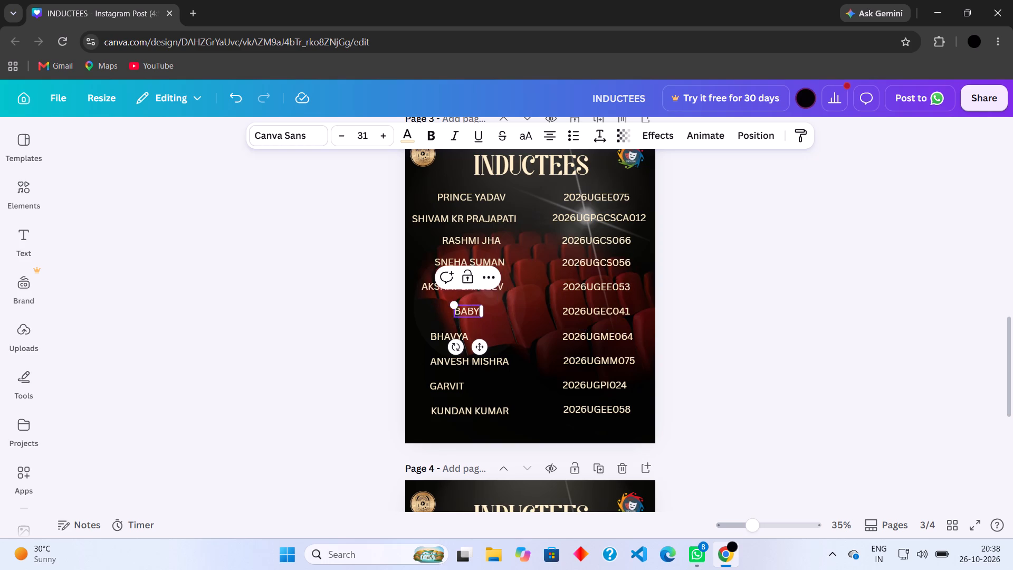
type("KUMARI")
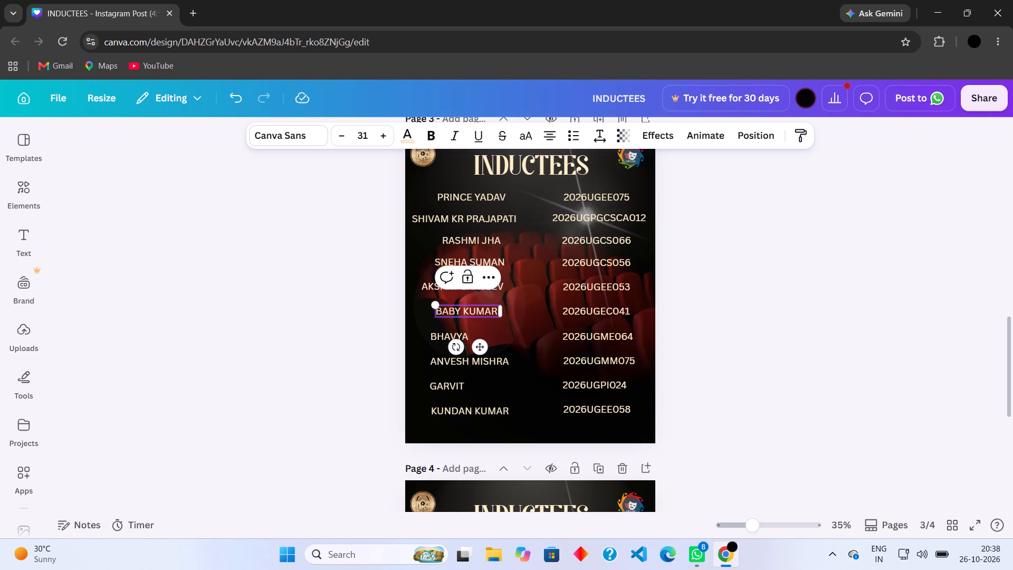
Change the sixth row's roll number on page 3 to the sixteenth inductee's roll number, with branch code EE.
double_click(588, 307)
key("Right")
key("BackSpace")
key("BackSpace")
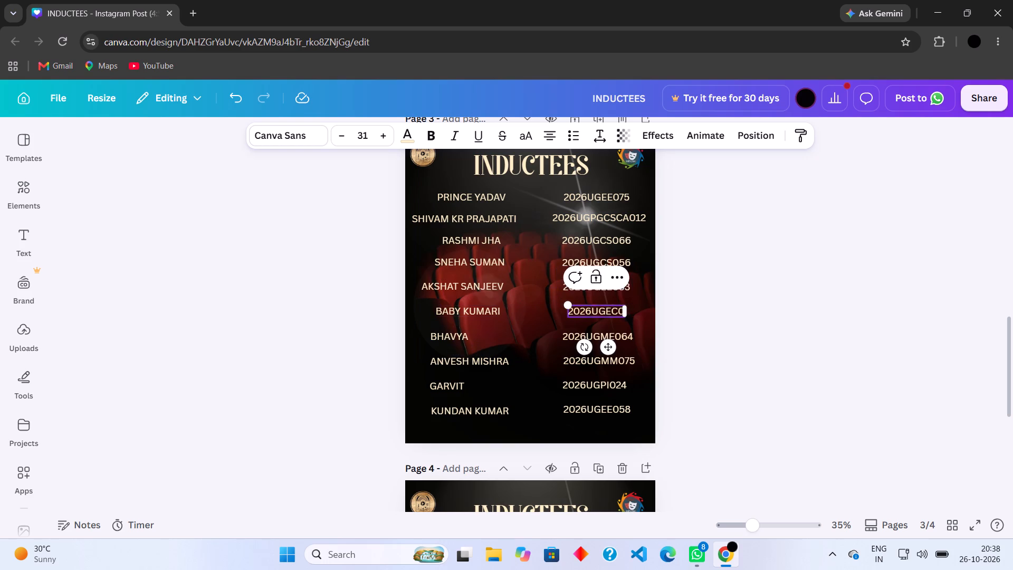
key("BackSpace")
key("BackSpace")
key("BackSpace")
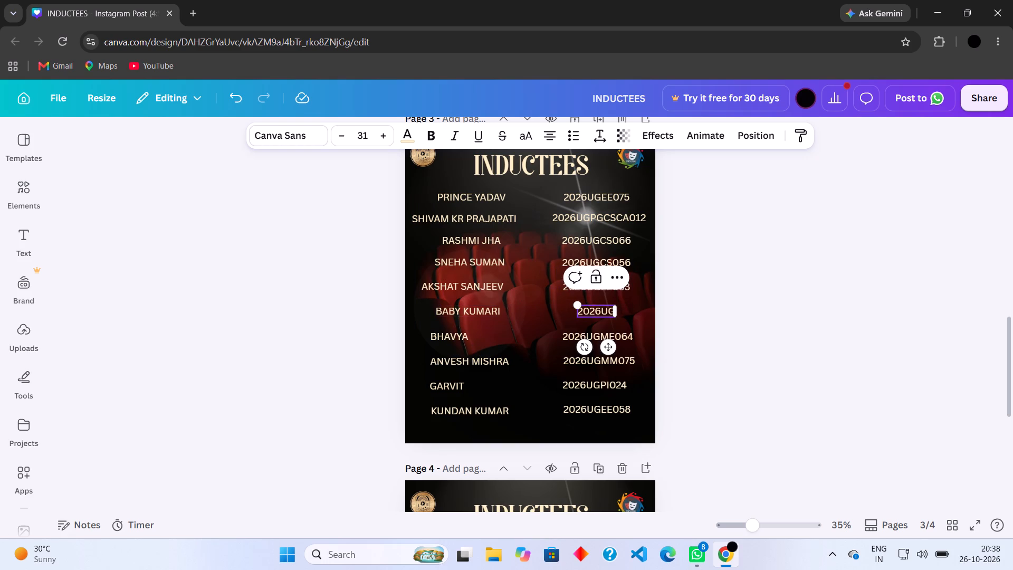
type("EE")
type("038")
Replace the seventh row's name on page 3 with the seventeenth inductee's name.
double_click(456, 334)
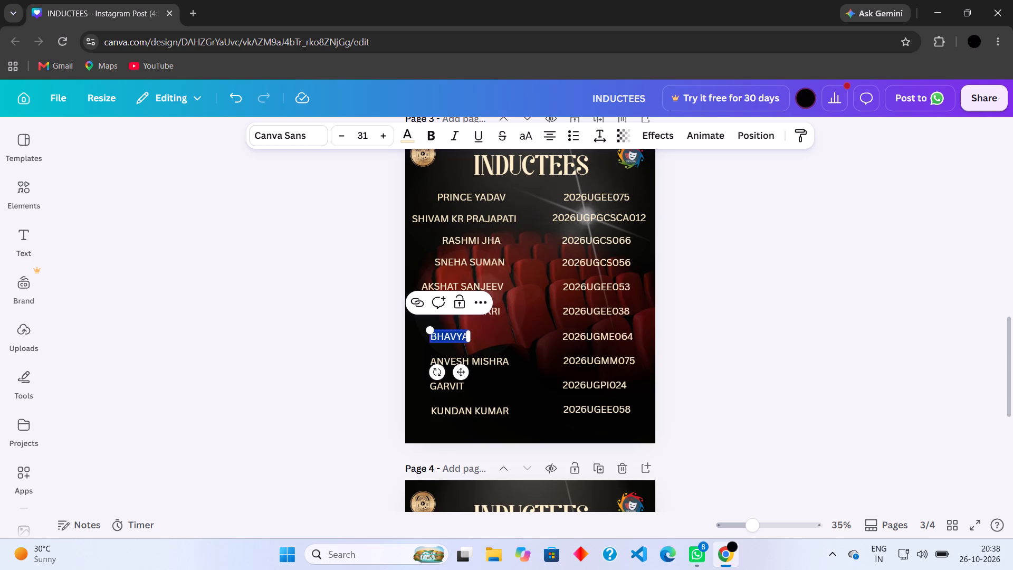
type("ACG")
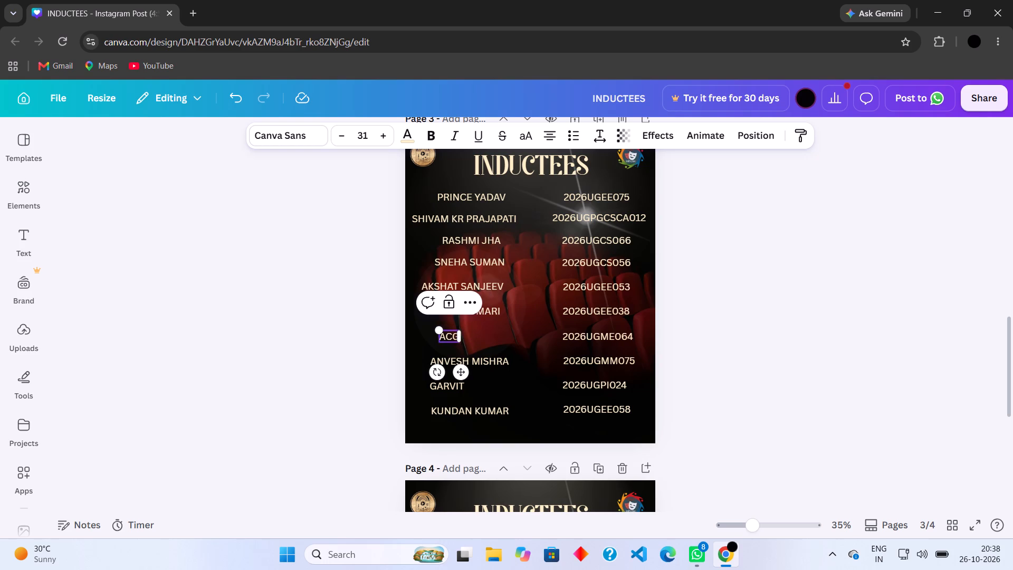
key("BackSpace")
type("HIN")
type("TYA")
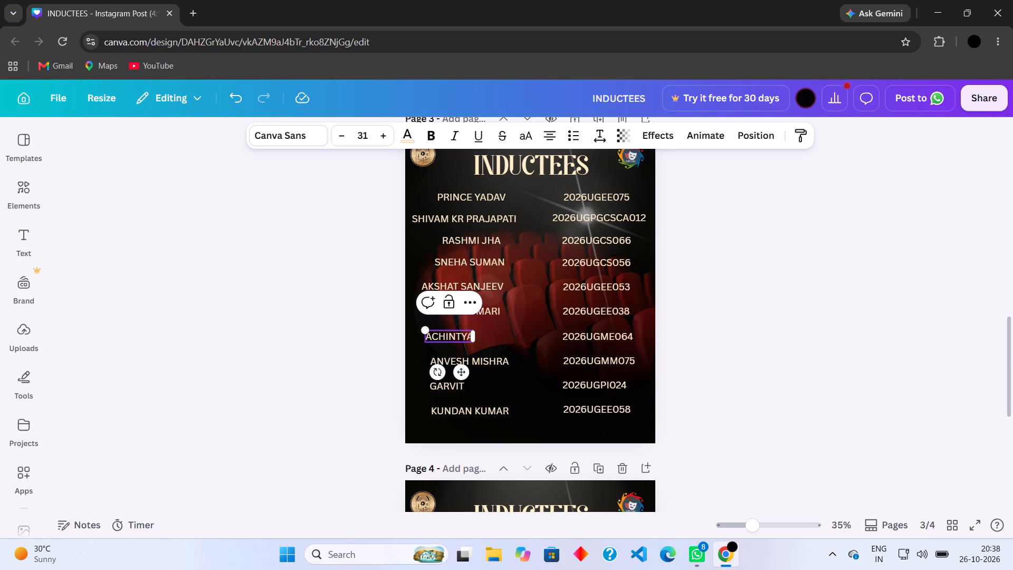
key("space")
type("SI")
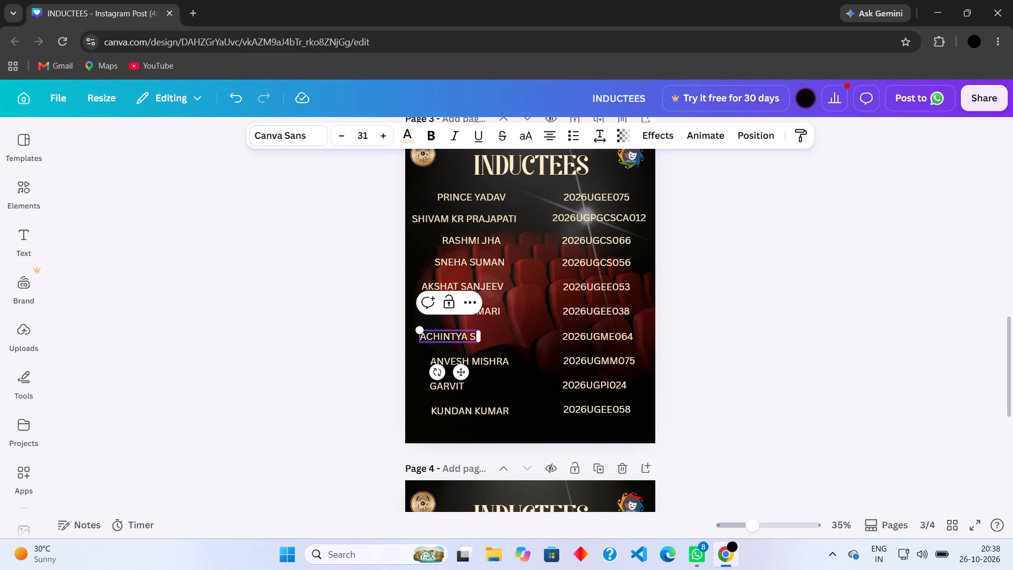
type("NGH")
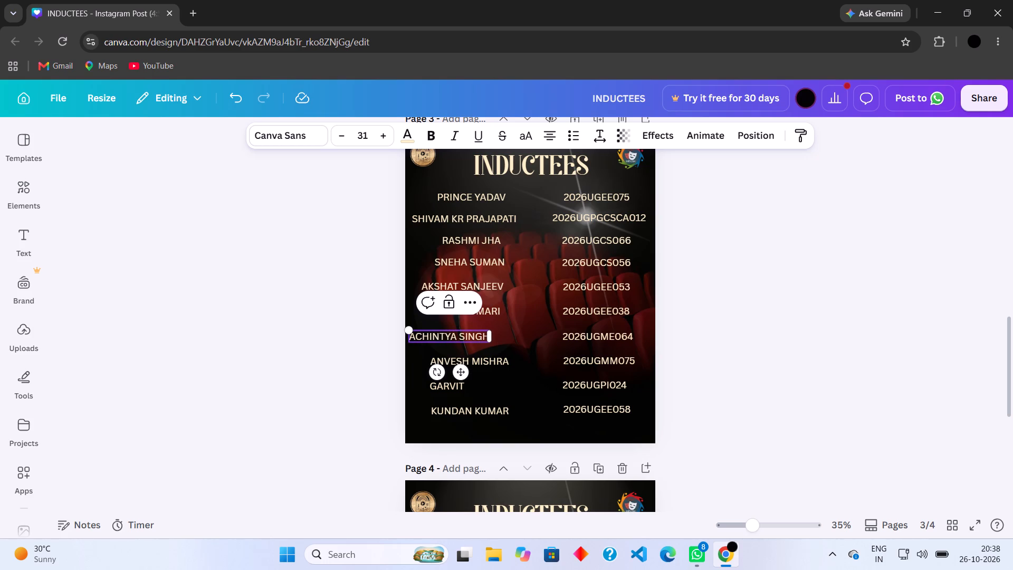
Change the seventh row's roll number on page 3 to the seventeenth inductee's roll number, with branch code MM.
double_click(608, 336)
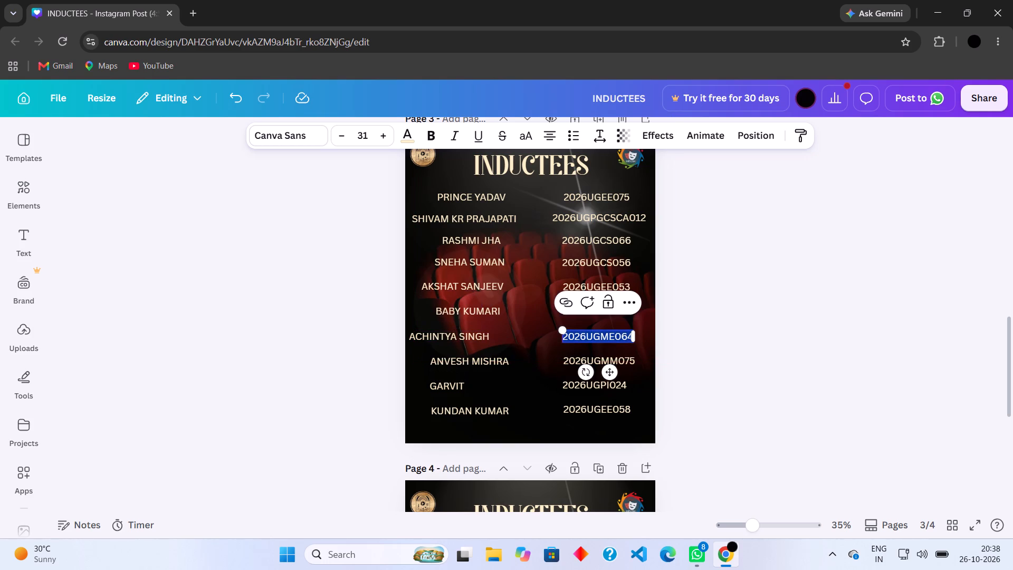
key("Right")
key("BackSpace")
key("BackSpace")
key("BackSpace")
key("BackSpace")
key("BackSpace")
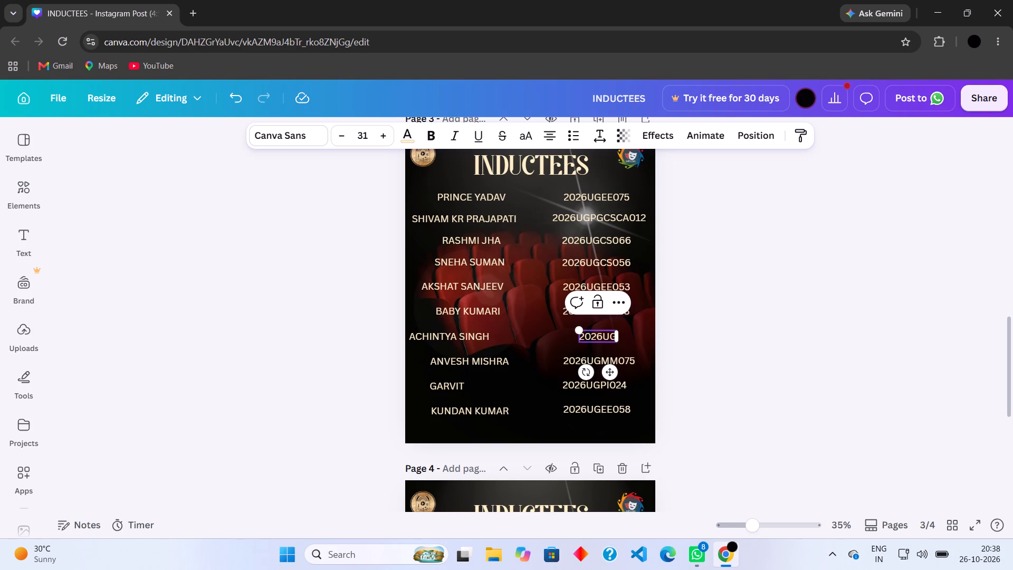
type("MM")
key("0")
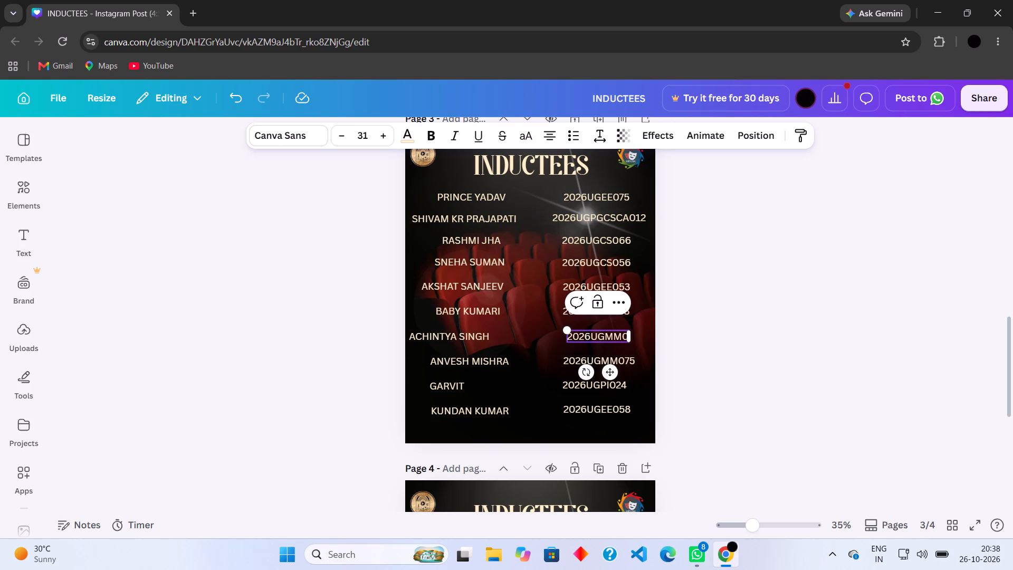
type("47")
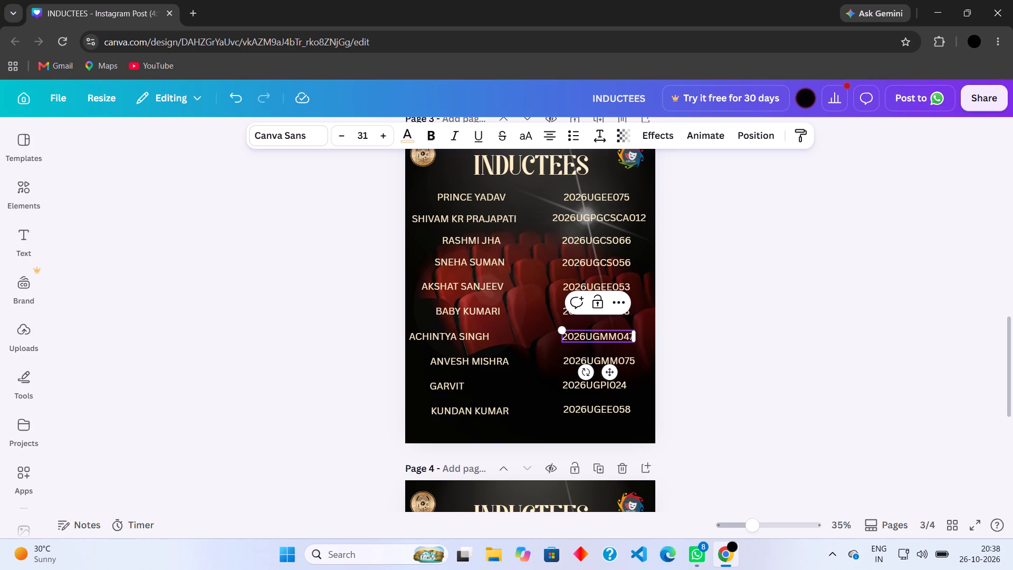
Replace the eighth row's name on page 3 with the eighteenth inductee's name.
double_click(490, 358)
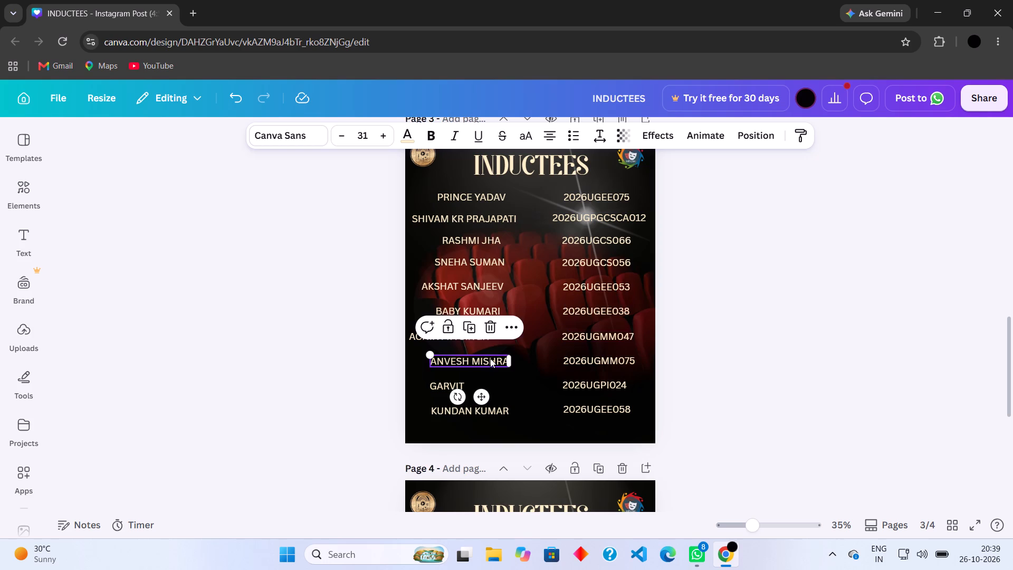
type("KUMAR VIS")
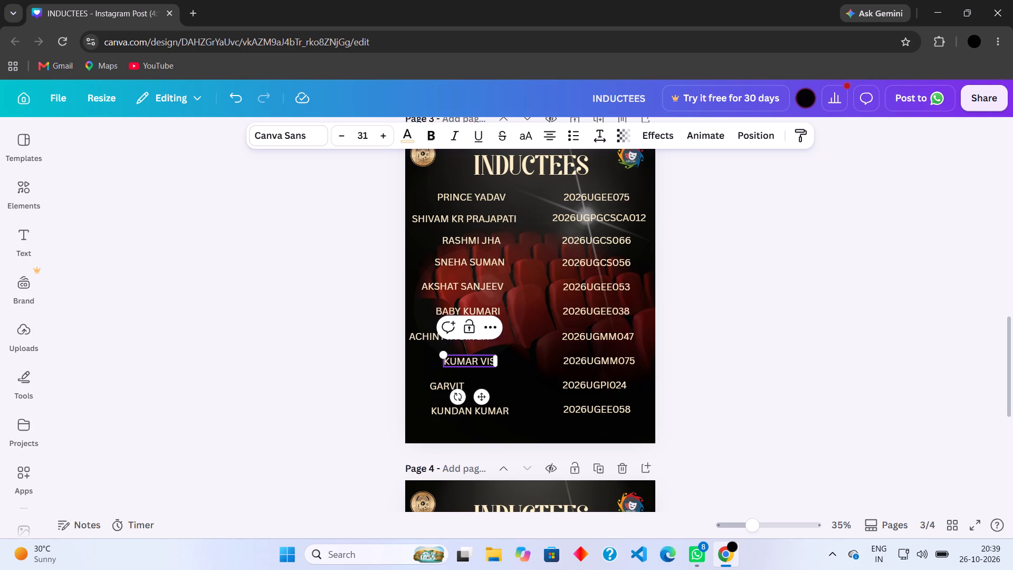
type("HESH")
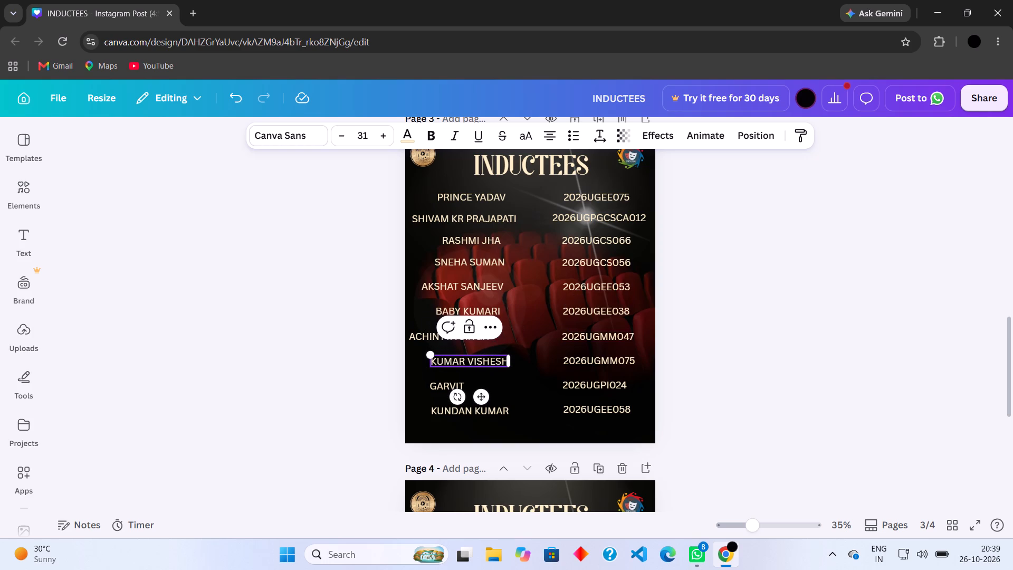
Change the eighth row's roll number on page 3 to the eighteenth inductee's roll number, with branch code PI.
double_click(618, 356)
key("Right")
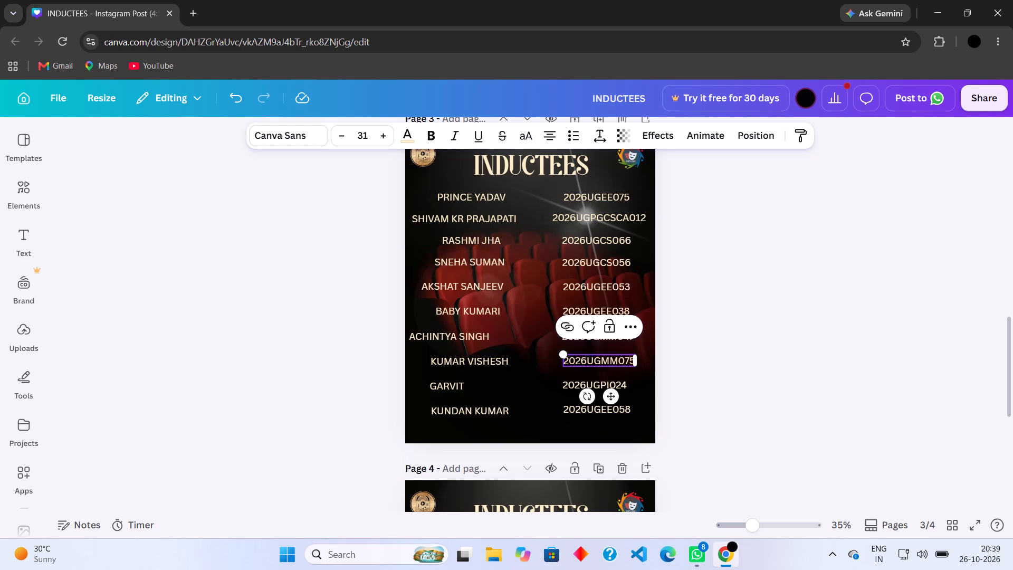
key("BackSpace")
key("BackSpace")
key("BackSpace")
key("BackSpace")
key("BackSpace")
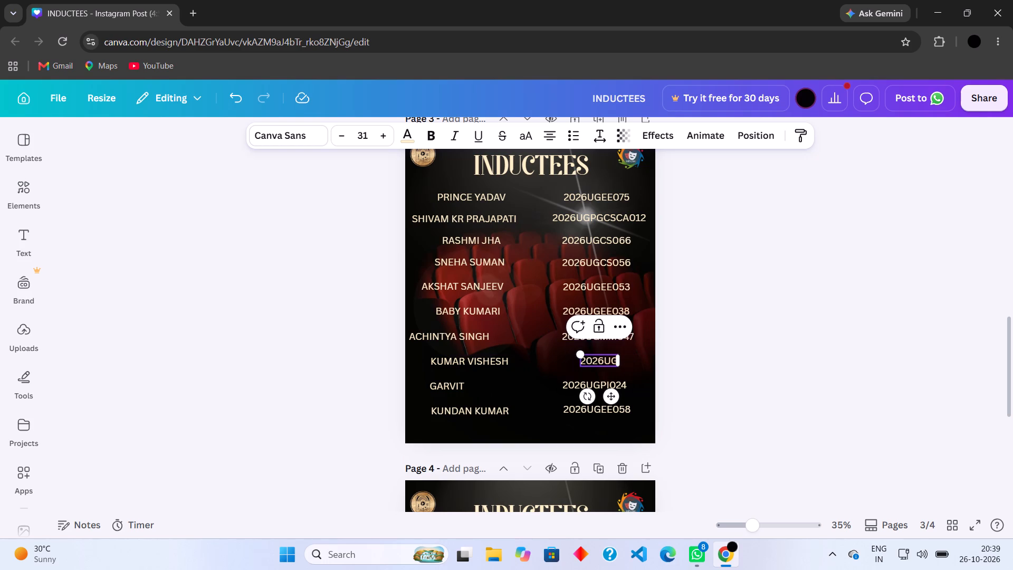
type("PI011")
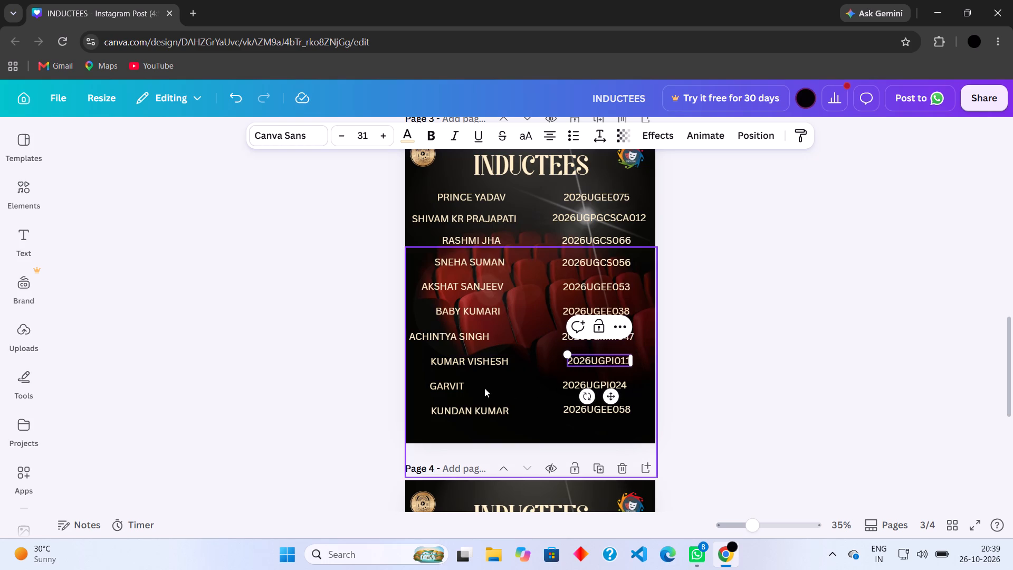
Replace the ninth row's name on page 3 with the nineteenth inductee's name, widening its text box to about 424 so it fits on one line.
double_click(457, 382)
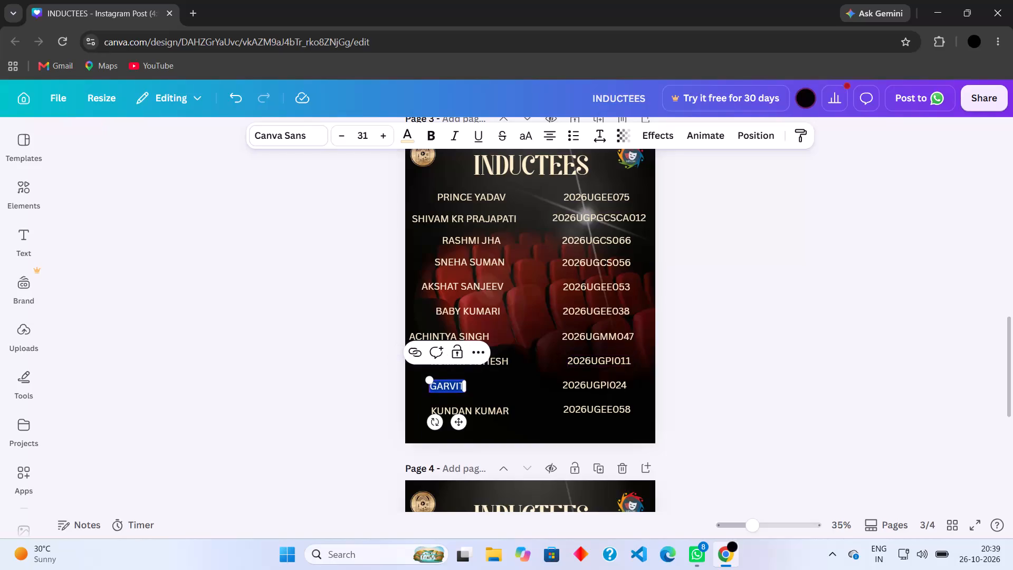
key("BackSpace")
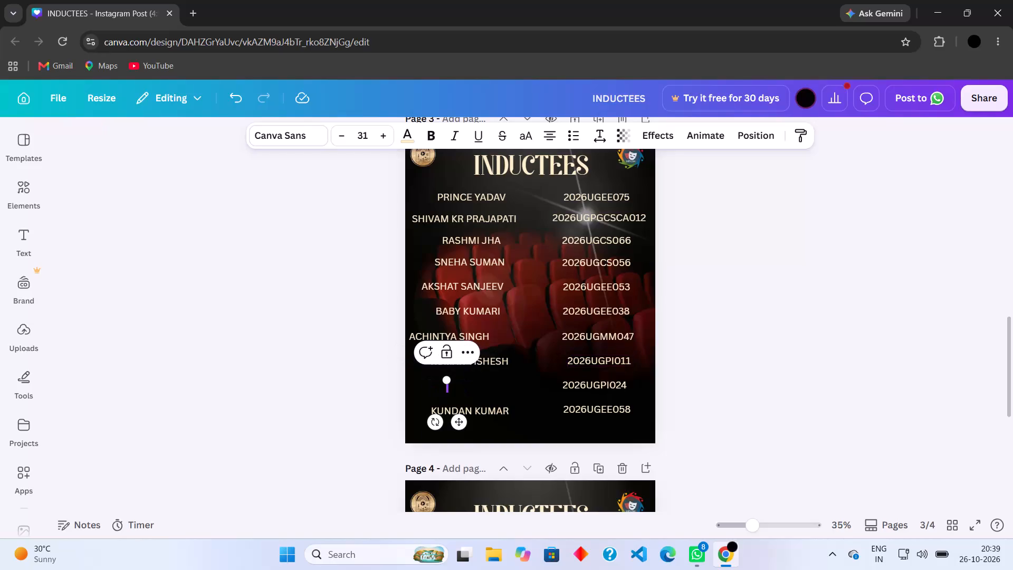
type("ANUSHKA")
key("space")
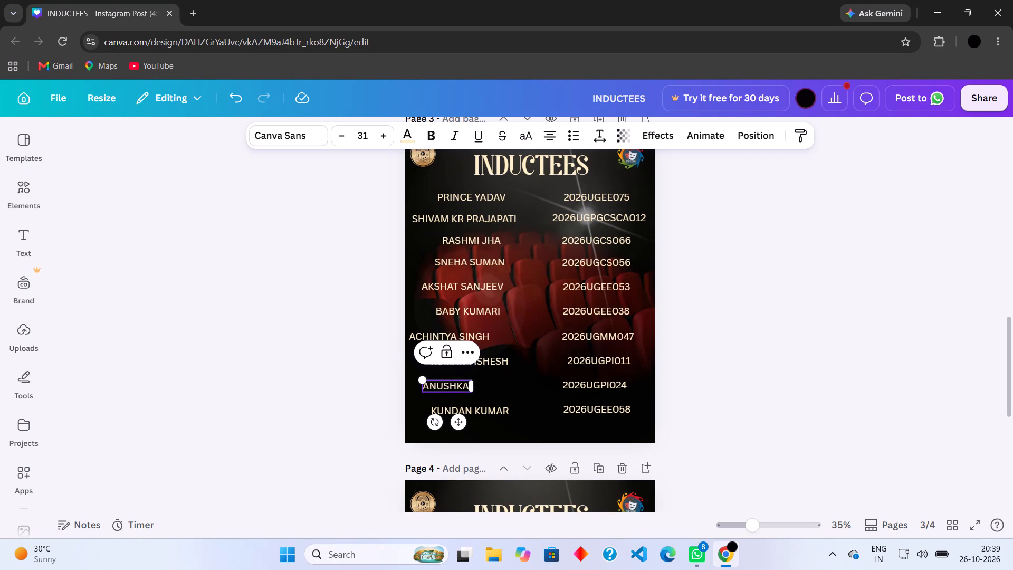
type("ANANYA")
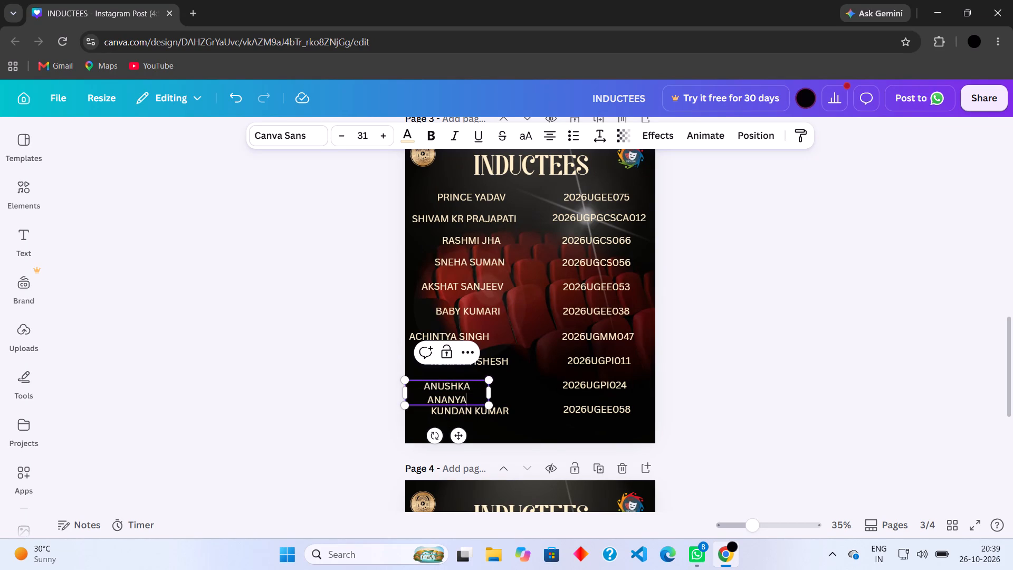
left_click_drag(491, 391, 505, 393)
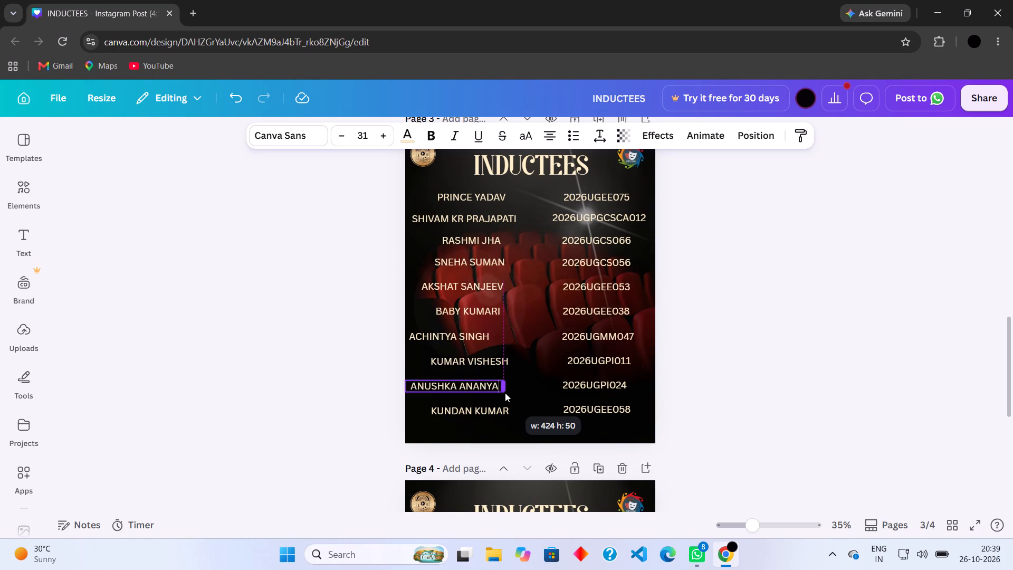
left_click_drag(505, 393, 505, 393)
Replace the branch code and digits of the ninth row's roll number on page 3 with branch code EE only, leaving the final digits blank.
double_click(594, 387)
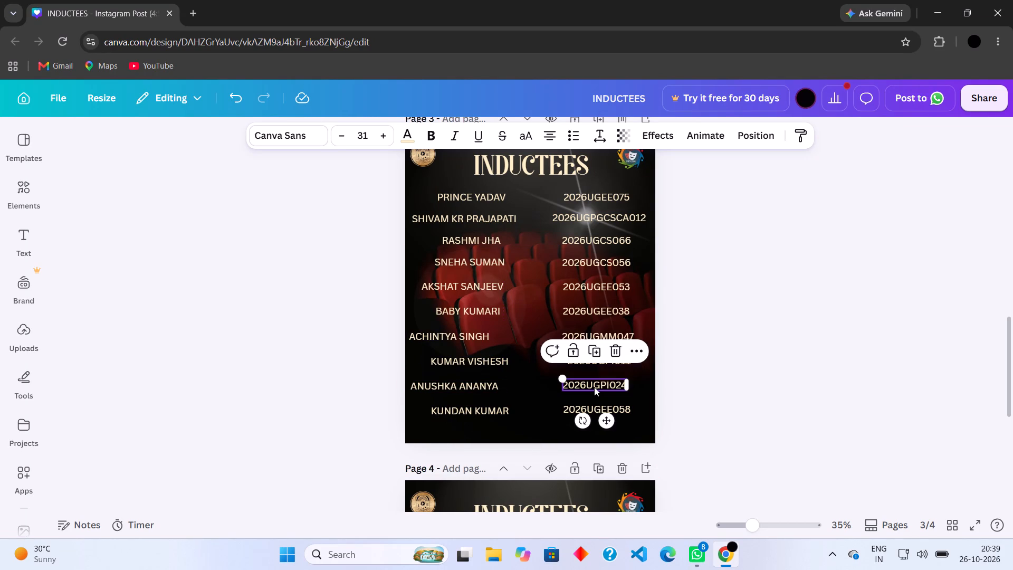
key("Right")
key("BackSpace")
key("BackSpace")
key("BackSpace")
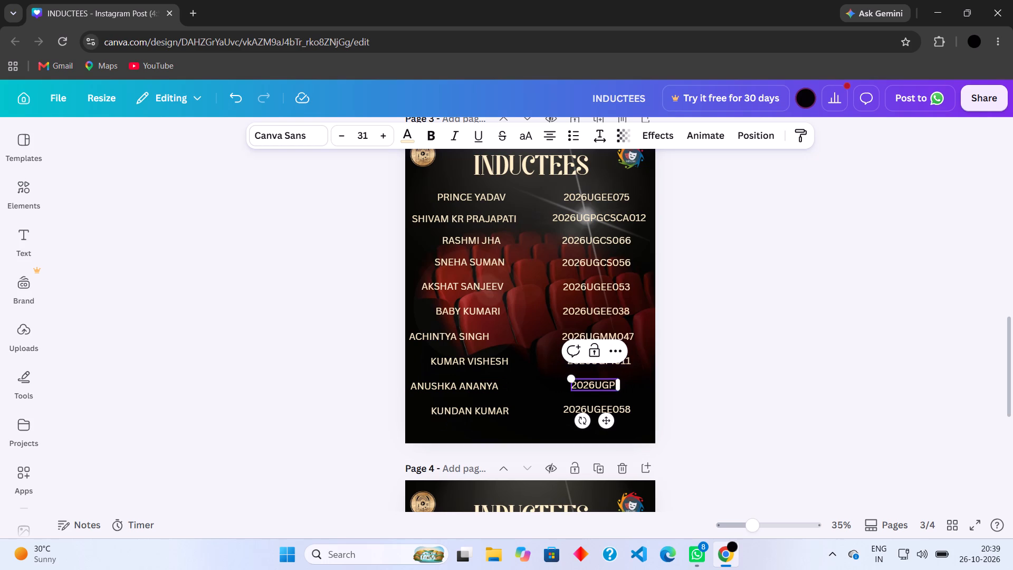
key("BackSpace")
key("BackSpace")
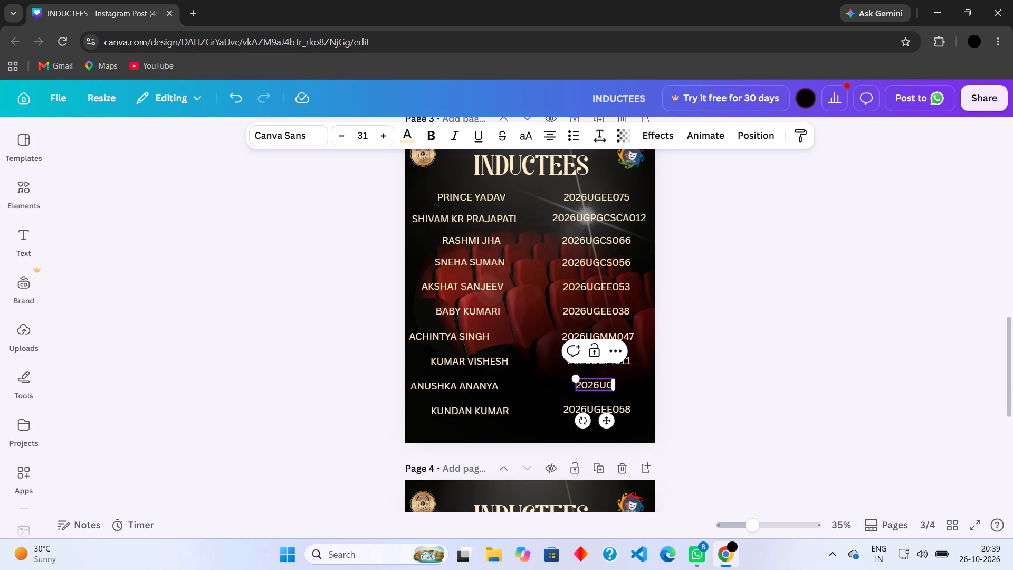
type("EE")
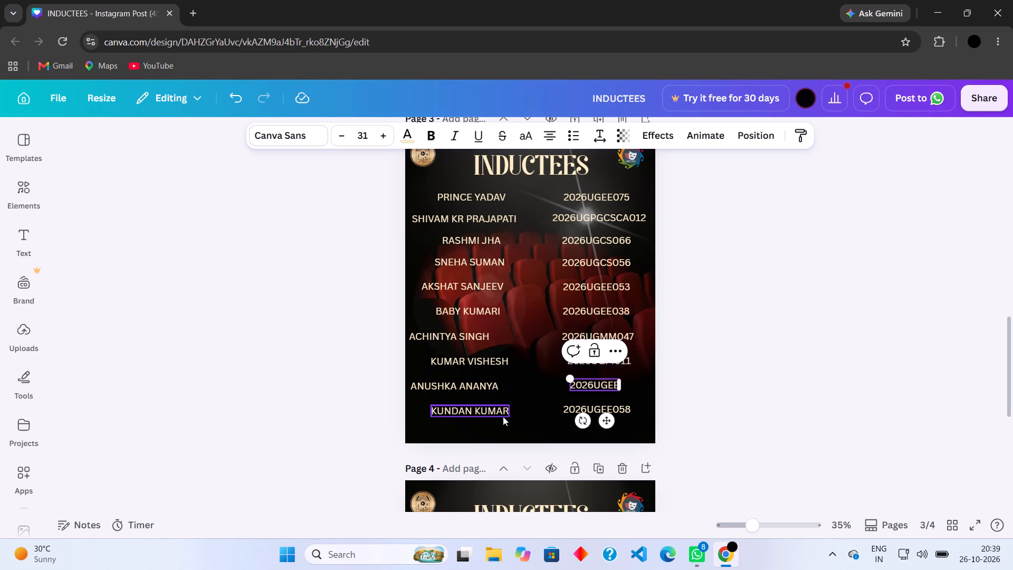
Replace the tenth row's name on page 3 with the twentieth inductee's name.
double_click(471, 408)
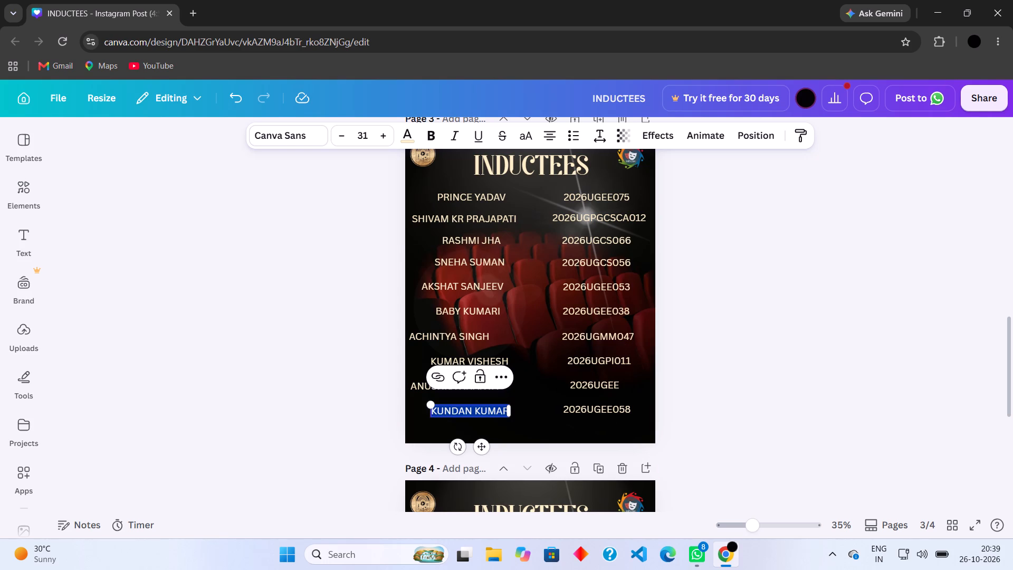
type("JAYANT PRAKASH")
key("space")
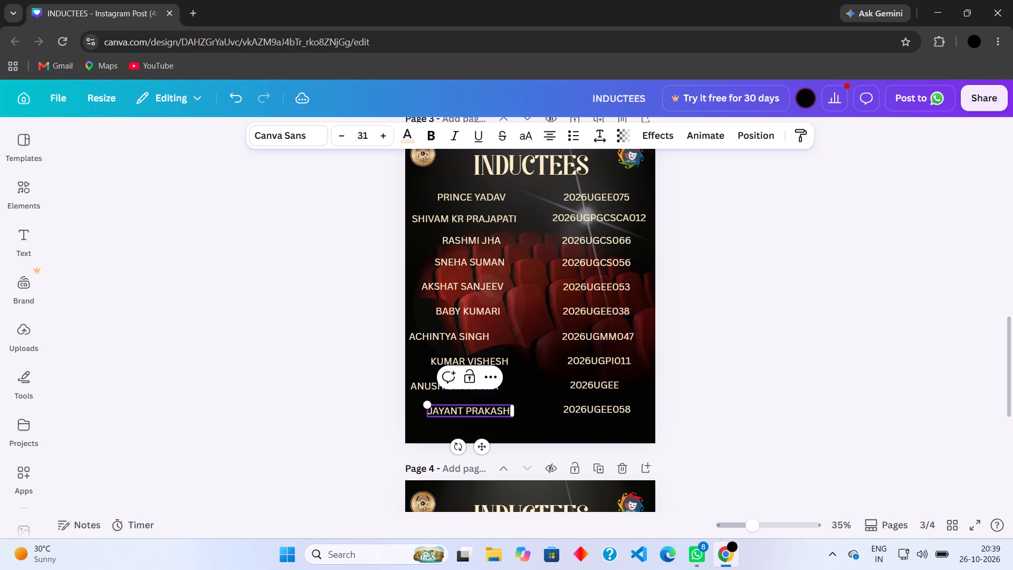
Change the tenth row's roll number on page 3 to the twentieth inductee's roll number, with branch code EC.
double_click(605, 413)
key("Right")
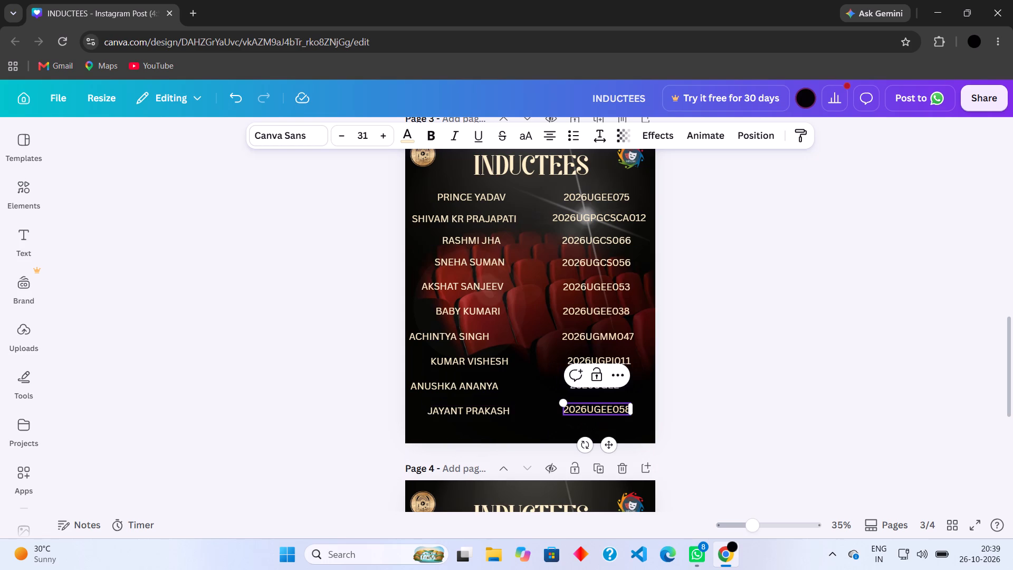
key("BackSpace")
key("BackSpace")
key("BackSpace")
key("BackSpace")
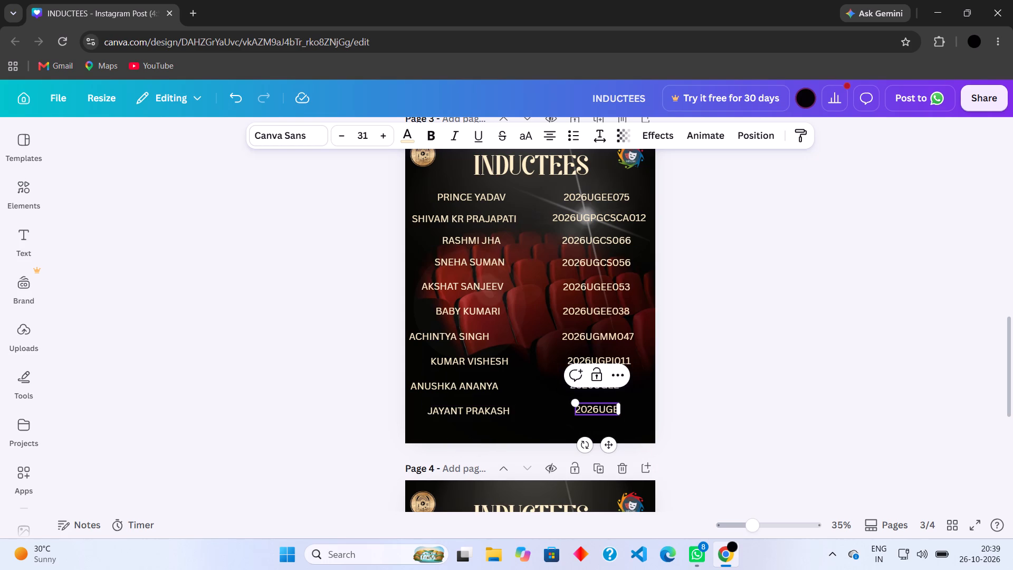
key("BackSpace")
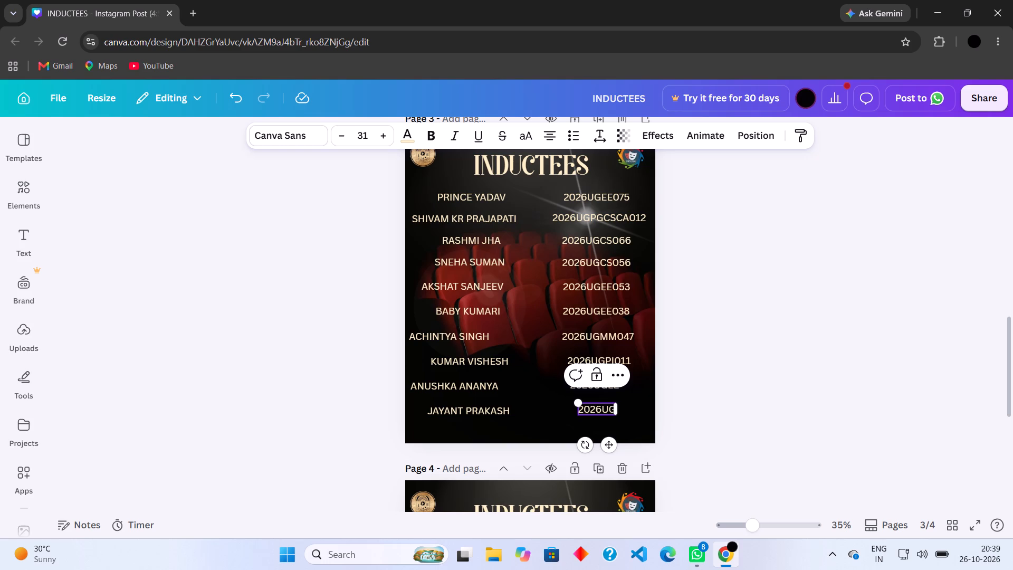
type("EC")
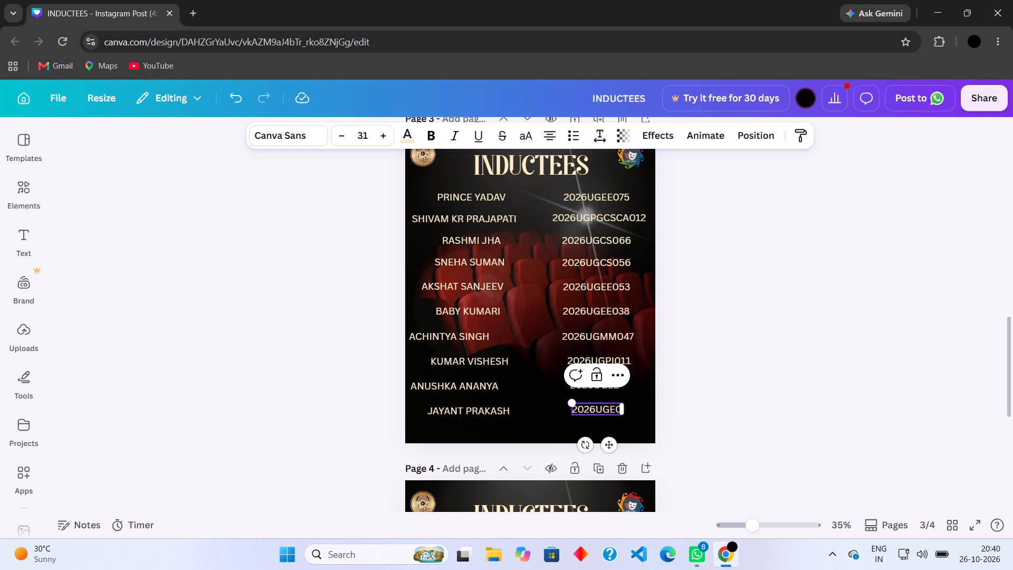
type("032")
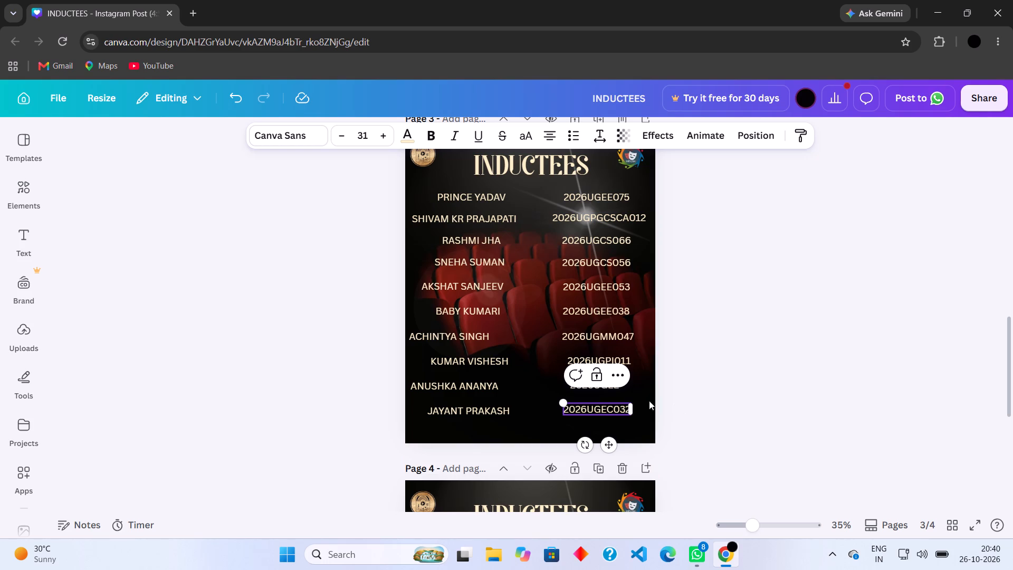
left_click(724, 423)
scroll(724, 423, "up", 1)
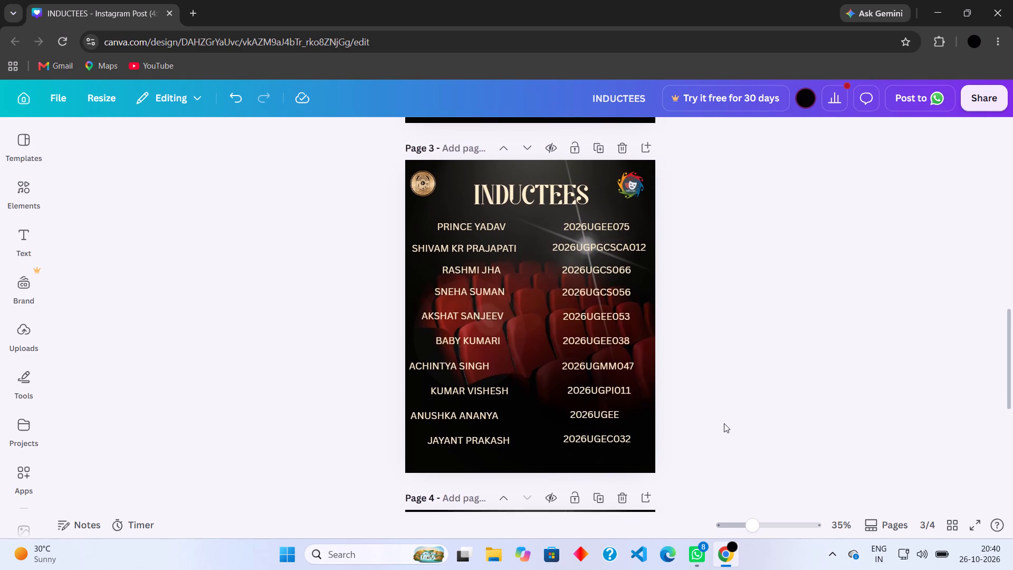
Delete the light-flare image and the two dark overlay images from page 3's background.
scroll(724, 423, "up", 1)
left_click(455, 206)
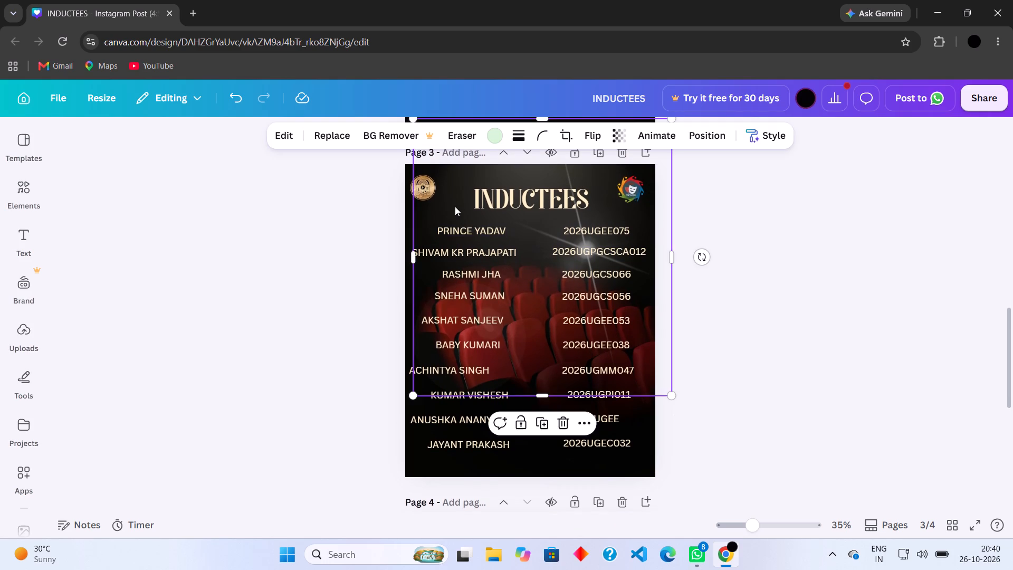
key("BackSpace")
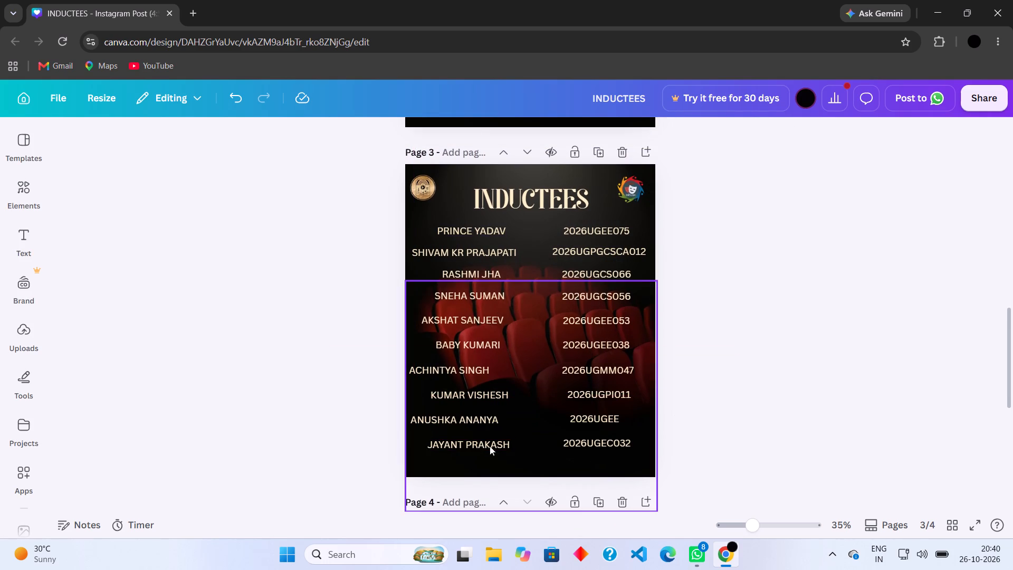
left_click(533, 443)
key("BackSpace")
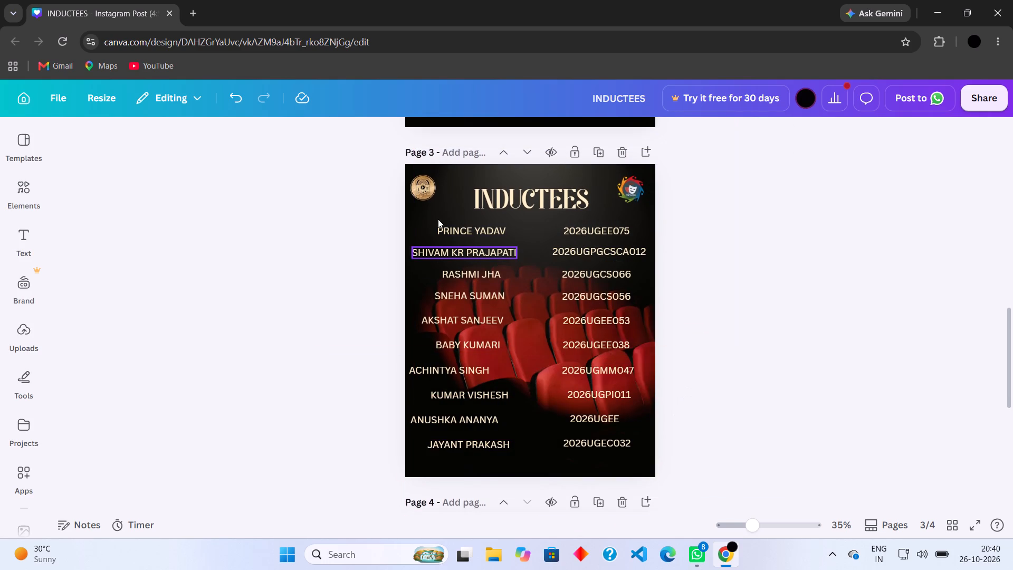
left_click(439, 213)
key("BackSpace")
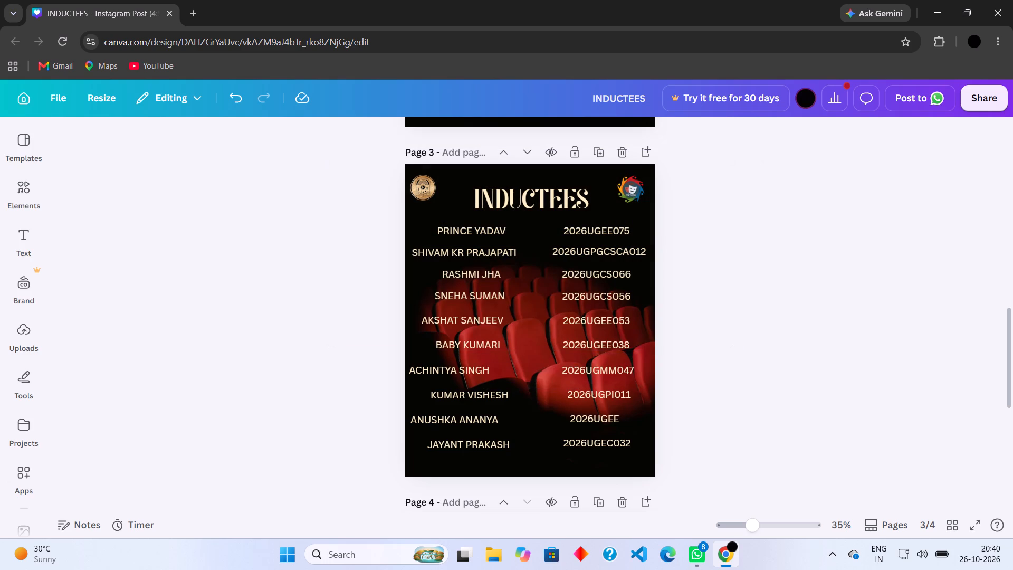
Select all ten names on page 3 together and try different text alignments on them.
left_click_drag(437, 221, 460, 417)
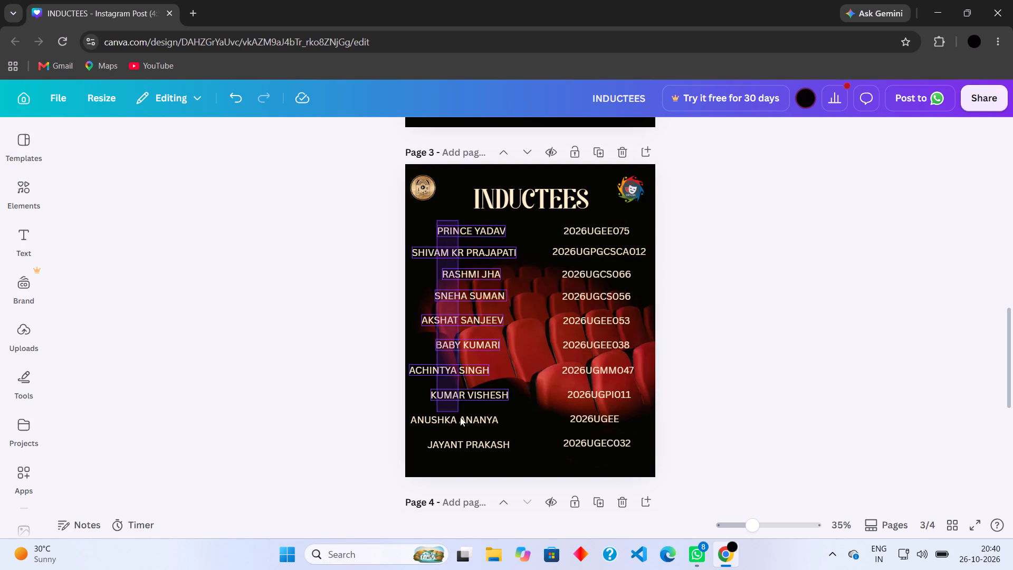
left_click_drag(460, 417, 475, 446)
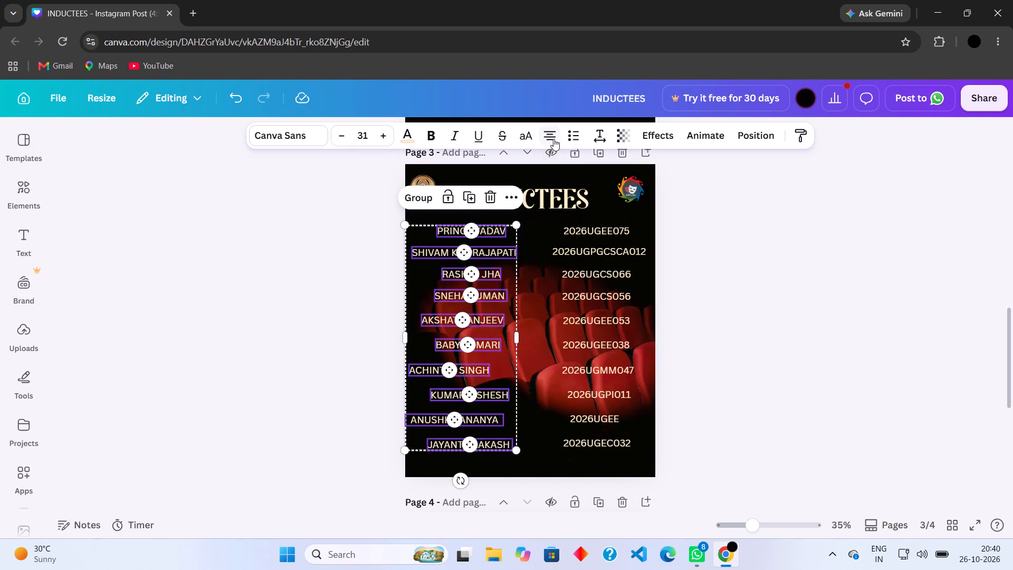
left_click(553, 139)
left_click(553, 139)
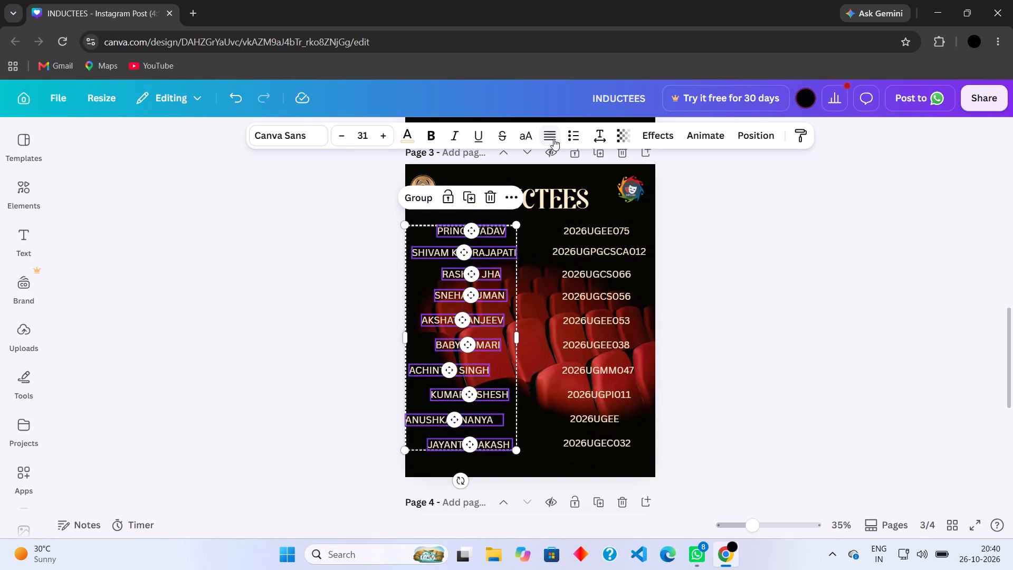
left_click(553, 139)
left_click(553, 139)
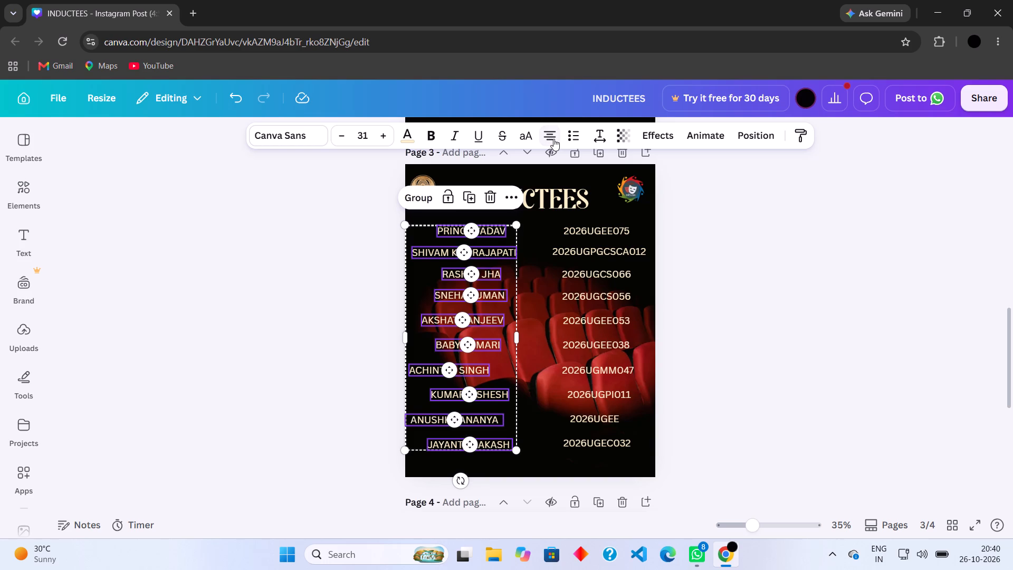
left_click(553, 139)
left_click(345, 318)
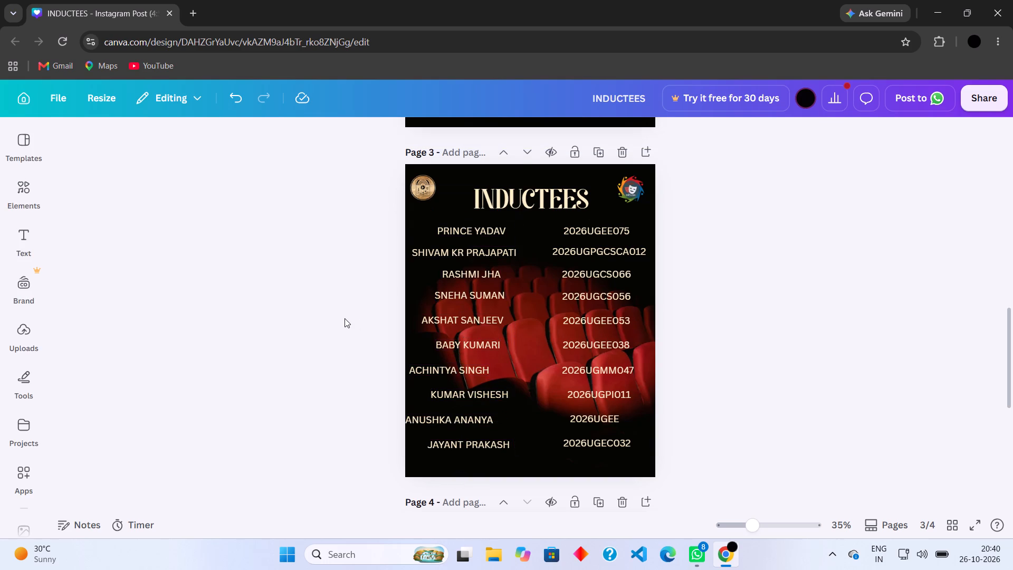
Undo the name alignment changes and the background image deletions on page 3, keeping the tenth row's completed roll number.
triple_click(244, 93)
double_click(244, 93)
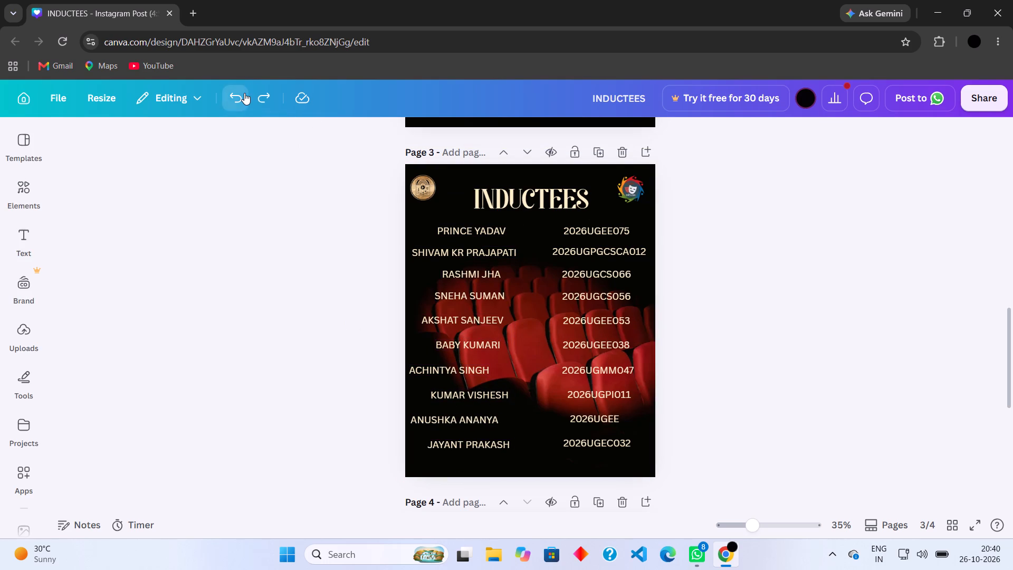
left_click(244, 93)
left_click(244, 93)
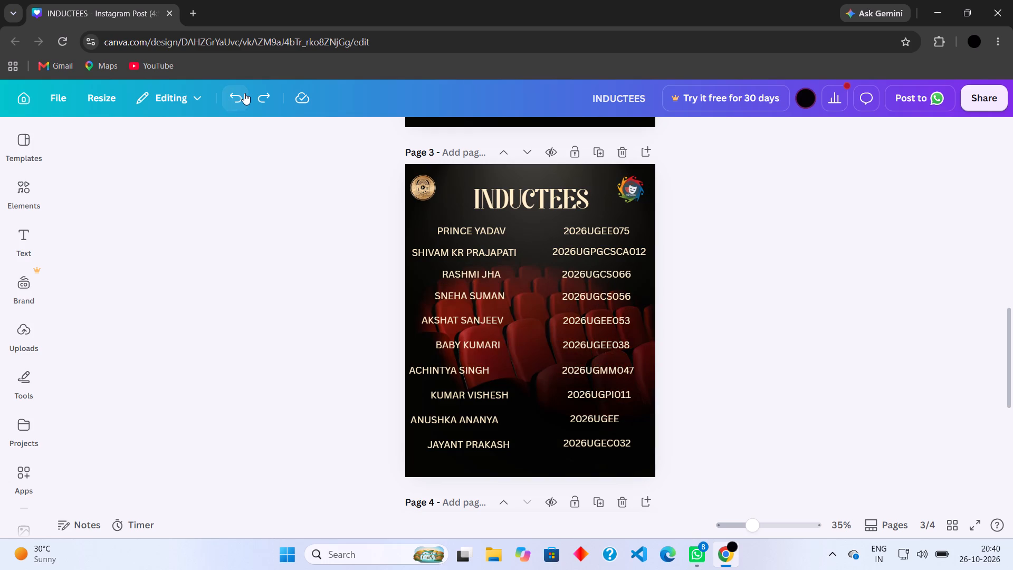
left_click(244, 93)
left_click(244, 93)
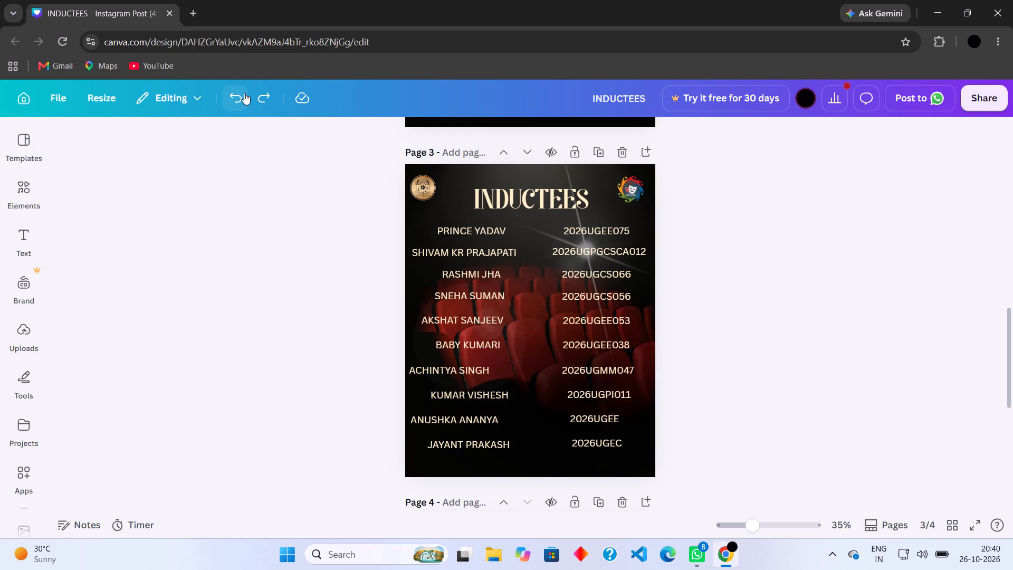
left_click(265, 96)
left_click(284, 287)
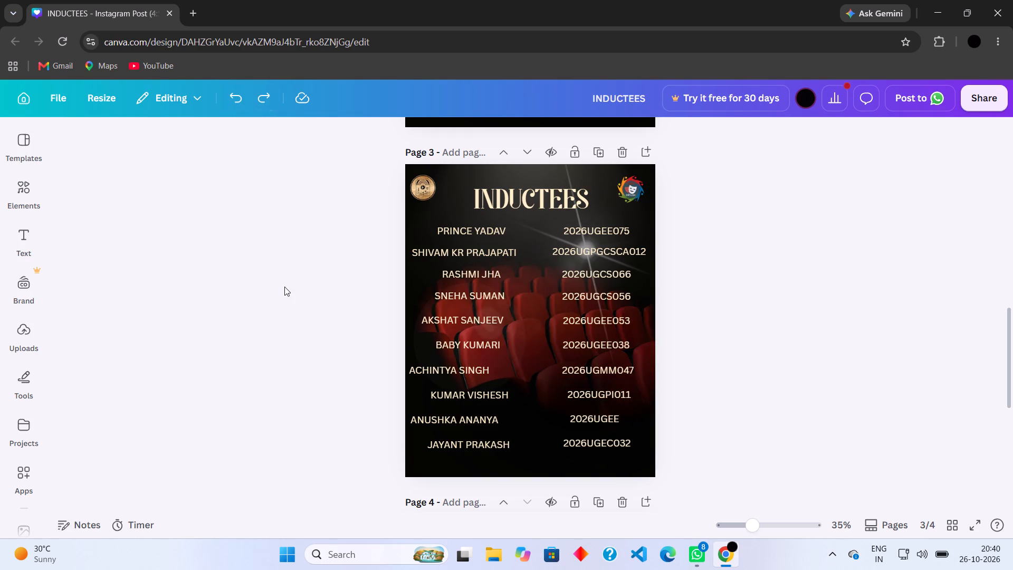
Reposition the names on page 3 row by row so they start near a common left edge matching the eighth row's name.
left_click_drag(493, 233, 476, 232)
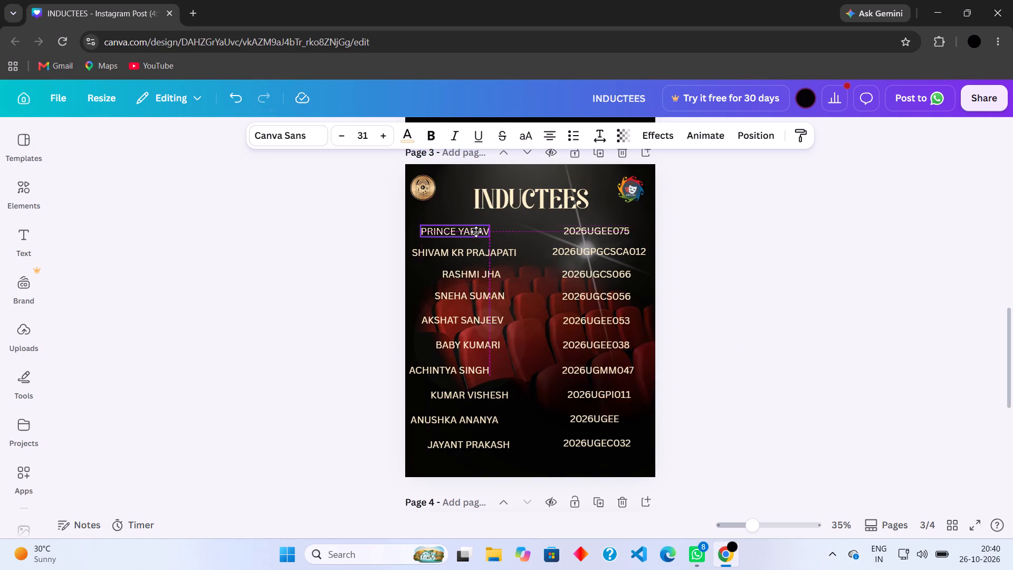
left_click_drag(476, 232, 484, 232)
left_click_drag(482, 249, 499, 248)
left_click_drag(474, 274, 462, 274)
left_click(462, 274)
left_click(469, 291)
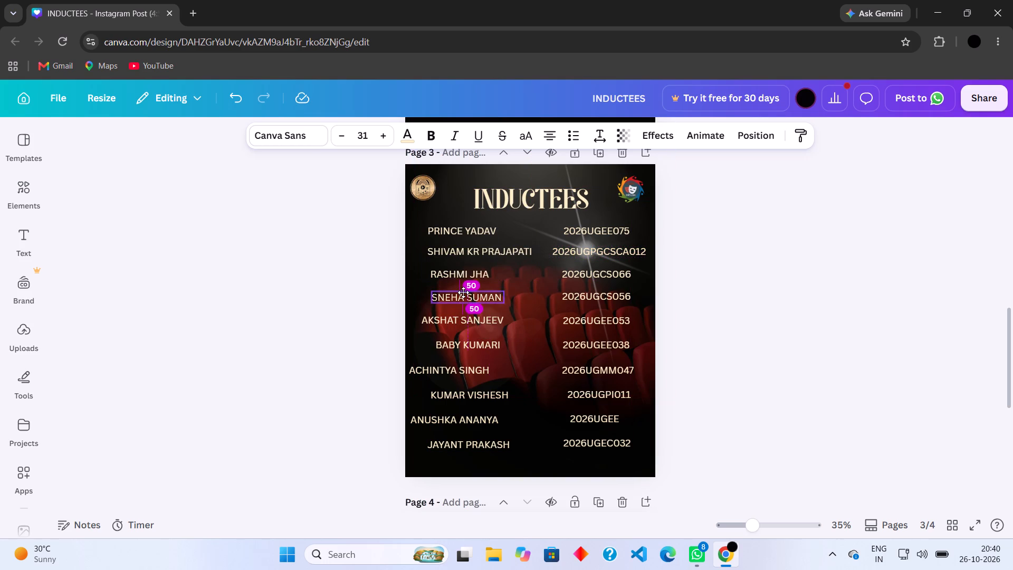
left_click_drag(462, 317, 471, 317)
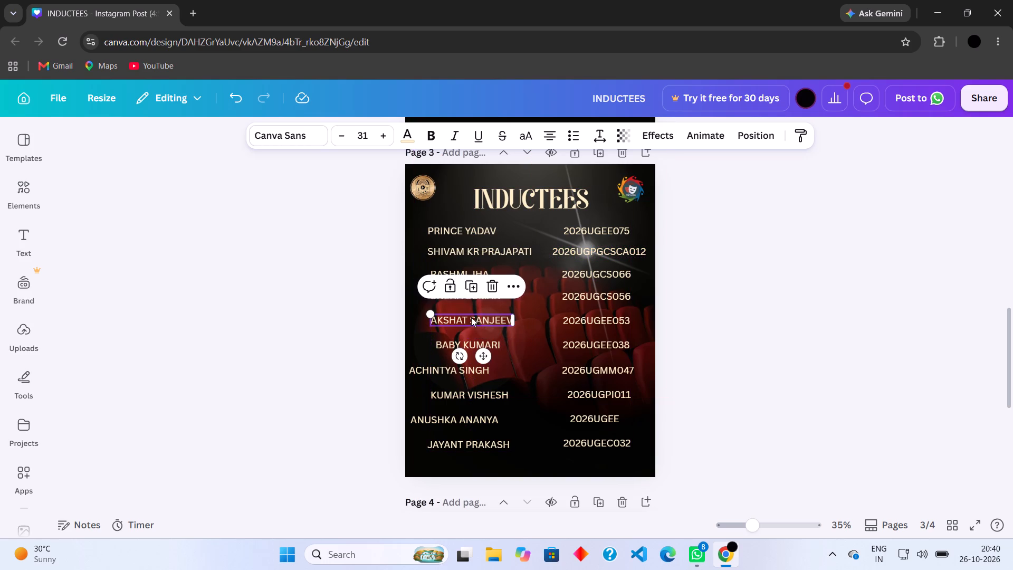
left_click_drag(466, 345, 462, 344)
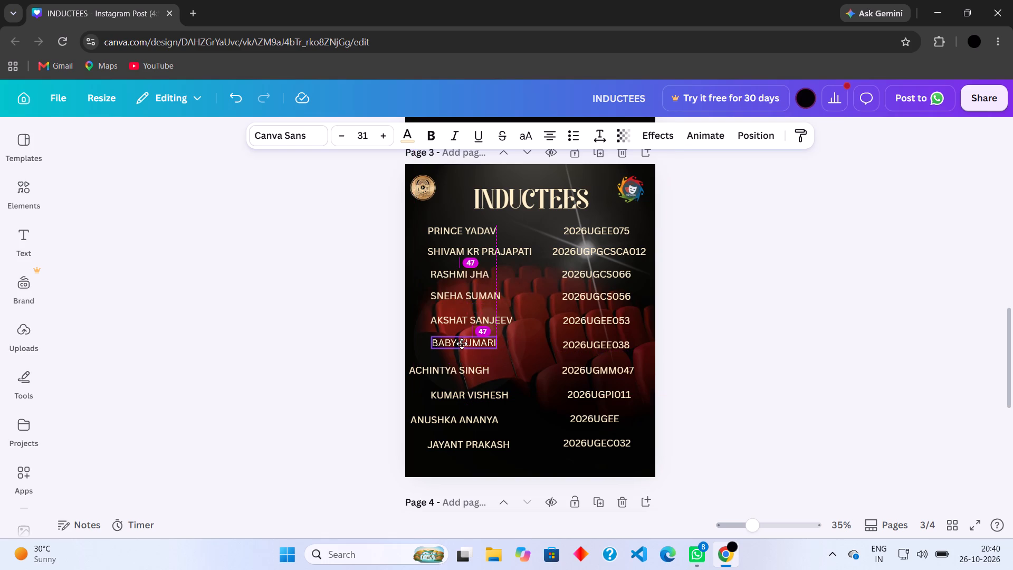
left_click_drag(462, 344, 461, 343)
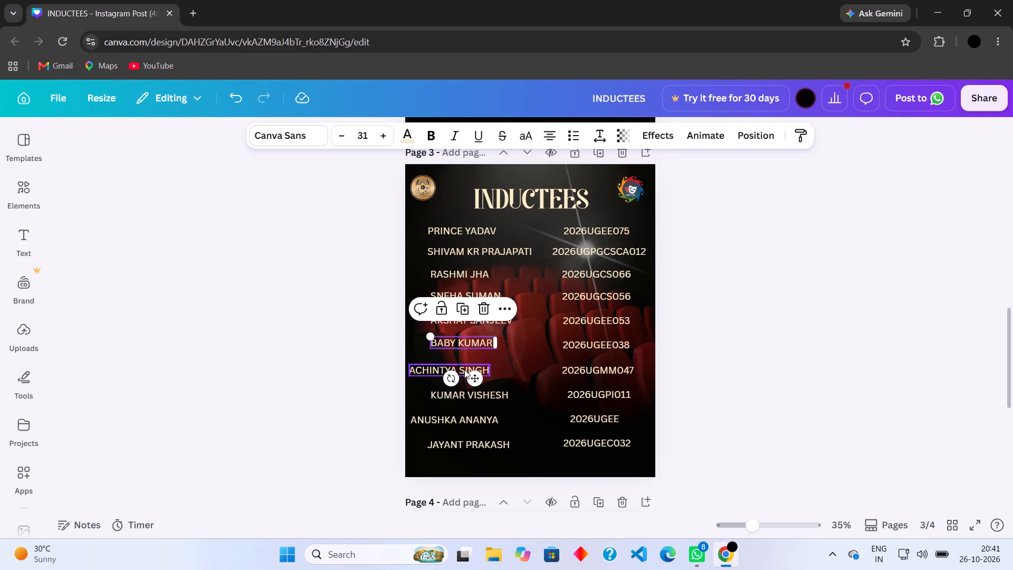
left_click_drag(464, 369, 487, 368)
left_click_drag(465, 420, 492, 419)
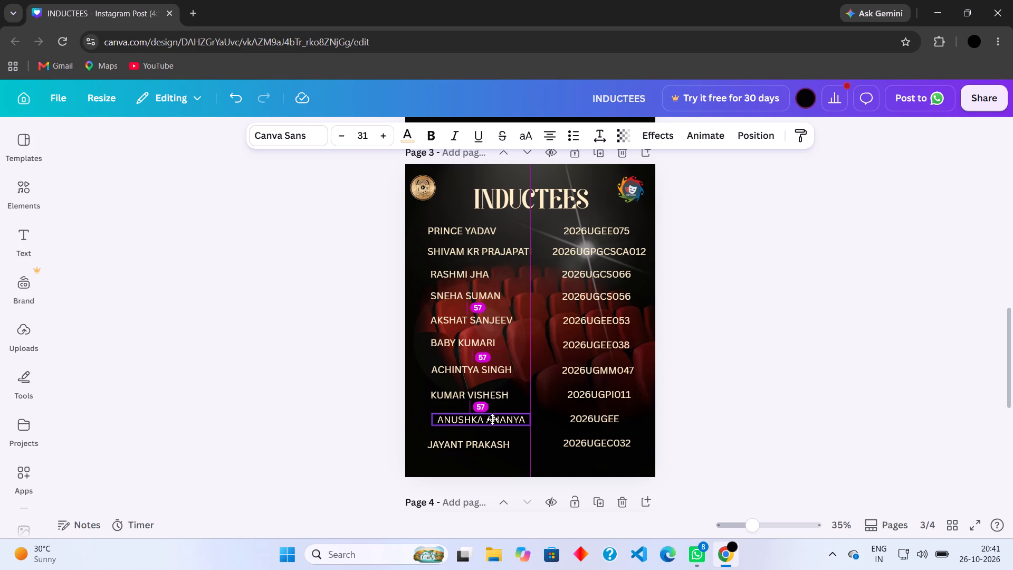
left_click_drag(492, 419, 490, 419)
left_click_drag(466, 442, 472, 442)
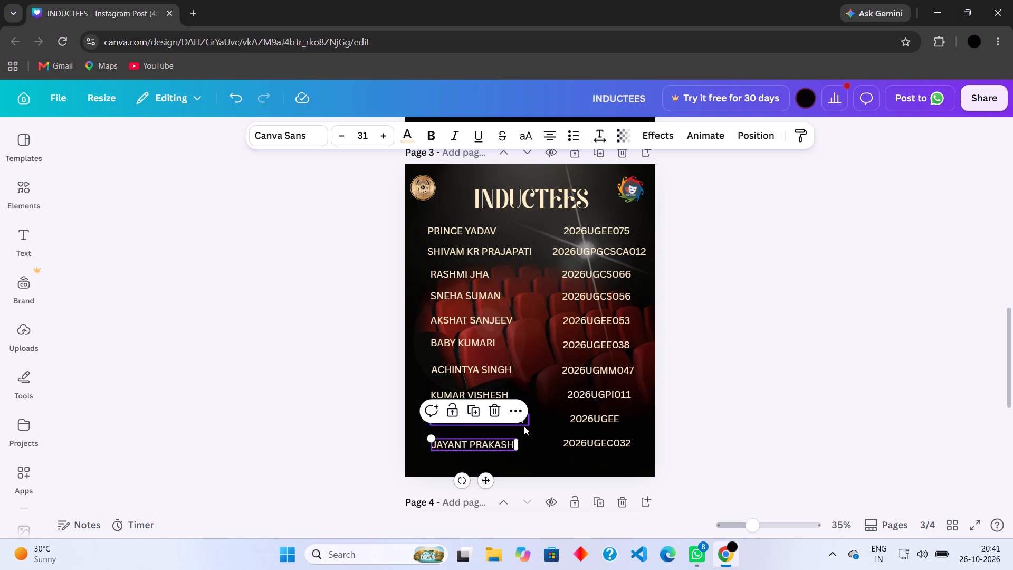
Shift the first, third, fourth and fifth rows' roll numbers on page 3 to start near the second row roll number's left edge.
left_click(601, 440)
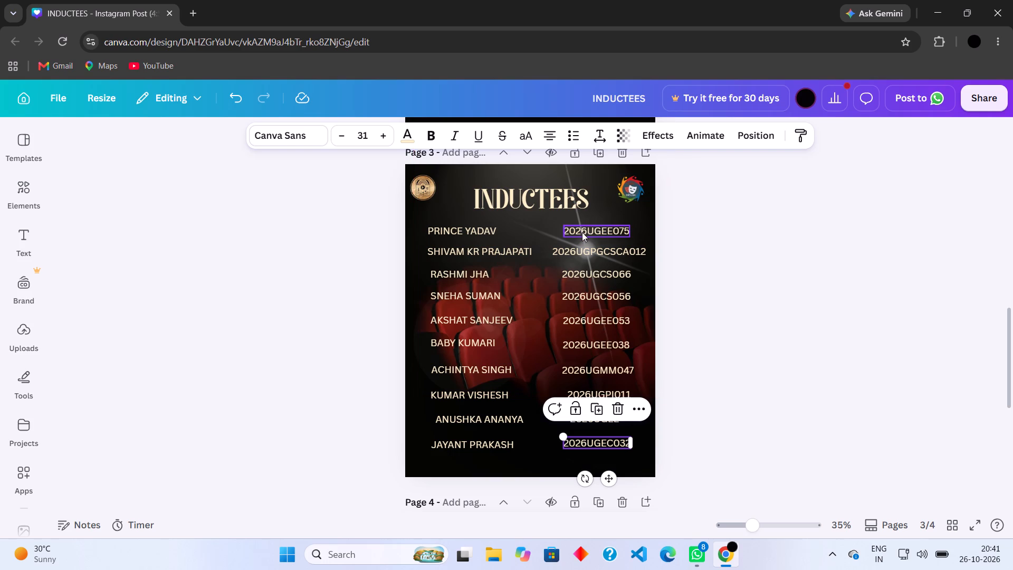
left_click_drag(582, 232, 571, 231)
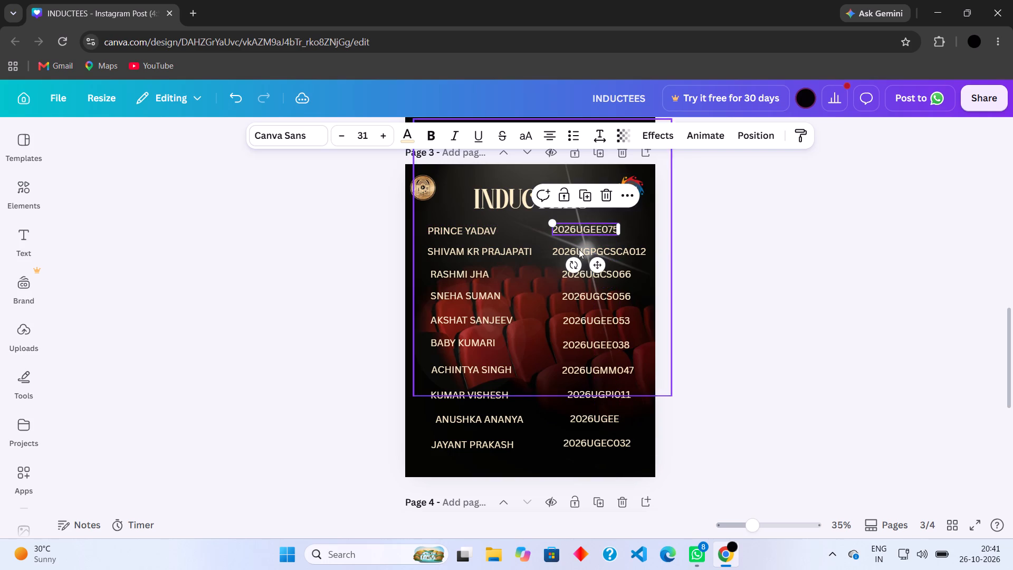
left_click_drag(609, 273, 601, 274)
left_click_drag(608, 293, 603, 293)
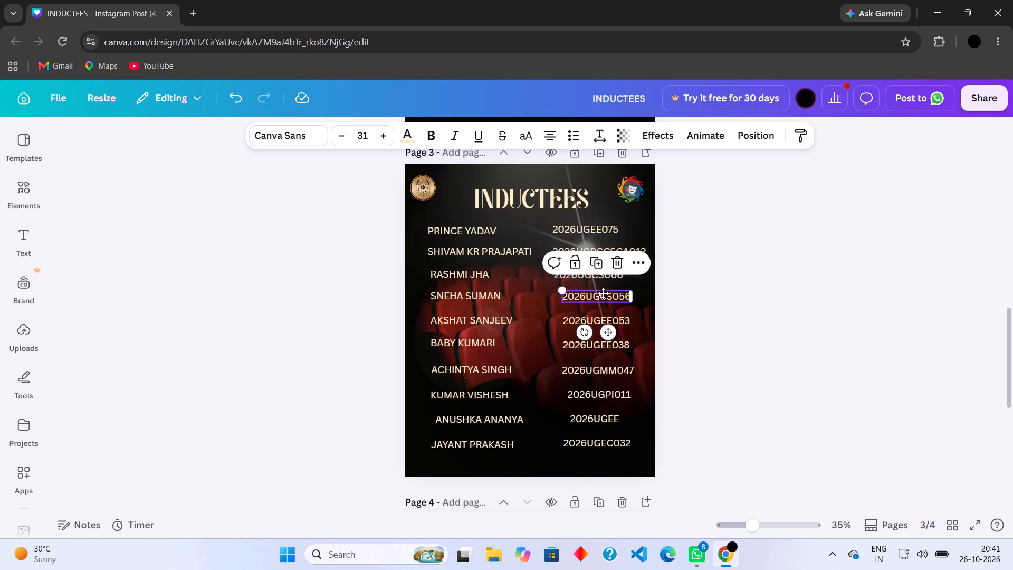
left_click_drag(603, 293, 598, 293)
left_click_drag(608, 319, 604, 319)
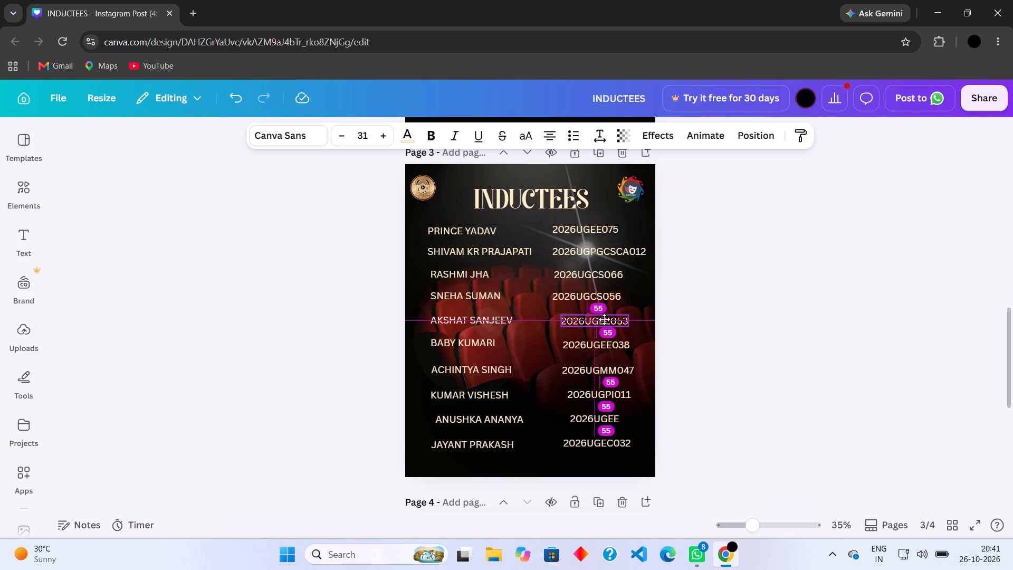
left_click_drag(604, 319, 598, 319)
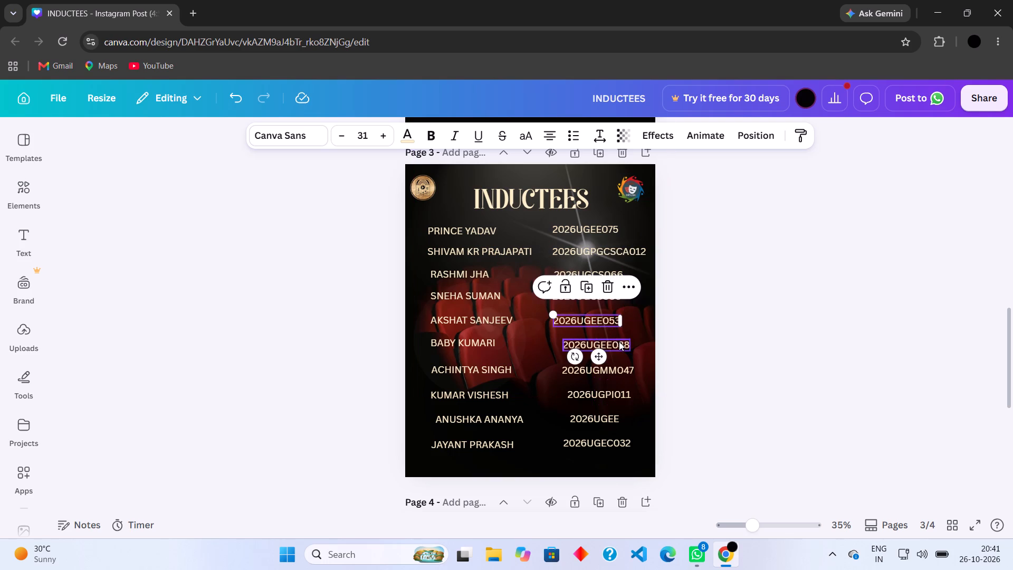
Shift the sixth to tenth rows' roll numbers on page 3 to line up with the left edge of the roll numbers above.
left_click_drag(619, 341, 610, 341)
left_click_drag(620, 368, 612, 368)
left_click_drag(622, 391, 608, 391)
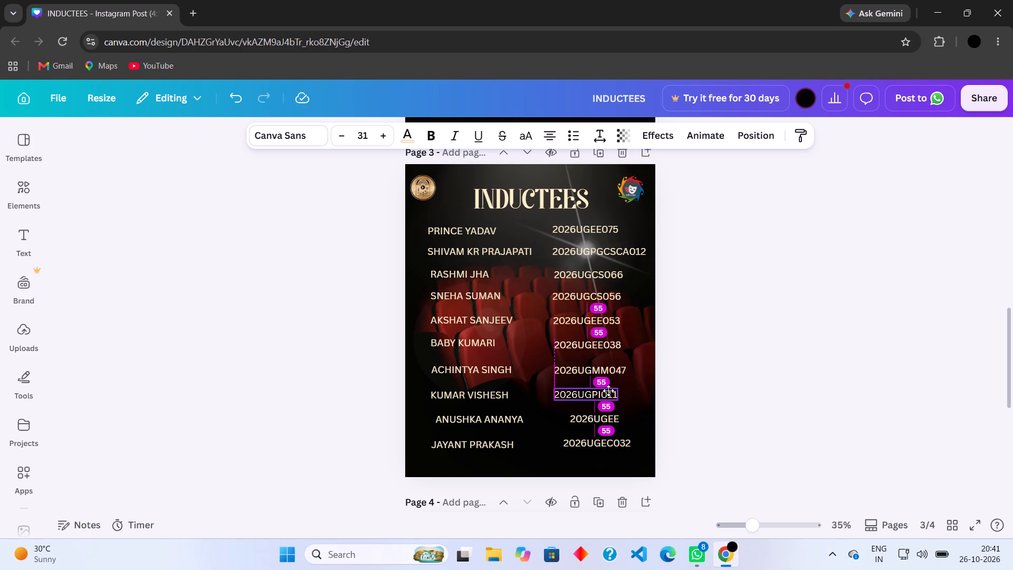
left_click_drag(608, 391, 608, 391)
left_click_drag(614, 419, 597, 419)
double_click(597, 419)
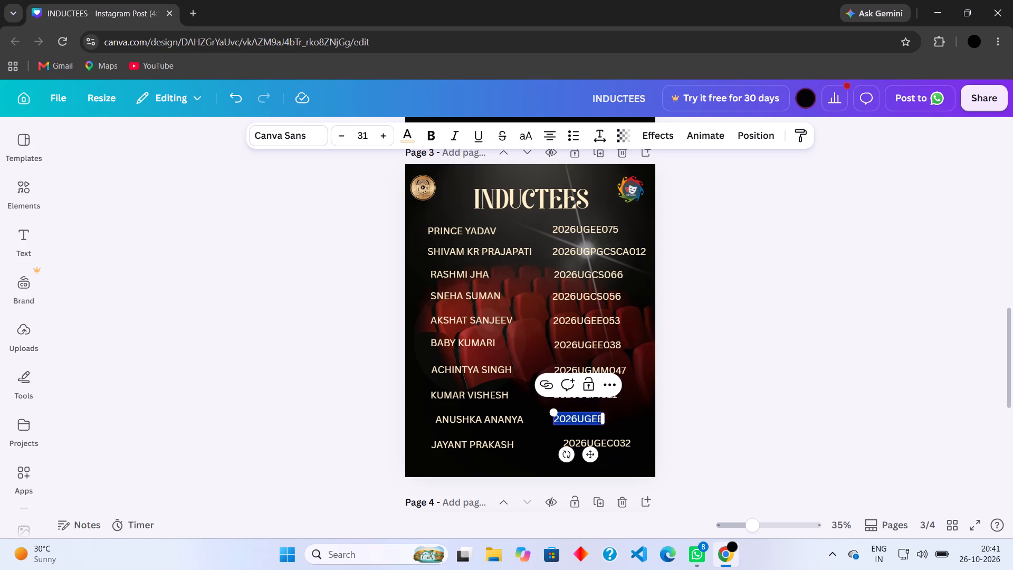
left_click(607, 418)
left_click(616, 417)
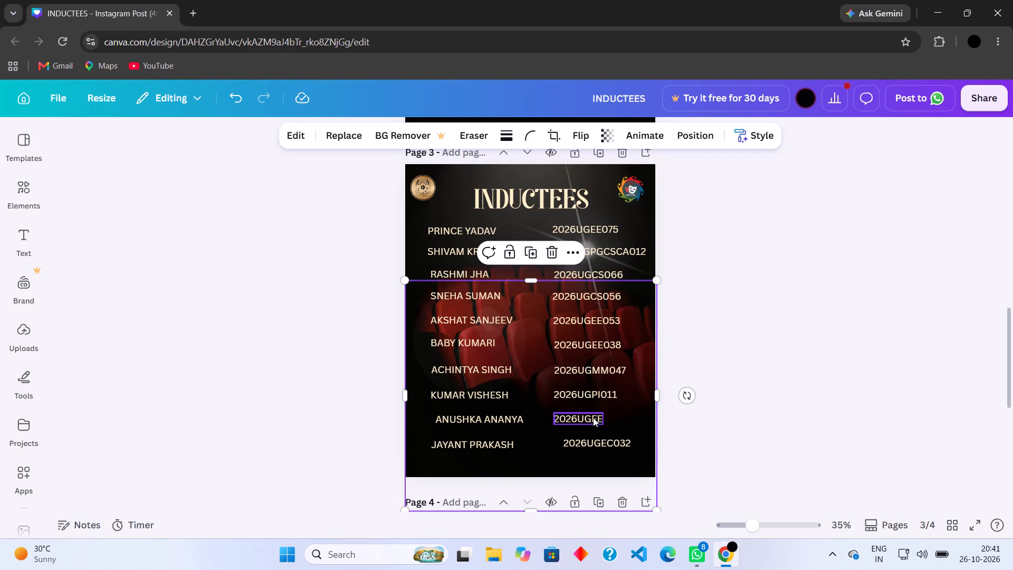
left_click(593, 417)
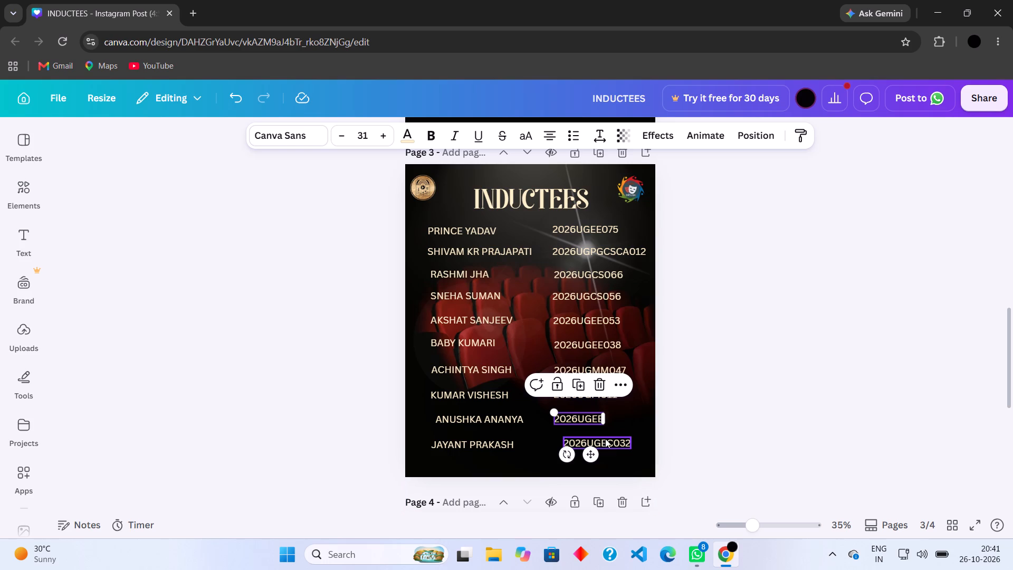
left_click_drag(610, 444, 600, 443)
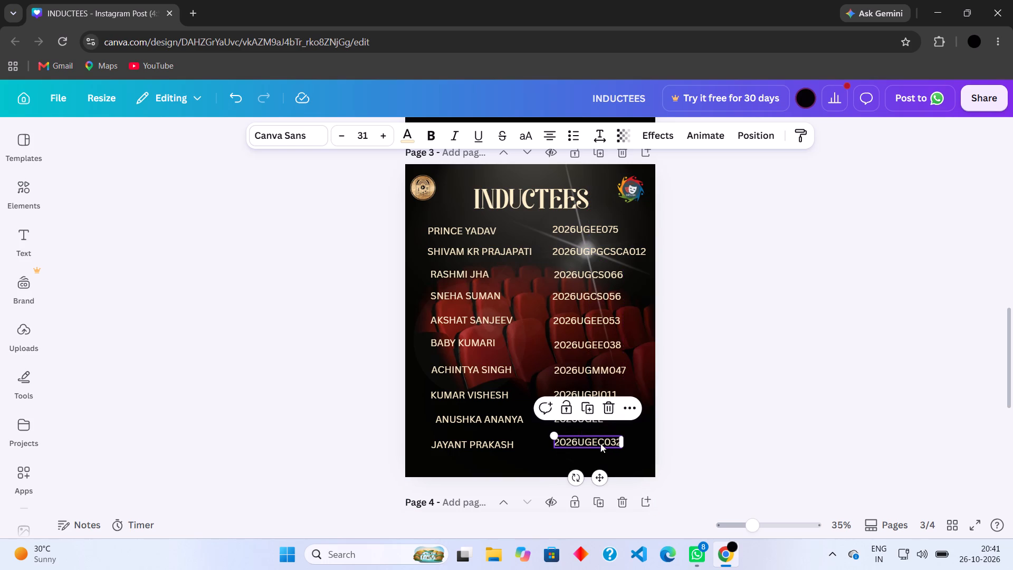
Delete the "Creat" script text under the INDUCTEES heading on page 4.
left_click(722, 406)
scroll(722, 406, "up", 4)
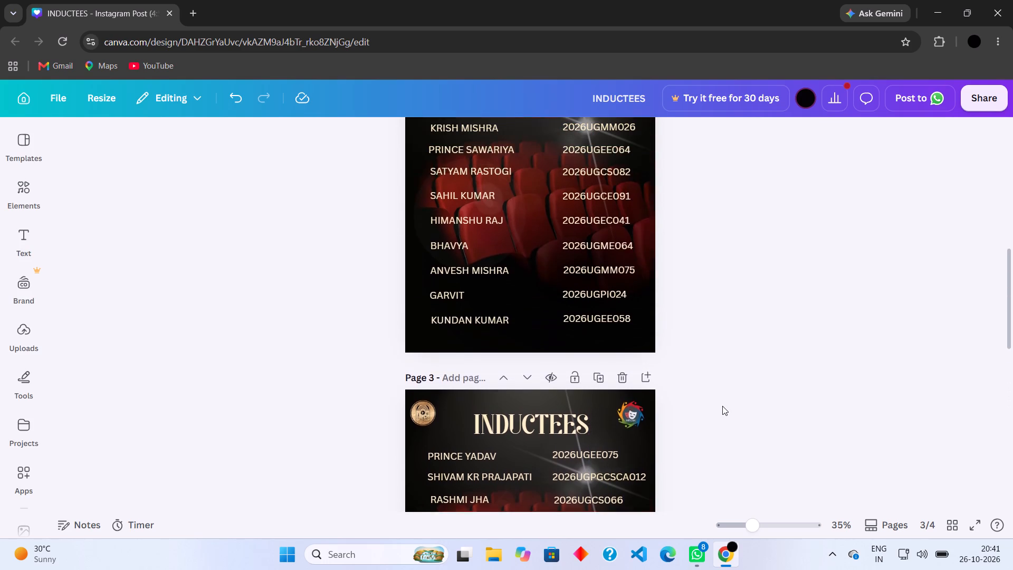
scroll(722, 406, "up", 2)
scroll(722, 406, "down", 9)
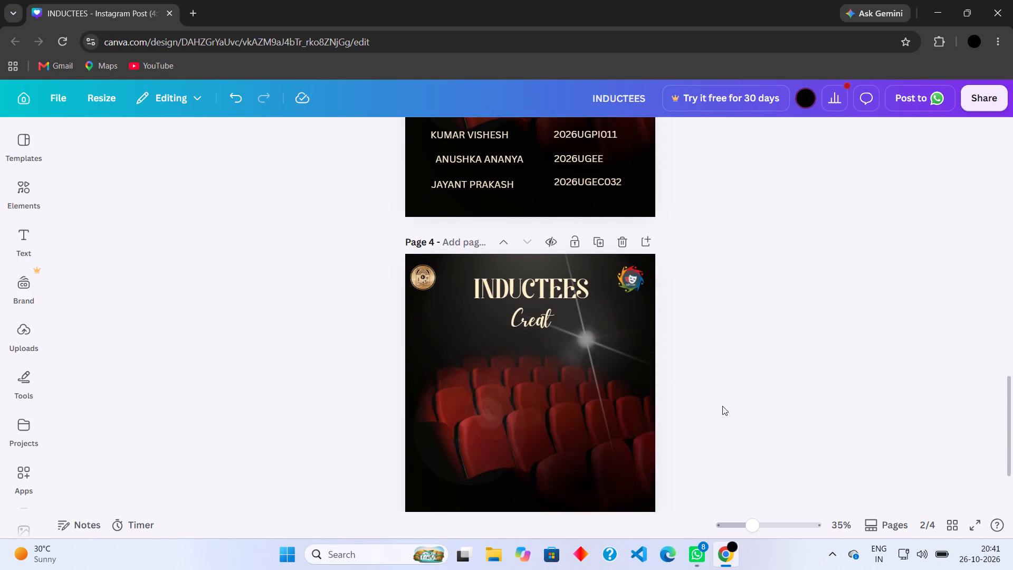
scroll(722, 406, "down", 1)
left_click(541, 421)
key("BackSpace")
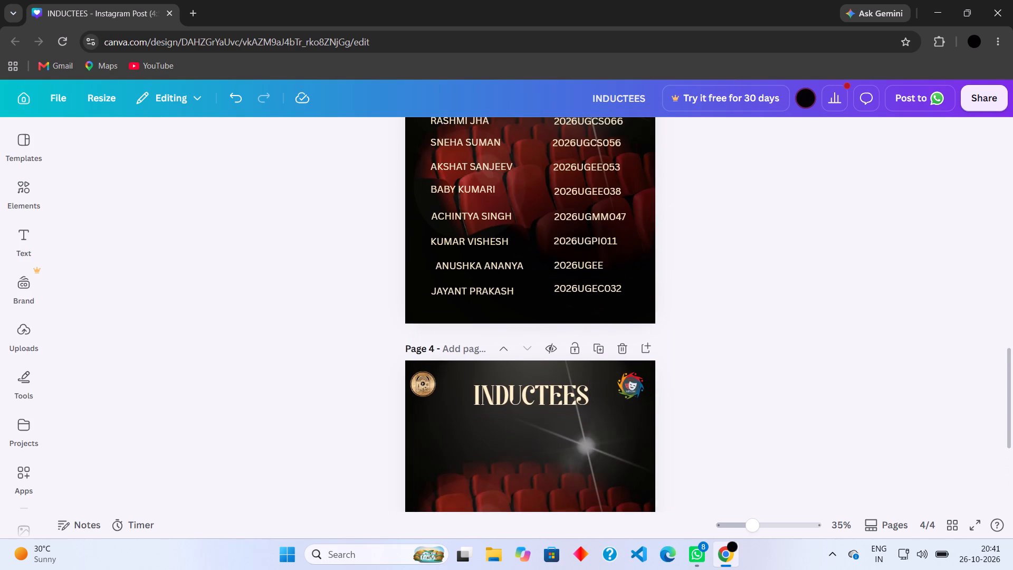
Delete page 4, the INDUCTEES page without any name rows.
left_click(621, 350)
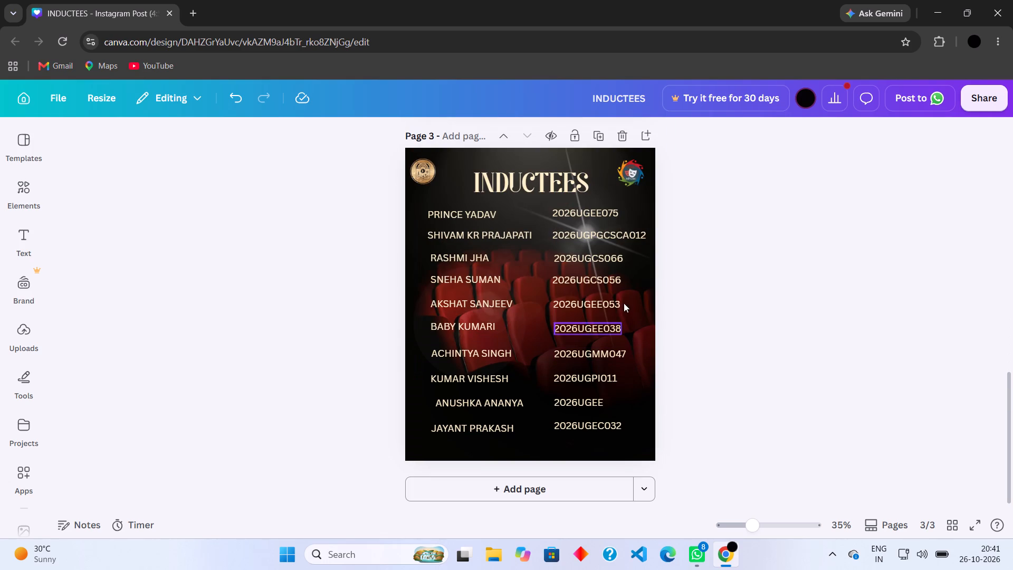
Duplicate the completed page 3 to make a new page 4.
left_click(603, 136)
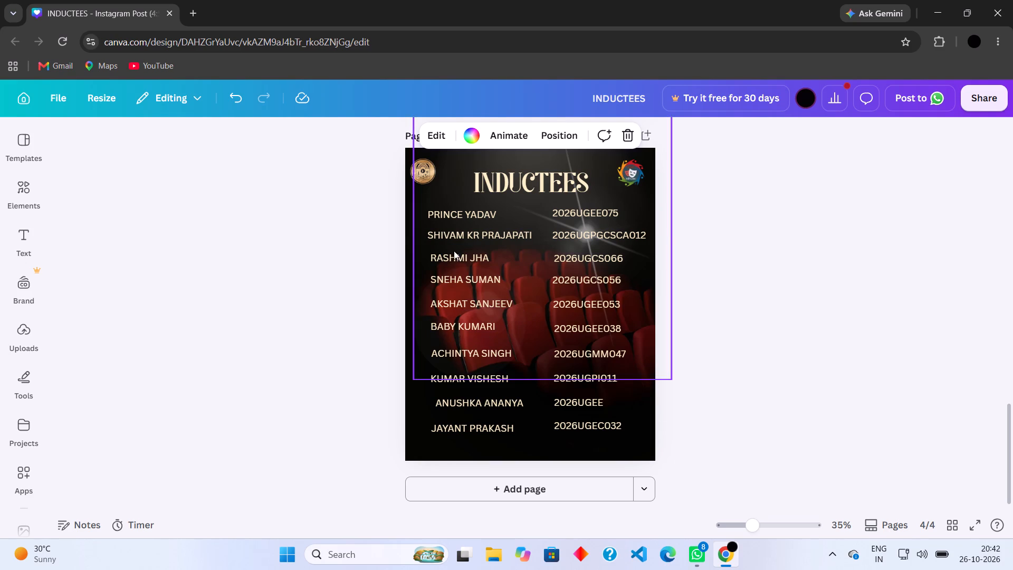
Replace the first row's name on page 4 with the next inductee's full name in capitals.
double_click(467, 215)
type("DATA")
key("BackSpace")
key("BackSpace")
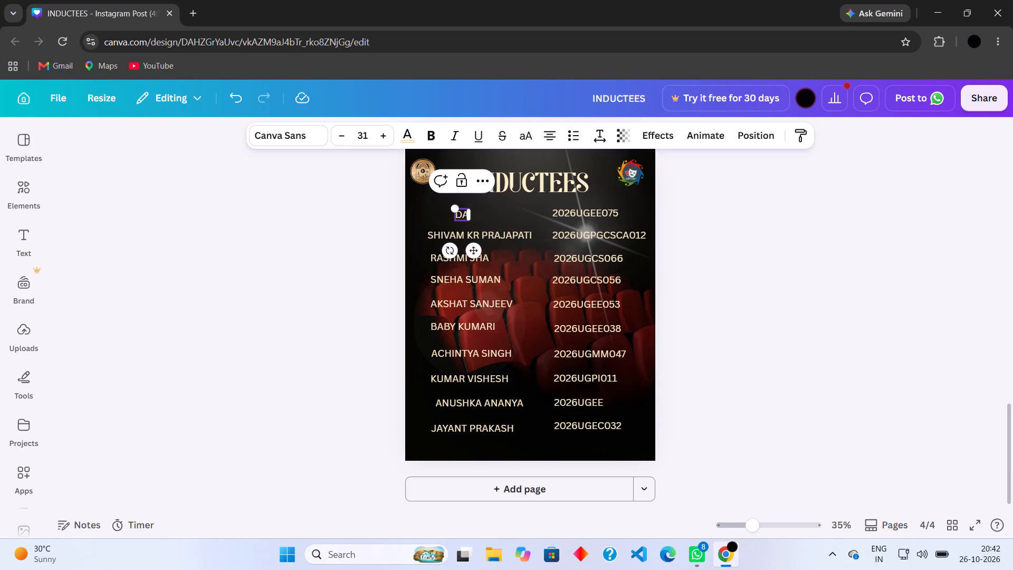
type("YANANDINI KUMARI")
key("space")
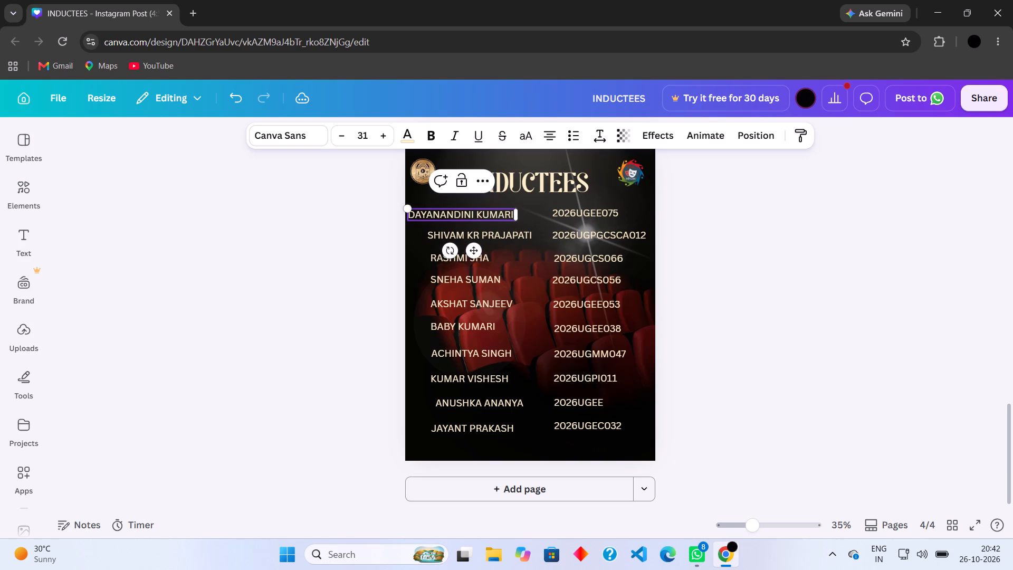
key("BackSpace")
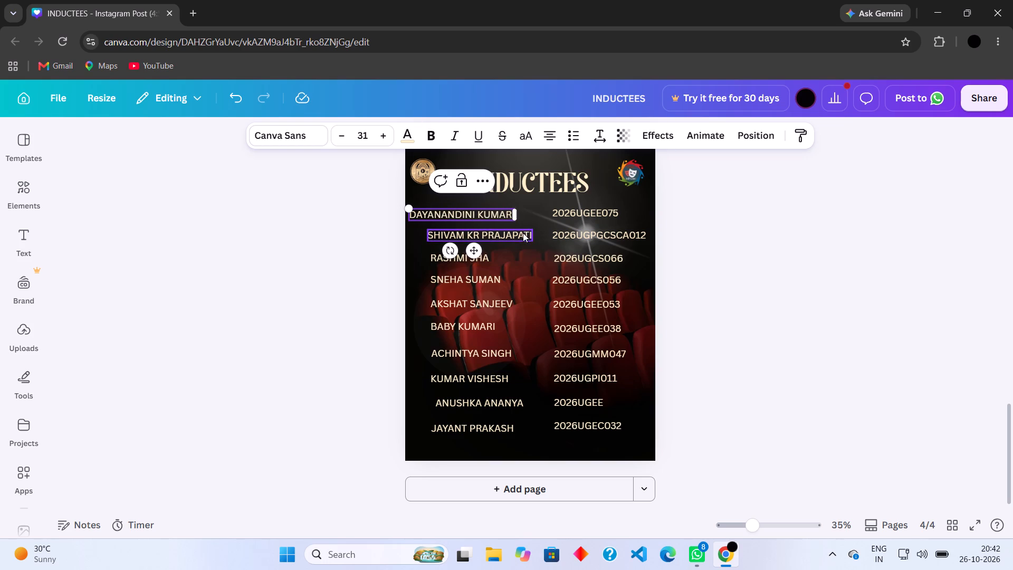
Correct the first row's name on page 4, keeping its first four letters and rewriting the rest of the given name and the surname.
double_click(522, 233)
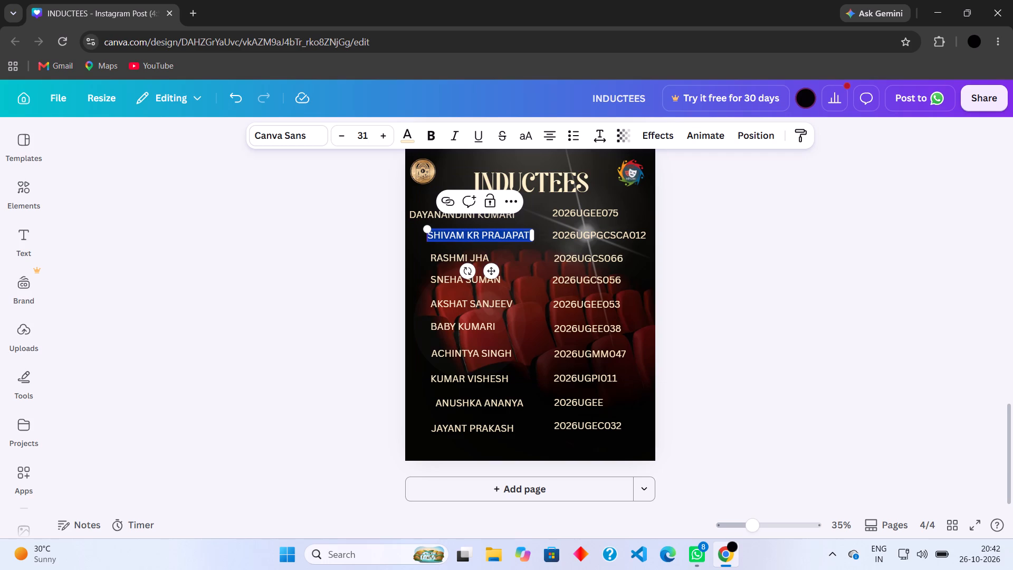
double_click(495, 216)
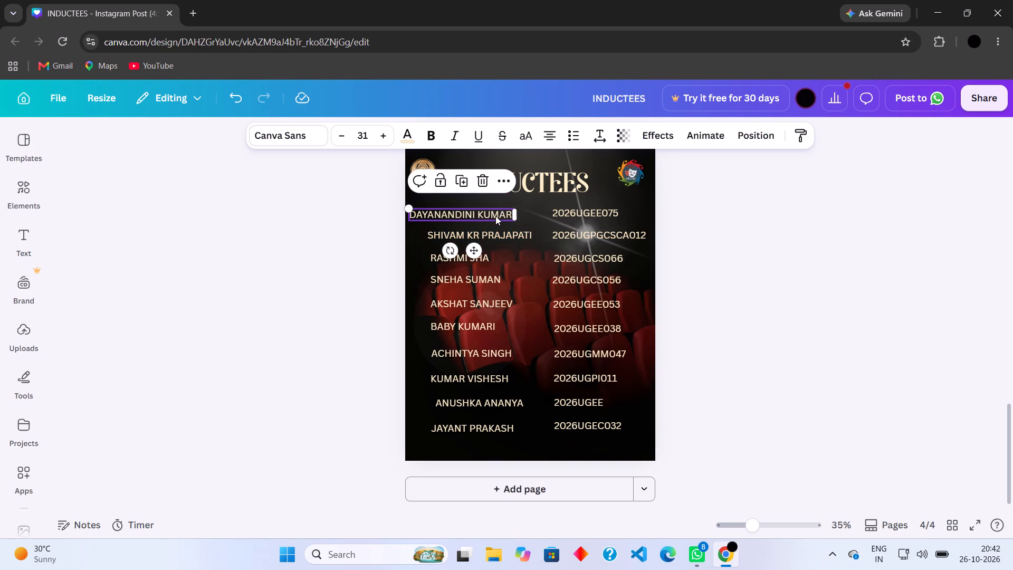
double_click(495, 216)
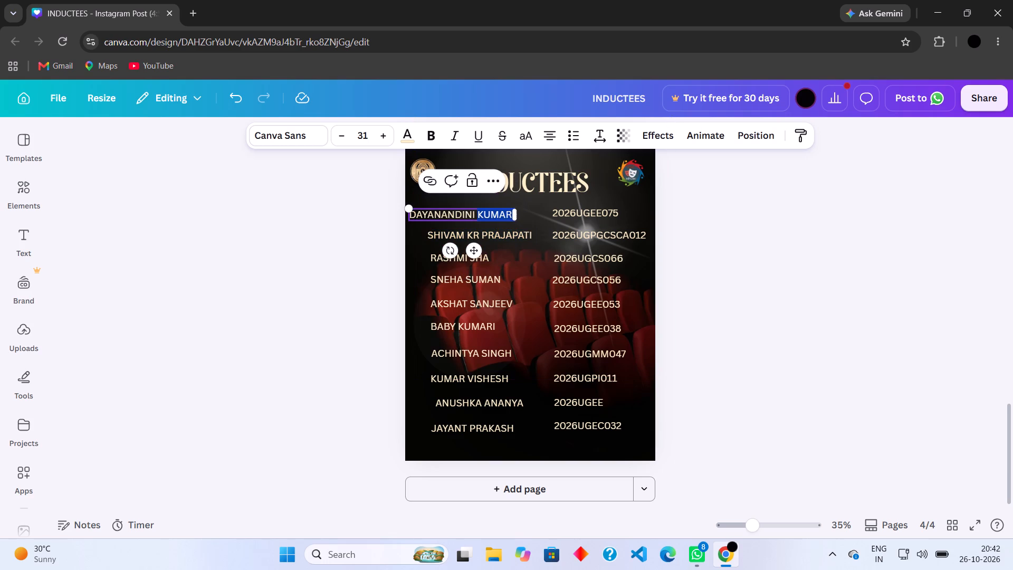
key("BackSpace")
key("BackSpace")
key("BackSpace")
key("BackSpace")
key("BackSpace")
key("BackSpace")
key("BackSpace")
key("BackSpace")
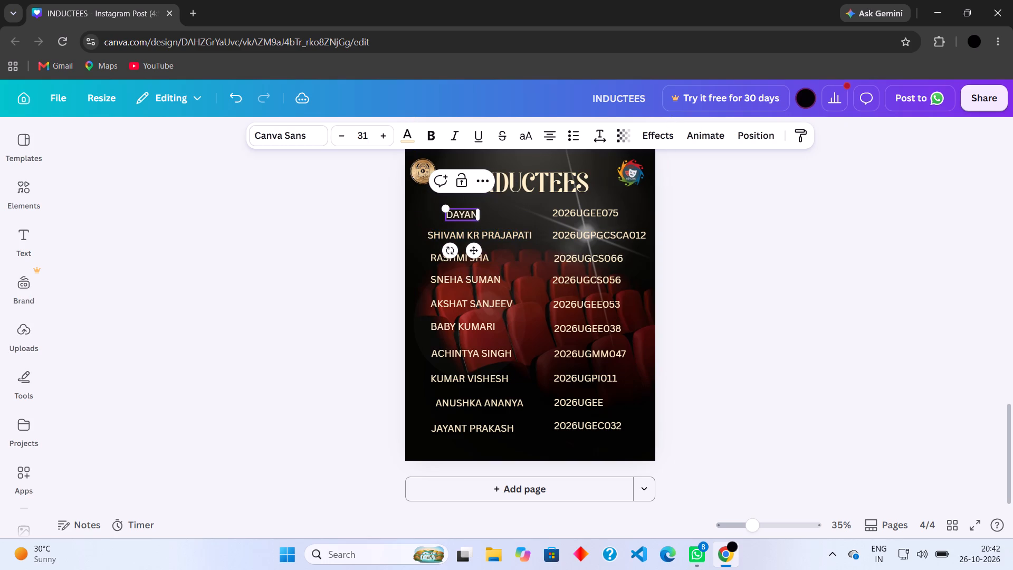
key("BackSpace")
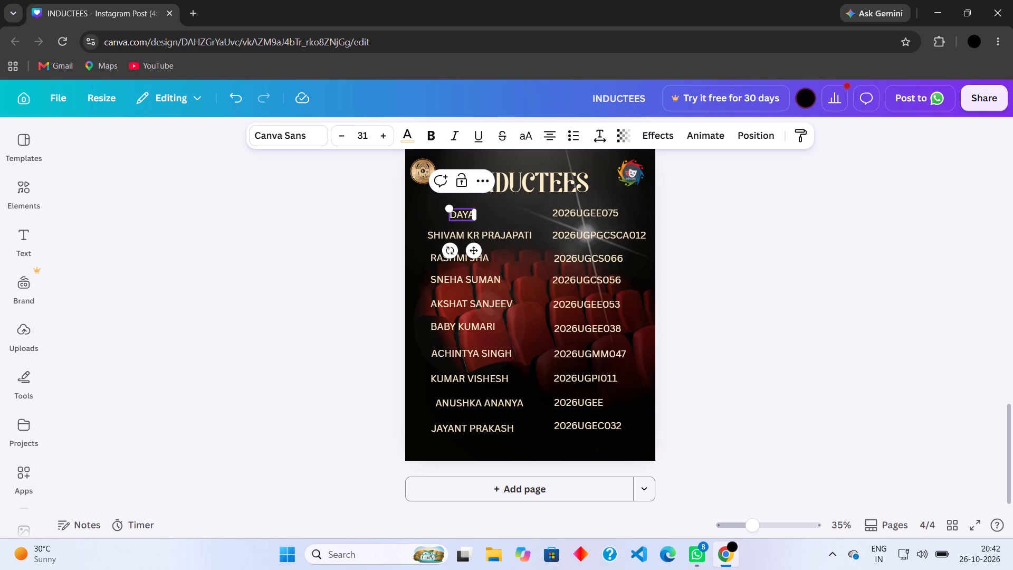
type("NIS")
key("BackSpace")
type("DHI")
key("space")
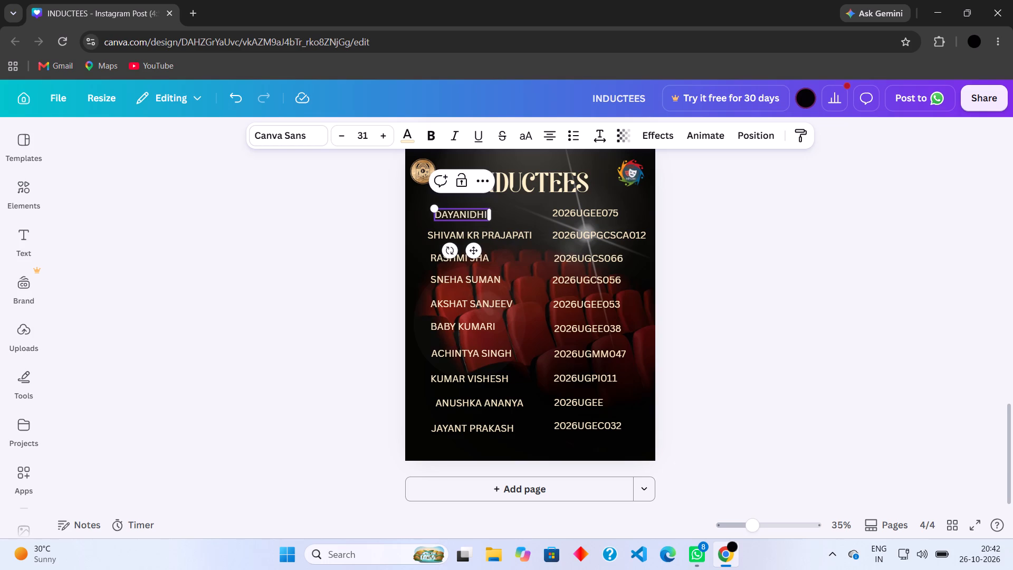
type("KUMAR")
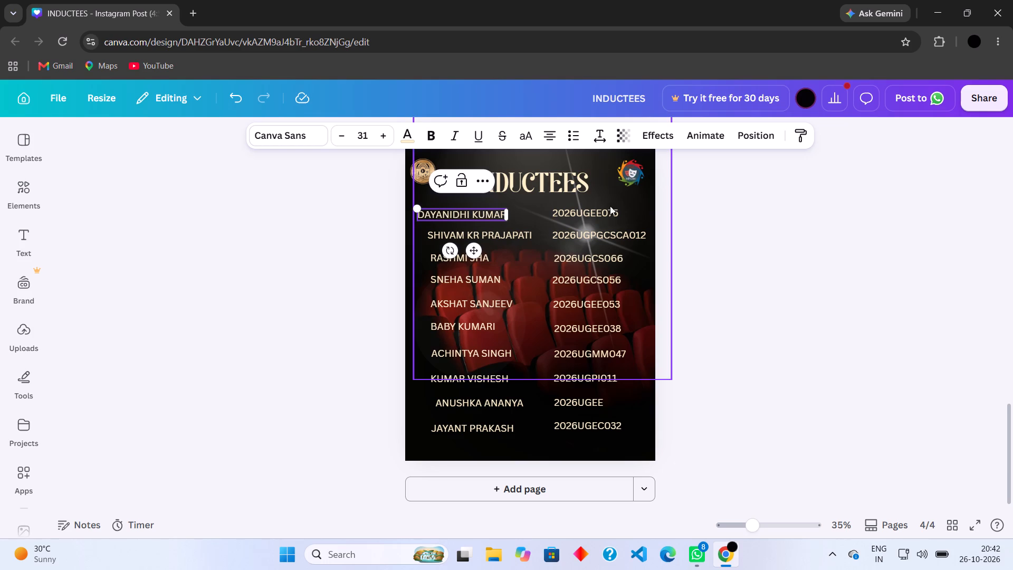
Replace the second row's name on page 4 with SARTHAK and the third row's with the next inductee's full name.
left_click(488, 236)
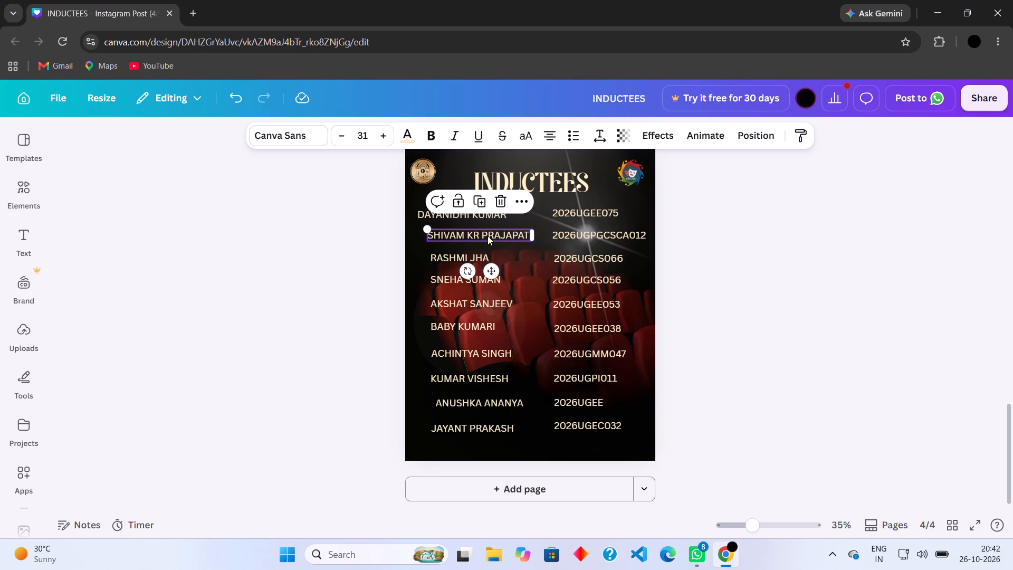
double_click(488, 236)
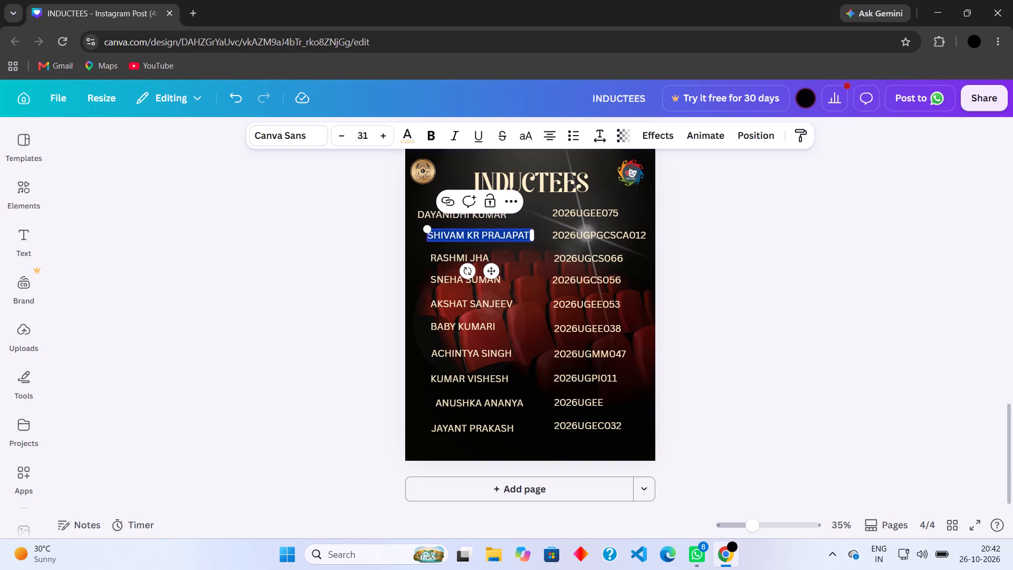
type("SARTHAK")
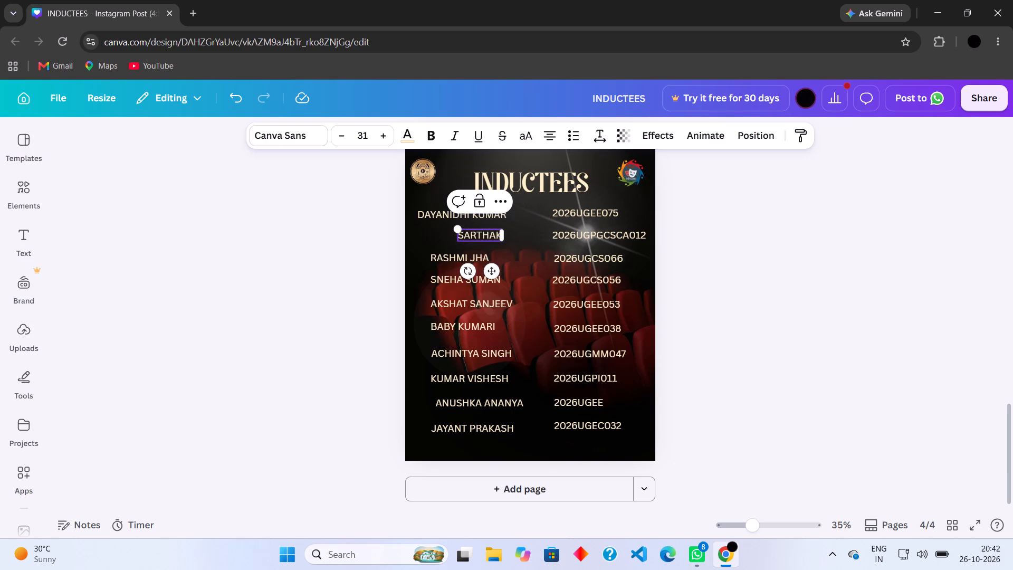
left_click(477, 278)
double_click(479, 258)
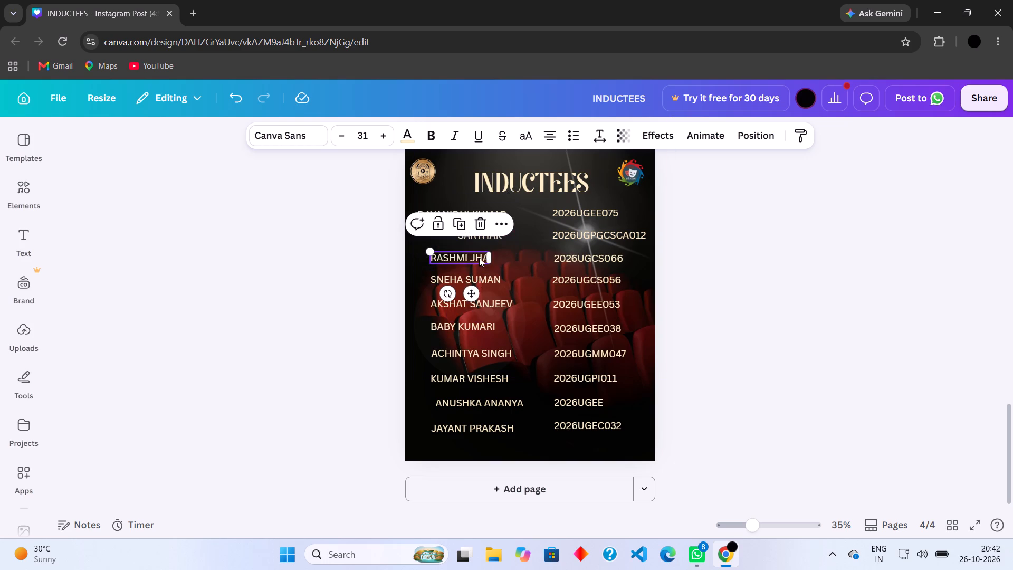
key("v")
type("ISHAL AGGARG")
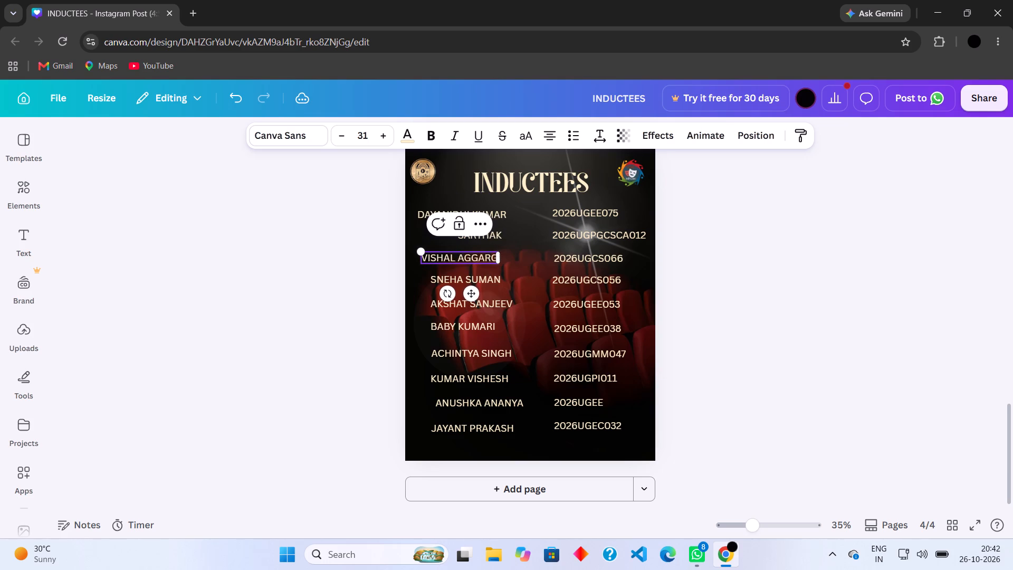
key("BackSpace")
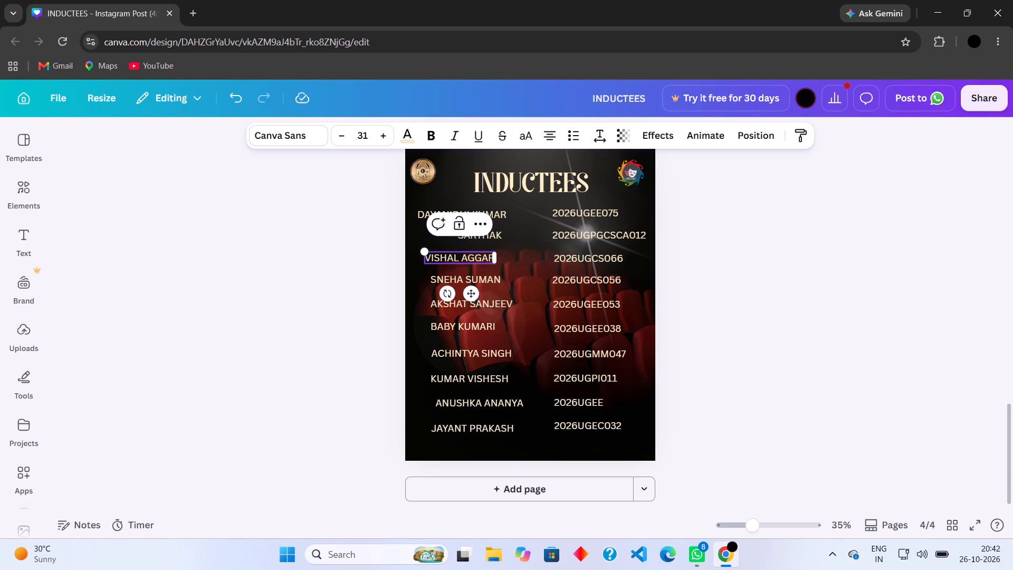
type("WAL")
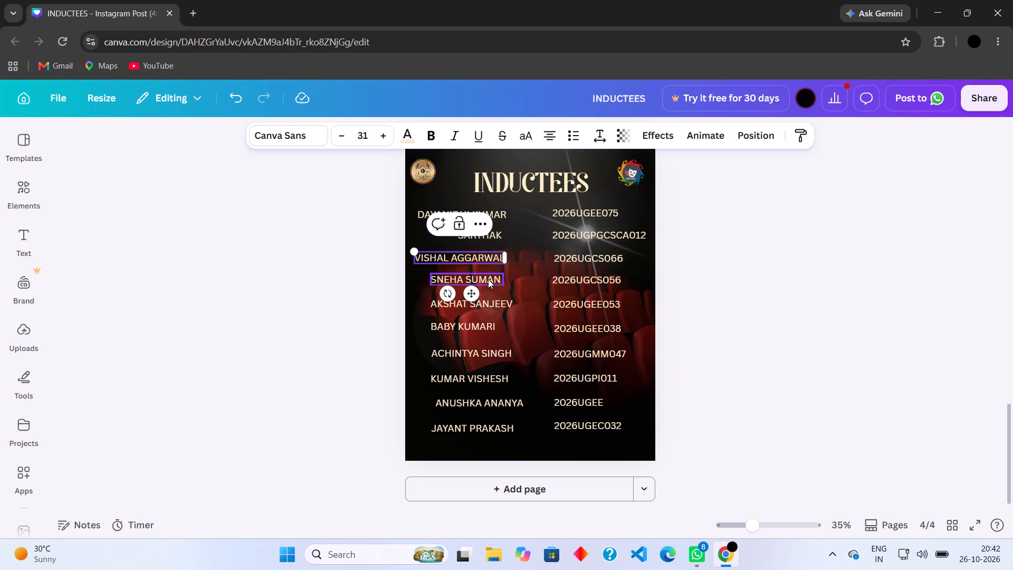
Replace the fourth, fifth and sixth rows' names on page 4 with RAKHI, ASHWANI and UTKARSH.
double_click(488, 279)
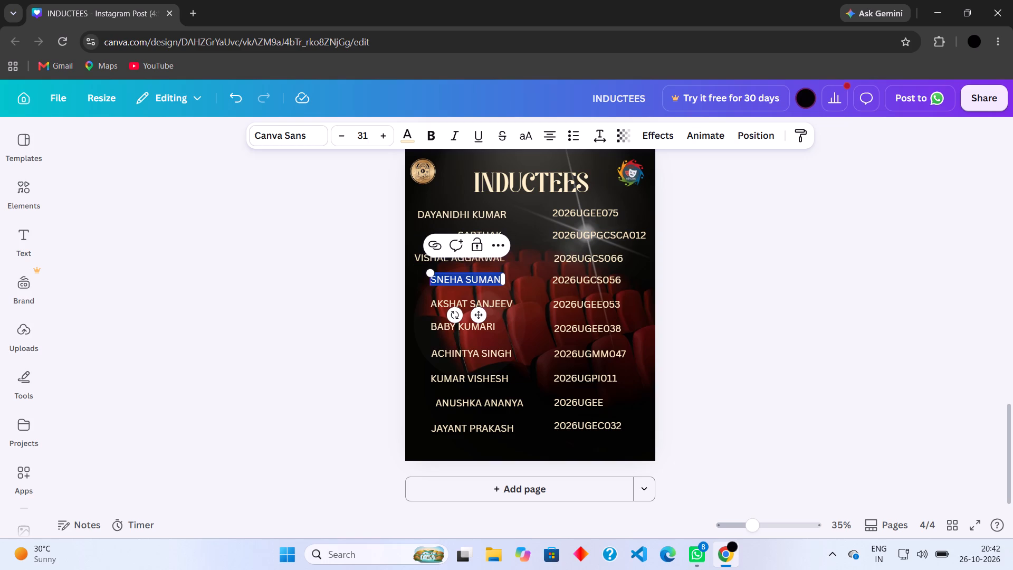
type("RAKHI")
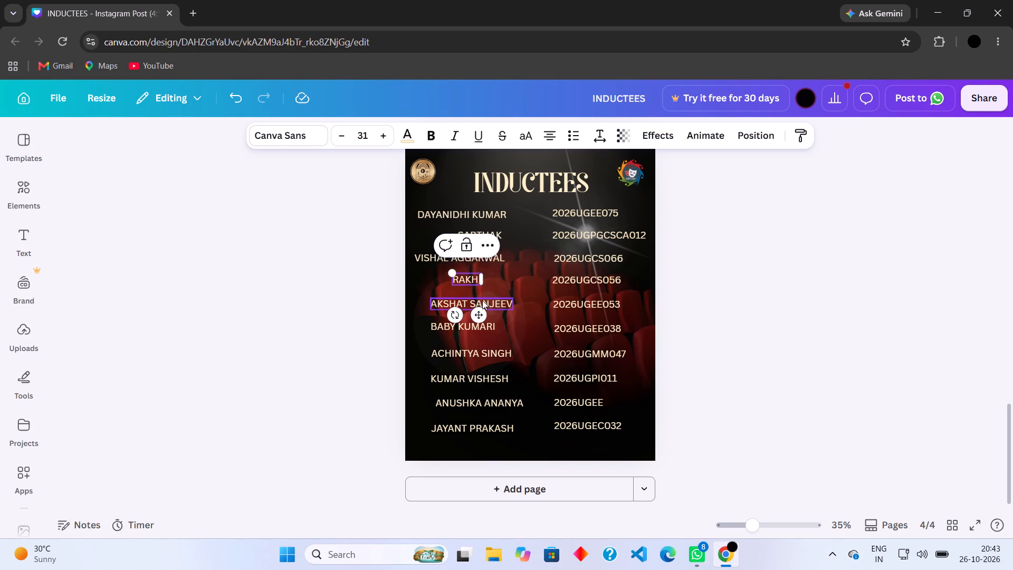
left_click(482, 300)
double_click(482, 300)
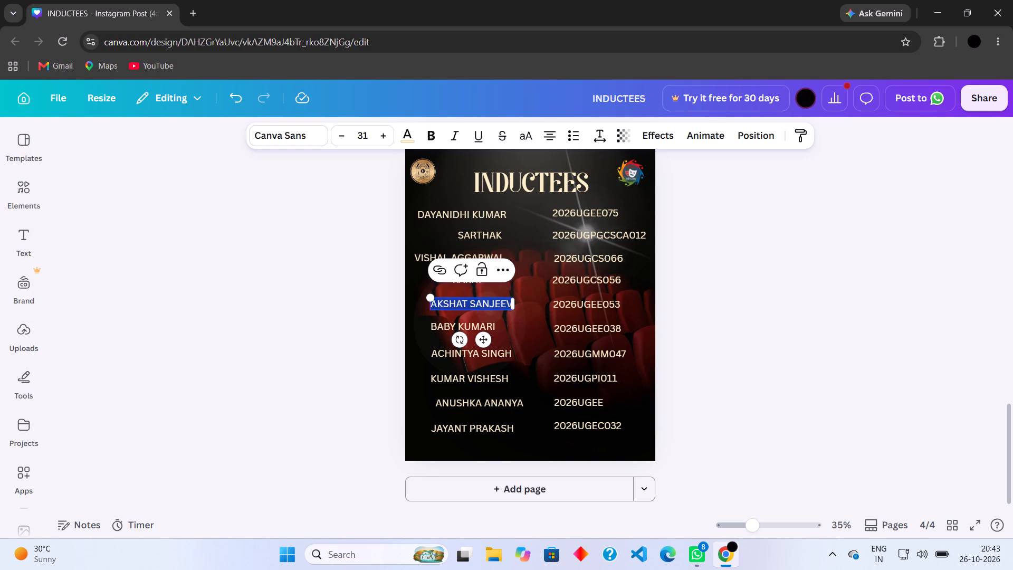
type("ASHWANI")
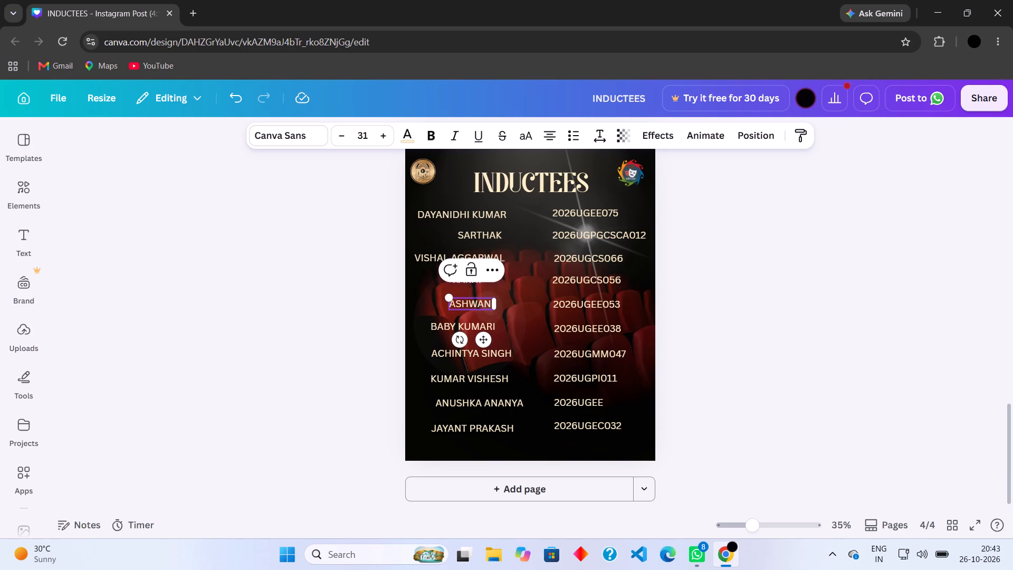
double_click(475, 328)
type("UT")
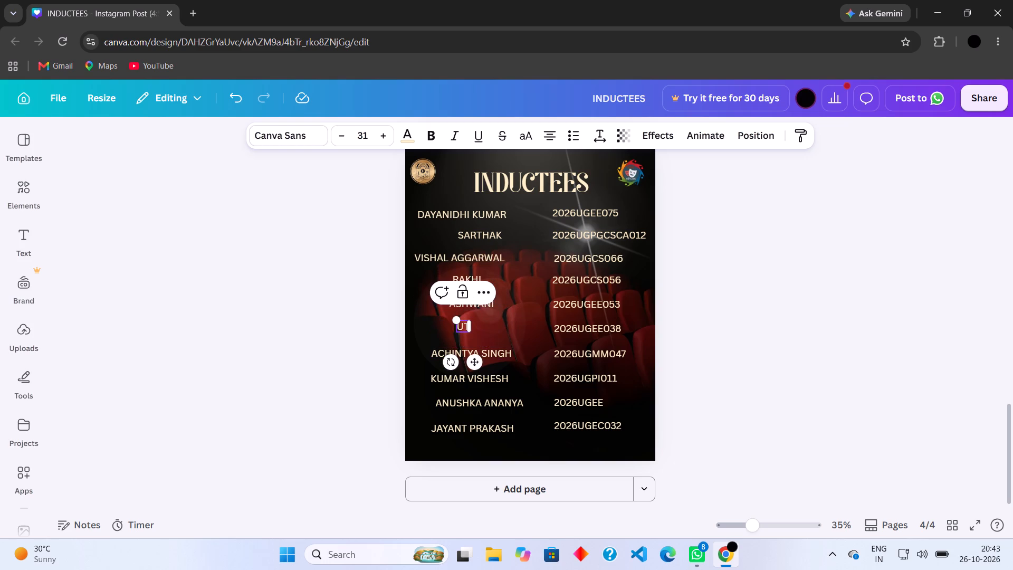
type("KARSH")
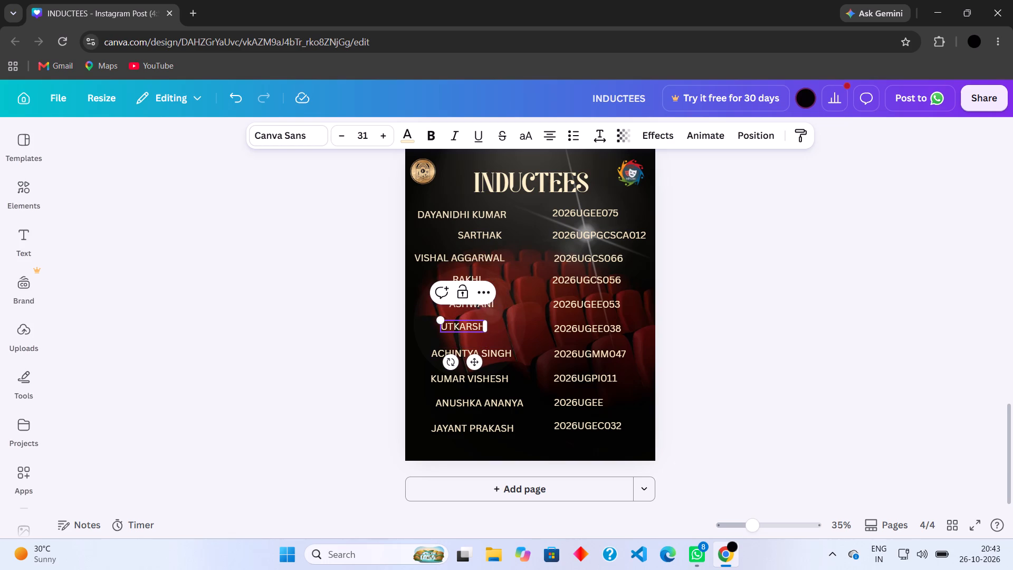
Update the sixth row's roll number on page 4 with the new inductee's branch code and final three digits.
double_click(583, 326)
key("Right")
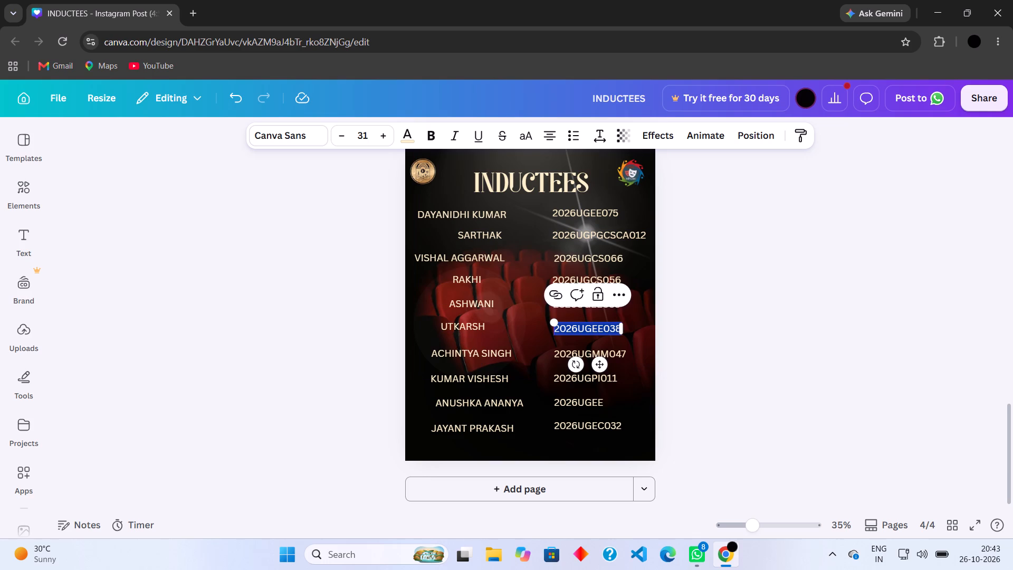
key("BackSpace")
key("BackSpace")
key("BackSpace")
key("BackSpace")
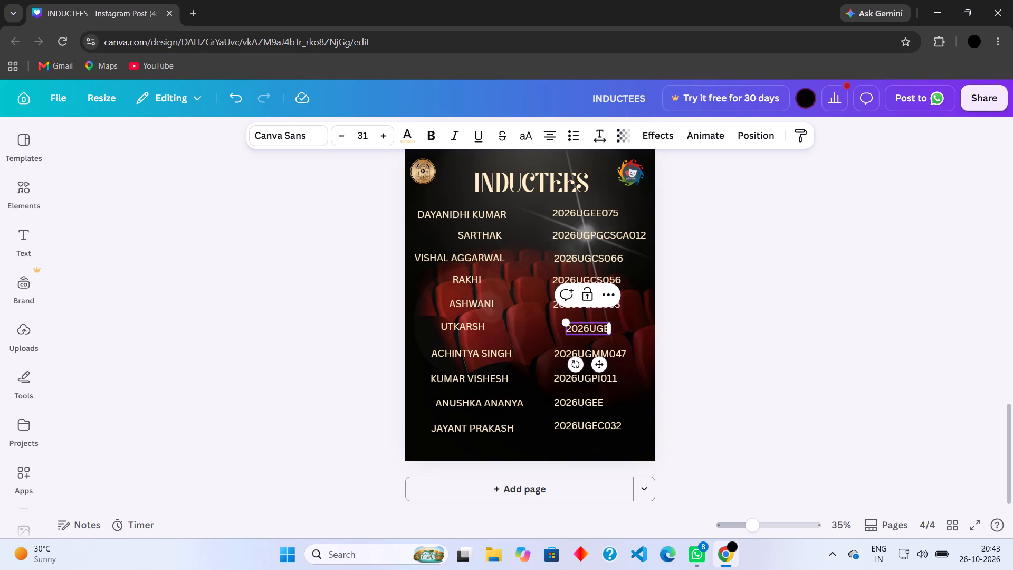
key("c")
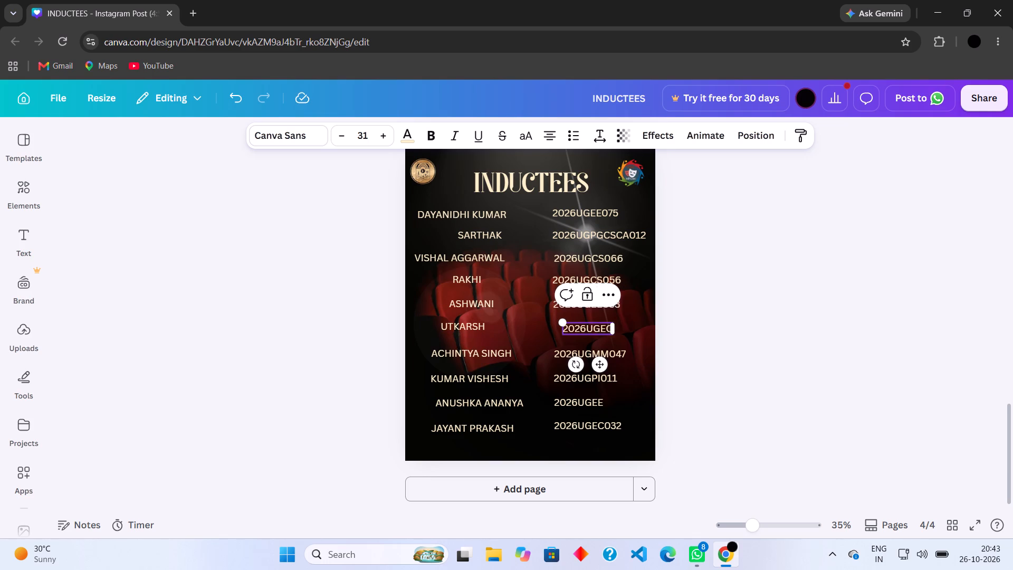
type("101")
left_click(699, 322)
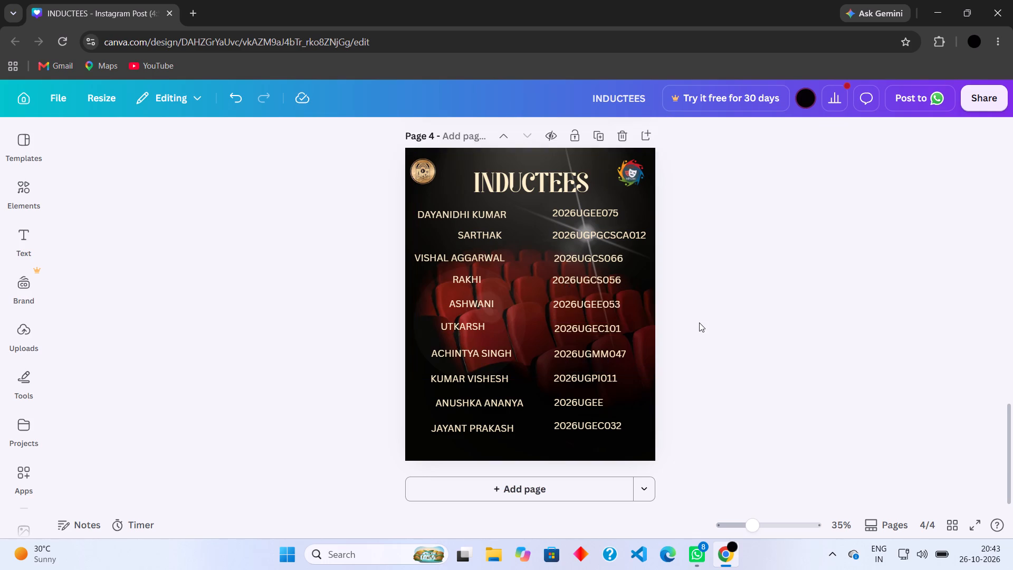
Update the fifth row's roll number on page 4 with the new inductee's final digits, keeping the EE branch code.
double_click(608, 298)
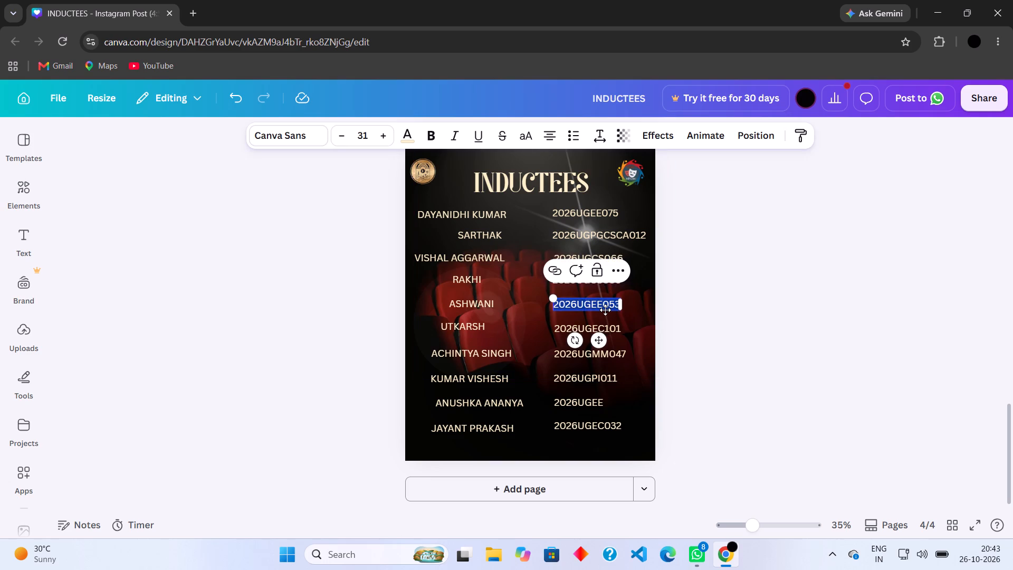
key("Right")
key("BackSpace")
key("BackSpace")
key("BackSpace")
key("BackSpace")
key("BackSpace")
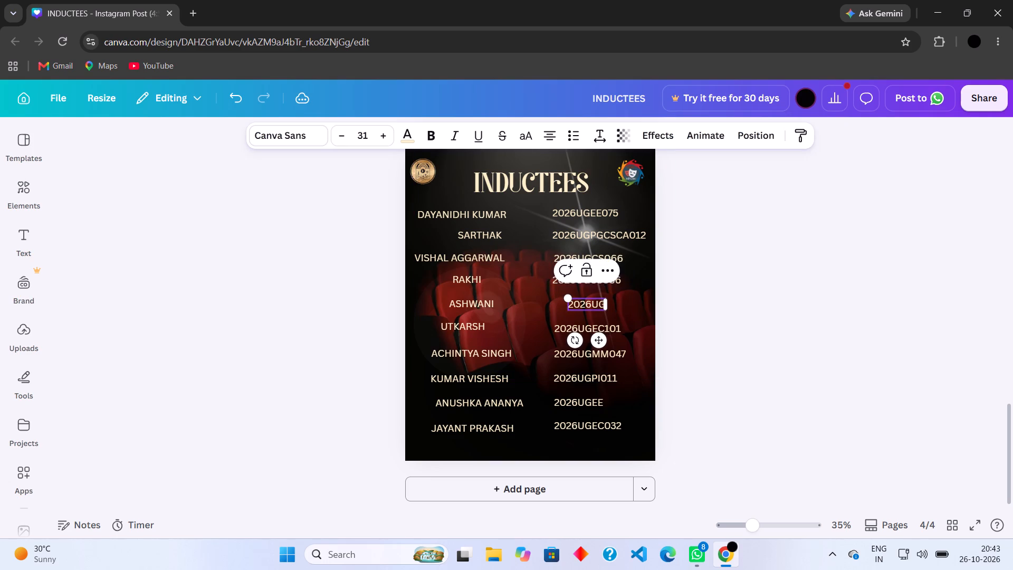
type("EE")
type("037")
left_click(691, 312)
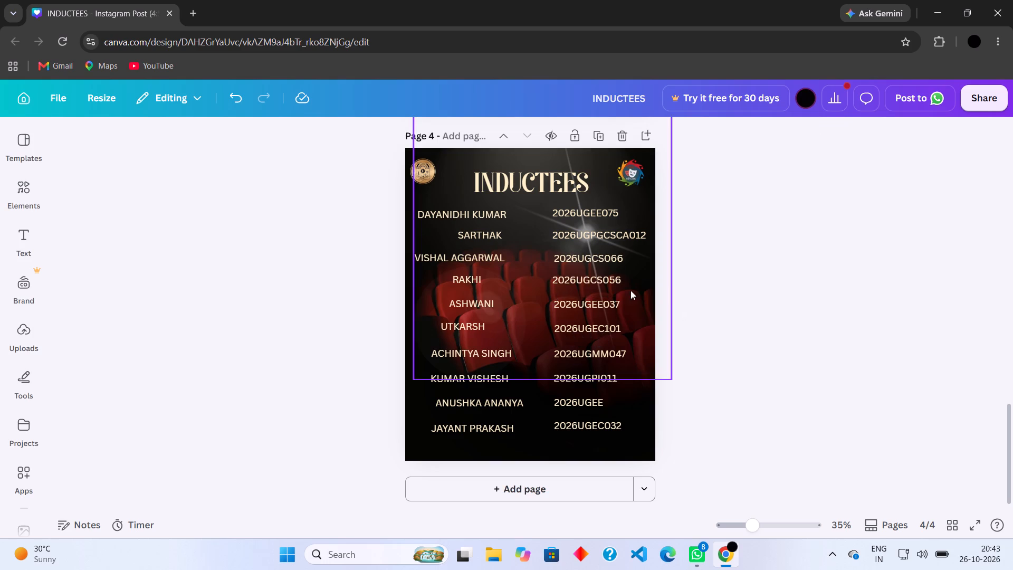
Update the fourth row's roll number on page 4 with the MM branch code and the new inductee's final three digits.
double_click(614, 283)
key("Right")
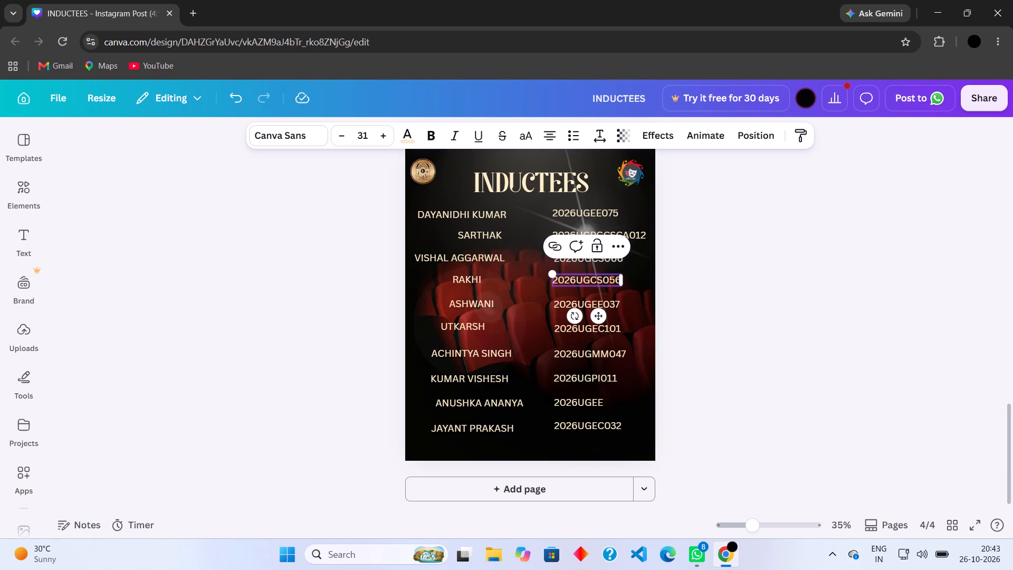
key("BackSpace")
key("BackSpace")
key("BackSpace")
key("BackSpace")
key("BackSpace")
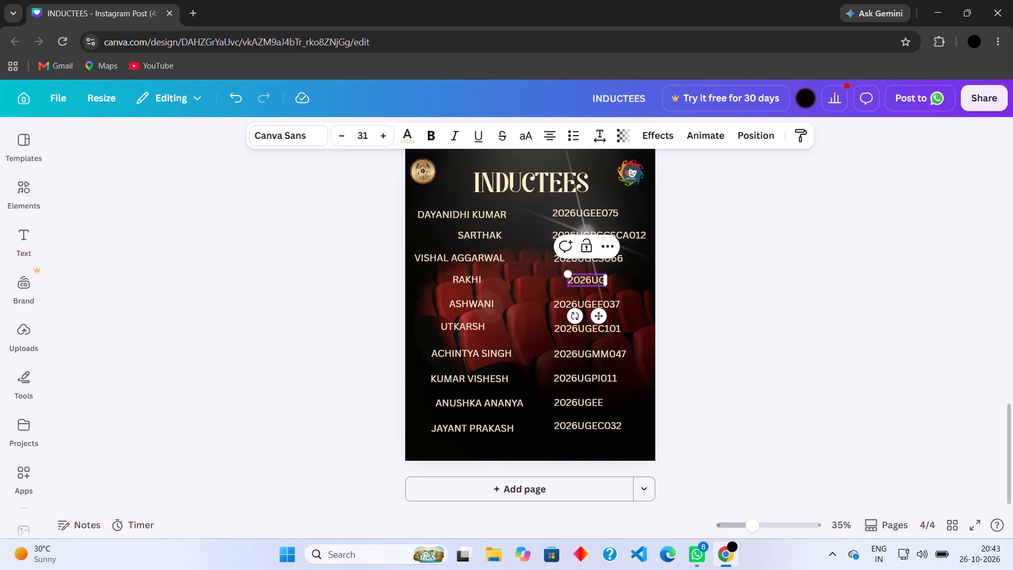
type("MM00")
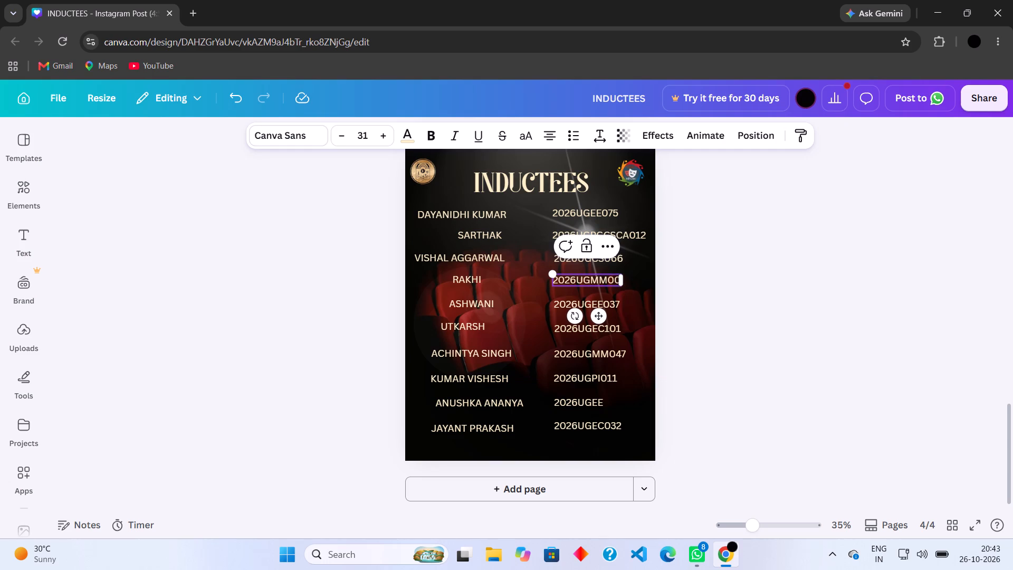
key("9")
left_click(706, 254)
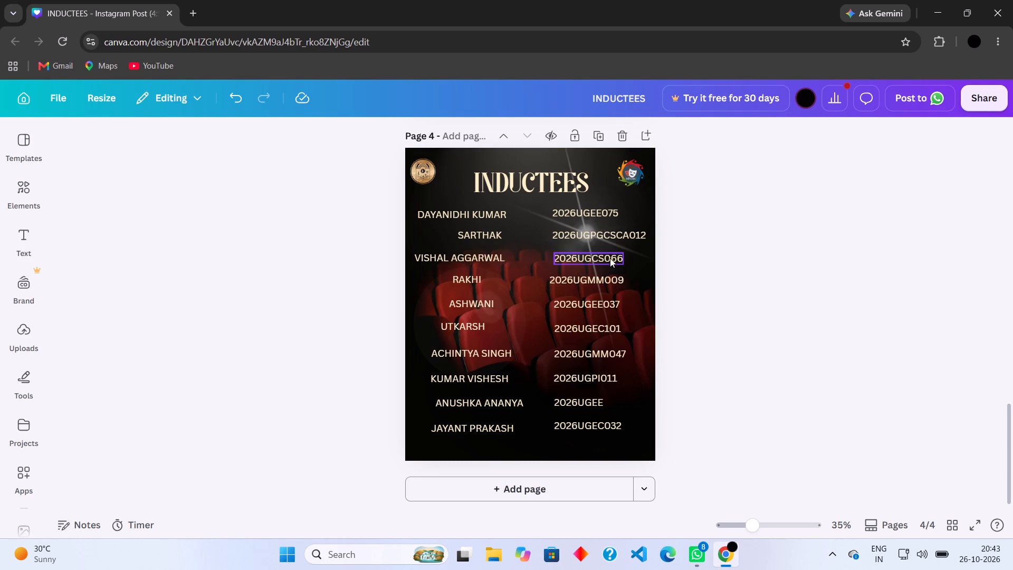
Update the third row's roll number on page 4 with the new inductee's final three digits, keeping the CS branch code.
double_click(608, 259)
key("Right")
key("BackSpace")
key("BackSpace")
key("BackSpace")
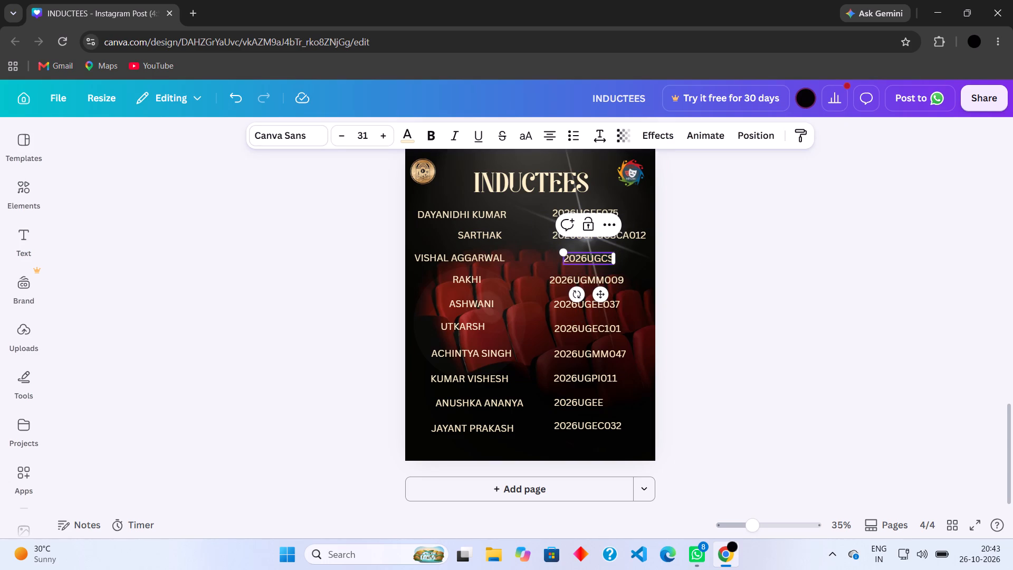
key("BackSpace")
key("BackSpace")
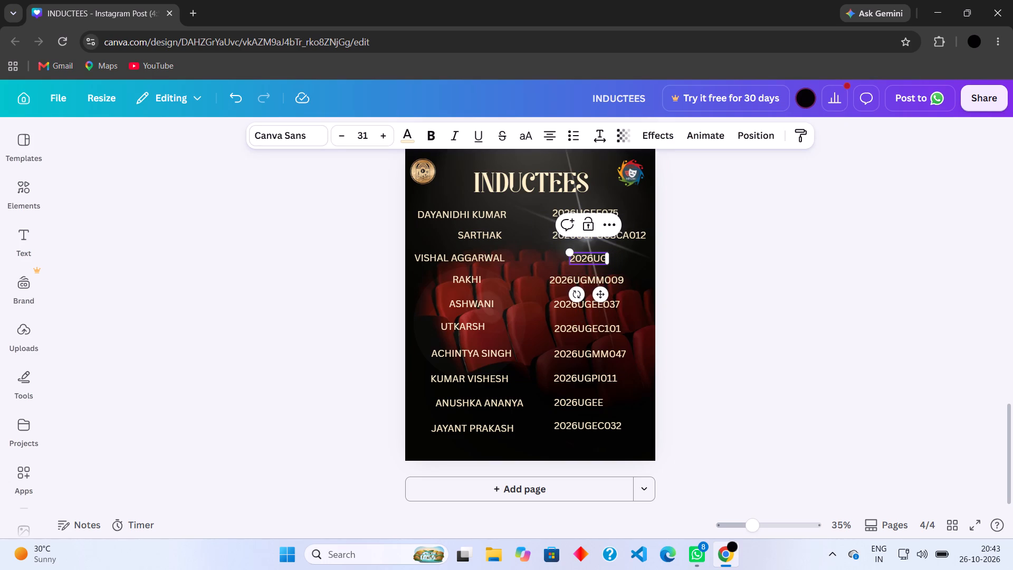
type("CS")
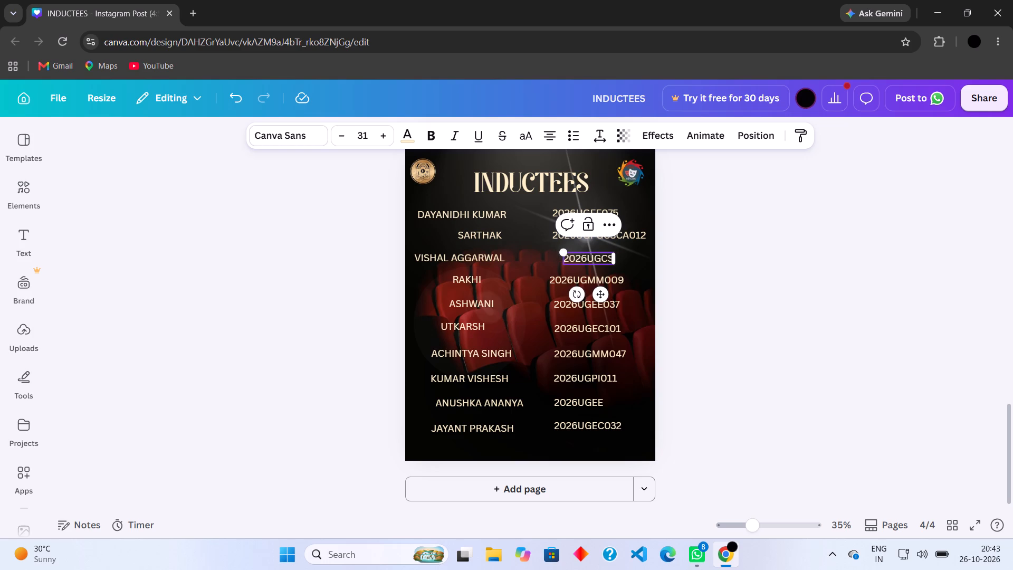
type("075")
left_click(700, 274)
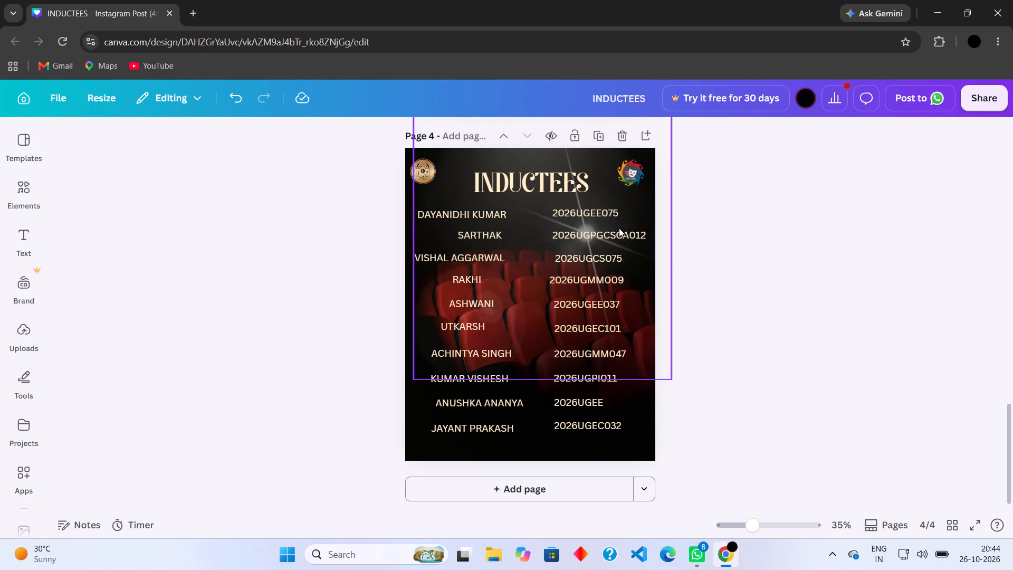
Replace the second row's roll number on page 4 with the new inductee's full roll number, using the UG prefix and MM branch code.
double_click(609, 237)
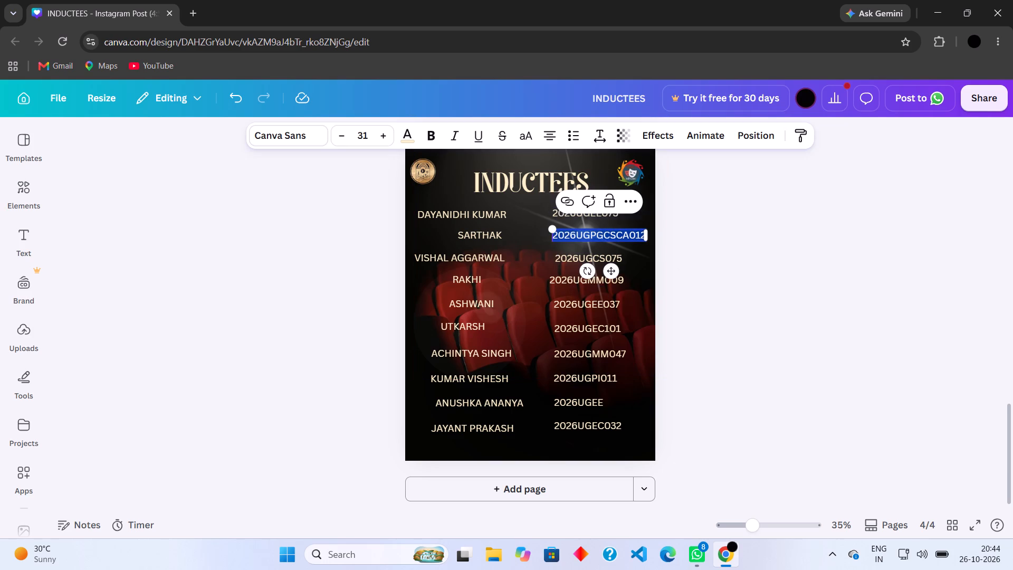
key("BackSpace")
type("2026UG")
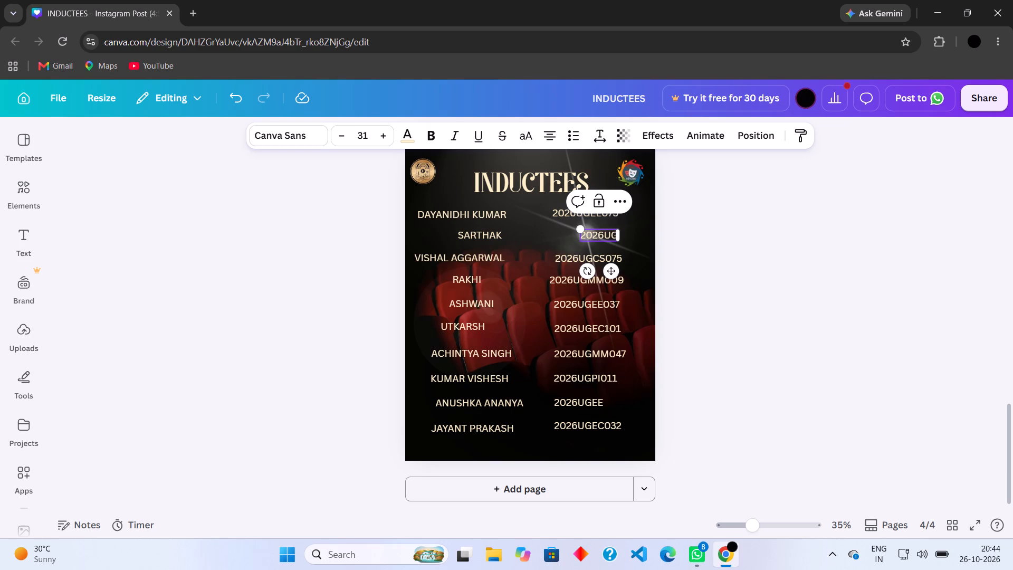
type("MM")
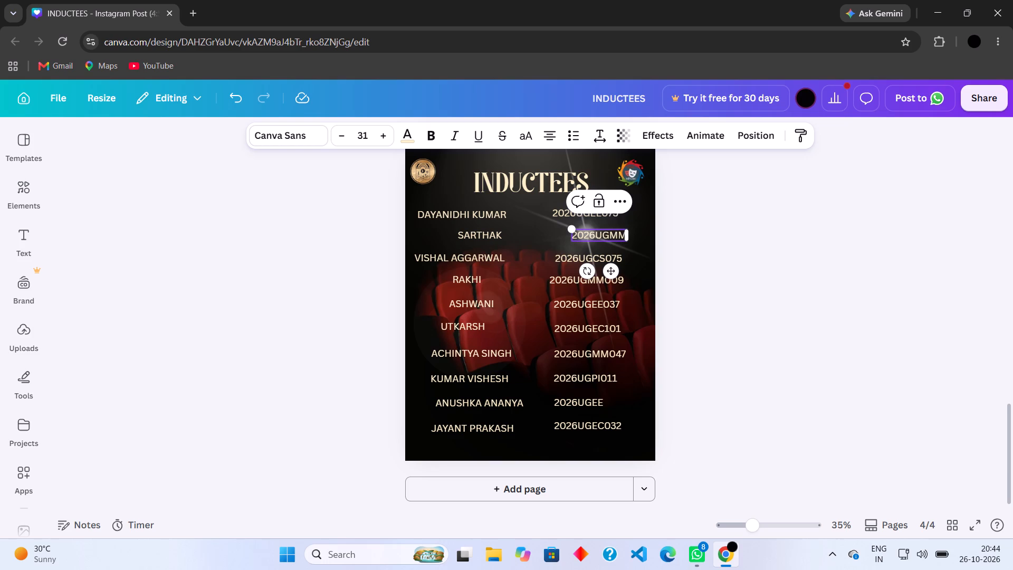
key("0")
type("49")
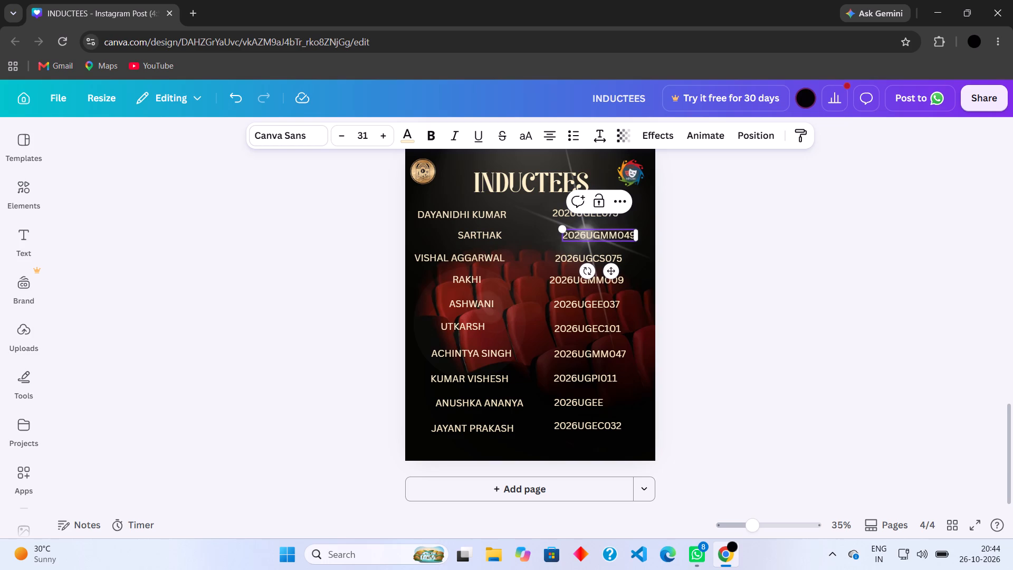
left_click(661, 235)
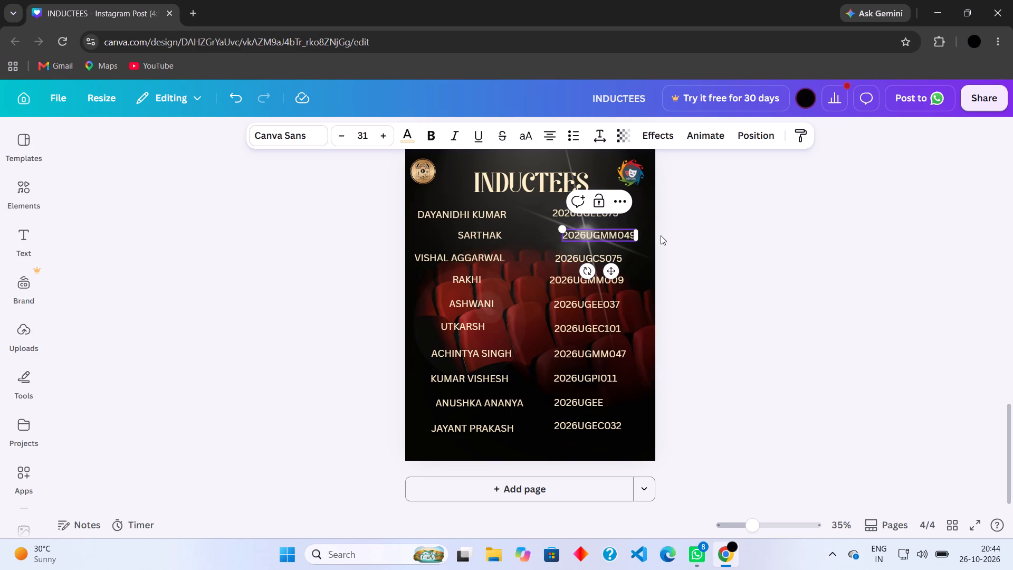
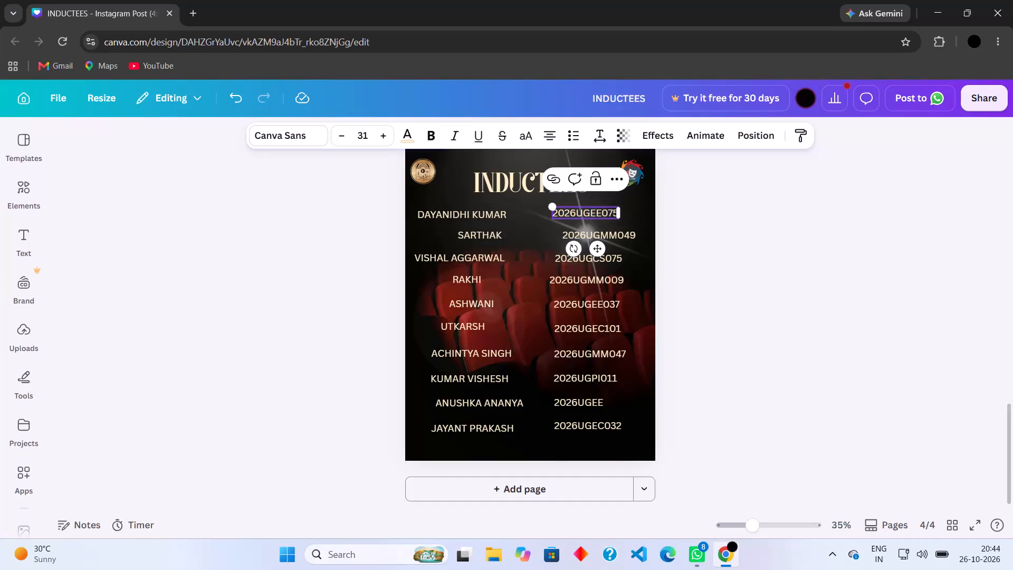
Update the first row's roll number on page 4 with the new inductee's final digits, keeping the EE branch code.
key("BackSpace")
key("BackSpace")
key("BackSpace")
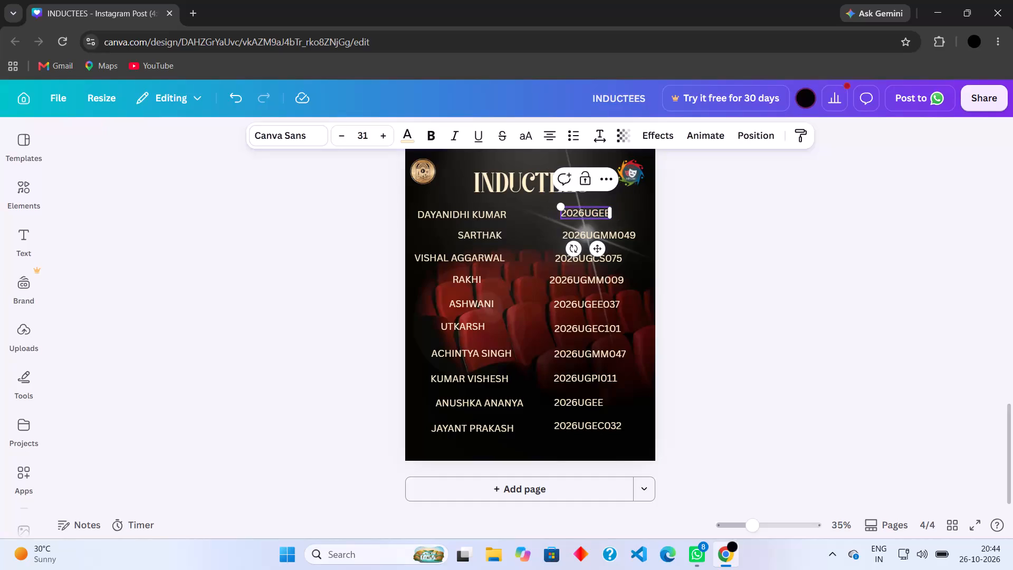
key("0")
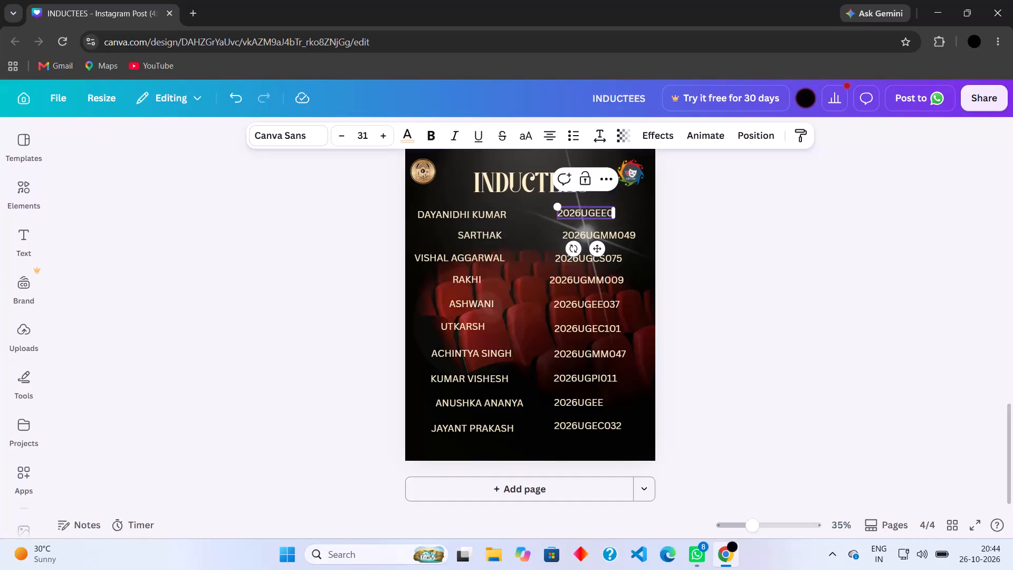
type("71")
left_click(787, 235)
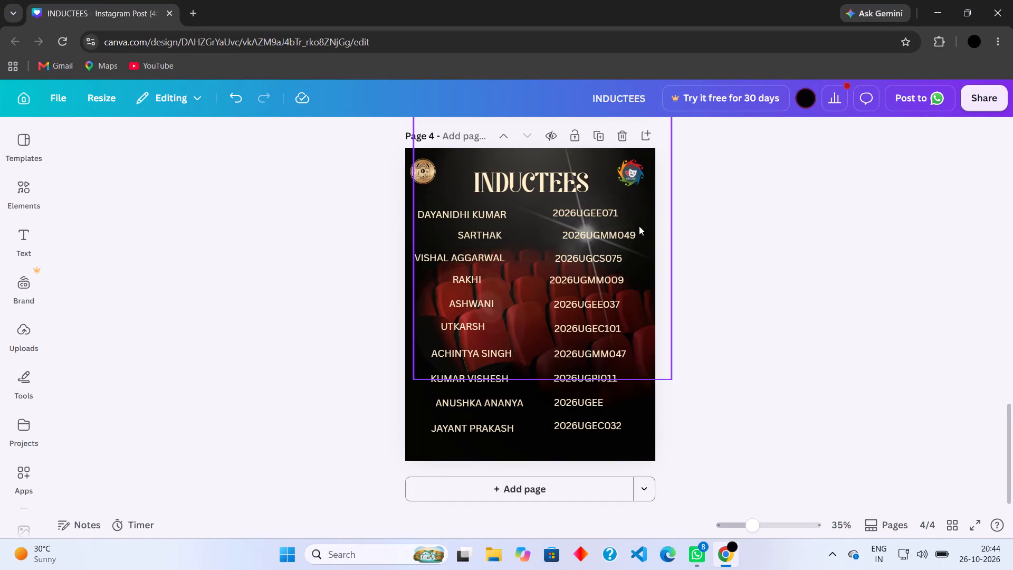
Line up the second and fourth rows' roll numbers with the left edge of the other roll numbers on page 4.
left_click_drag(594, 234, 587, 233)
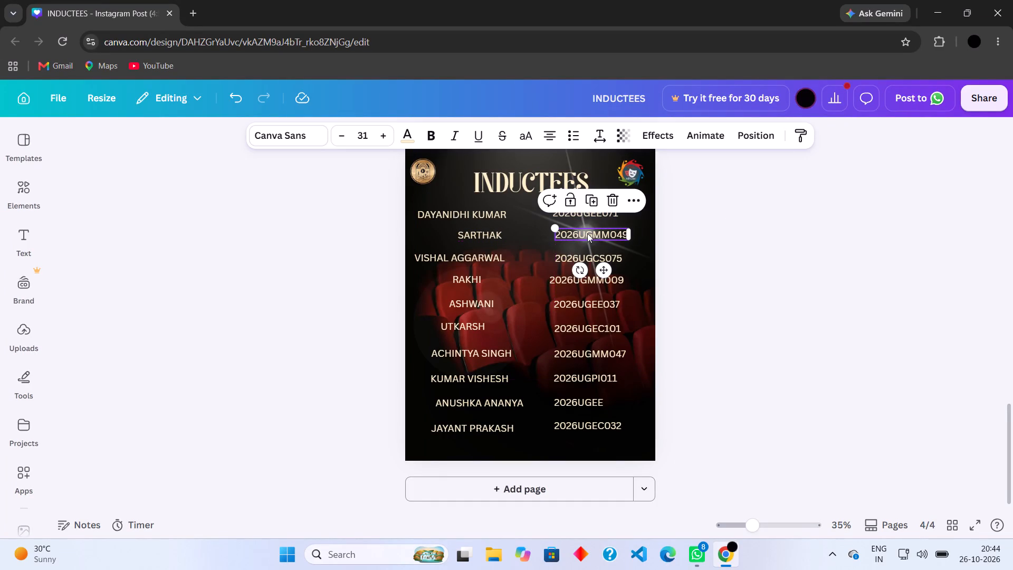
left_click(592, 258)
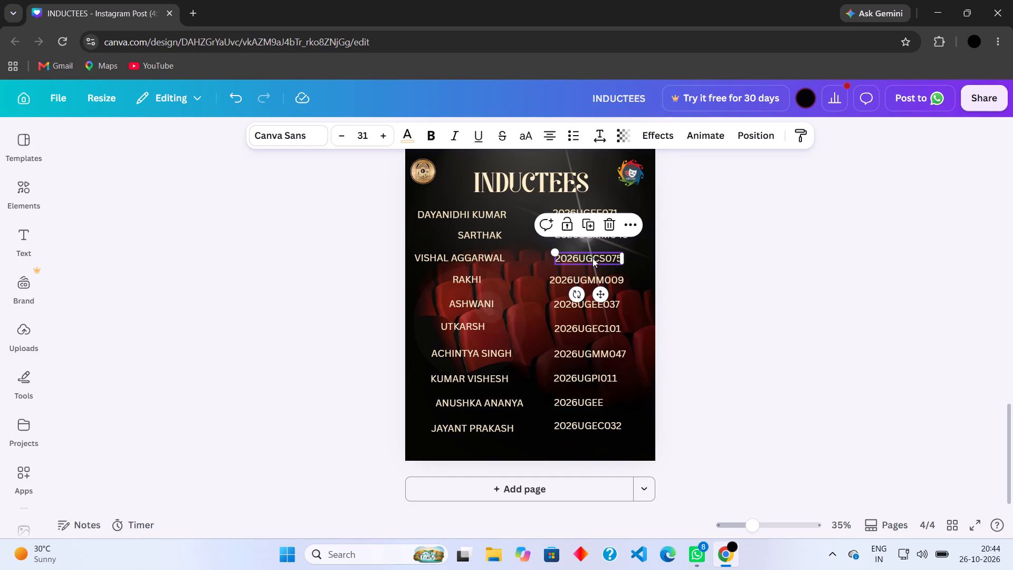
left_click(599, 279)
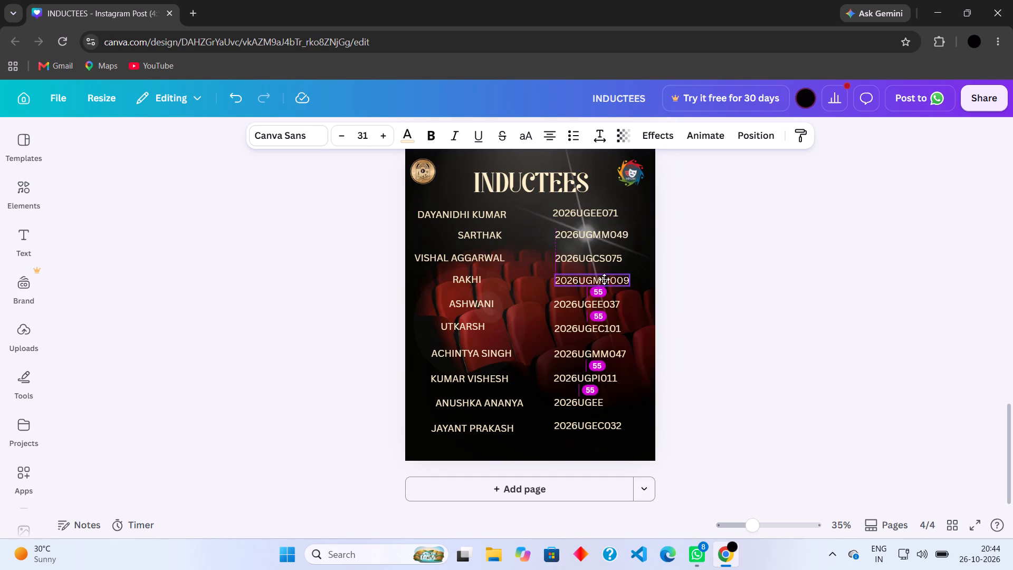
left_click(604, 306)
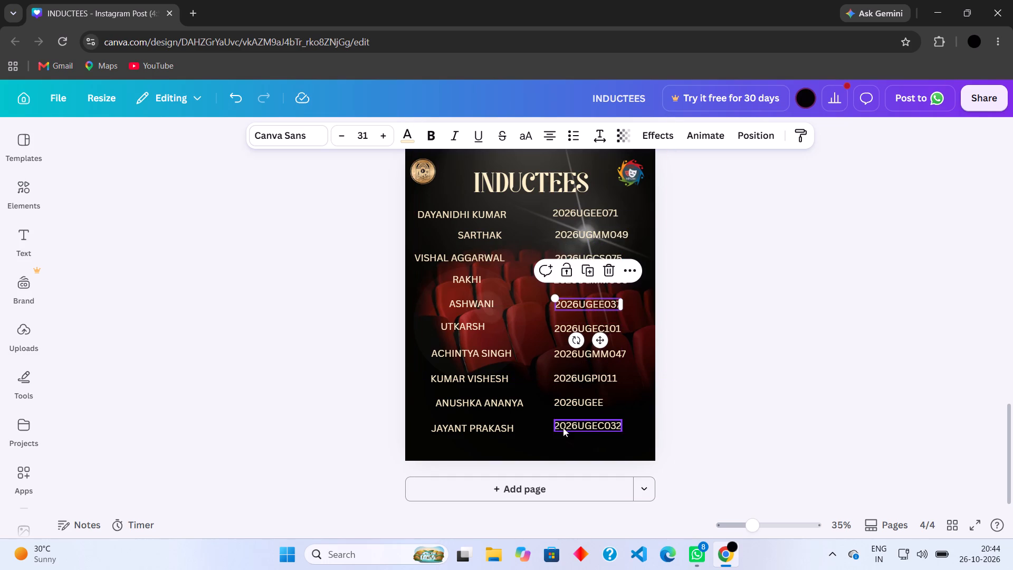
Align the second to tenth rows' names along a common left edge beneath the first row's name on page 4.
left_click_drag(467, 234, 428, 236)
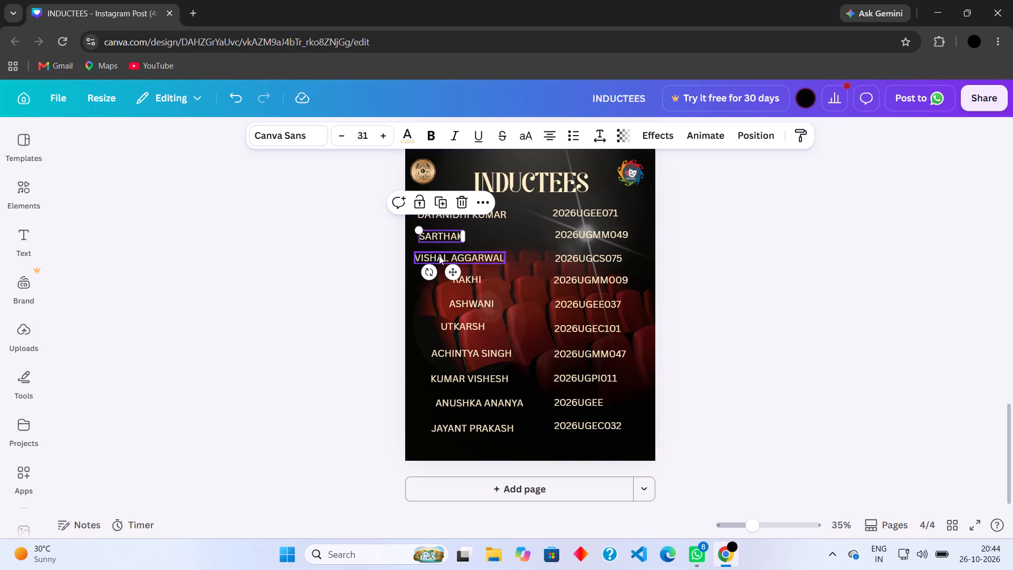
left_click(439, 255)
left_click_drag(460, 278, 445, 278)
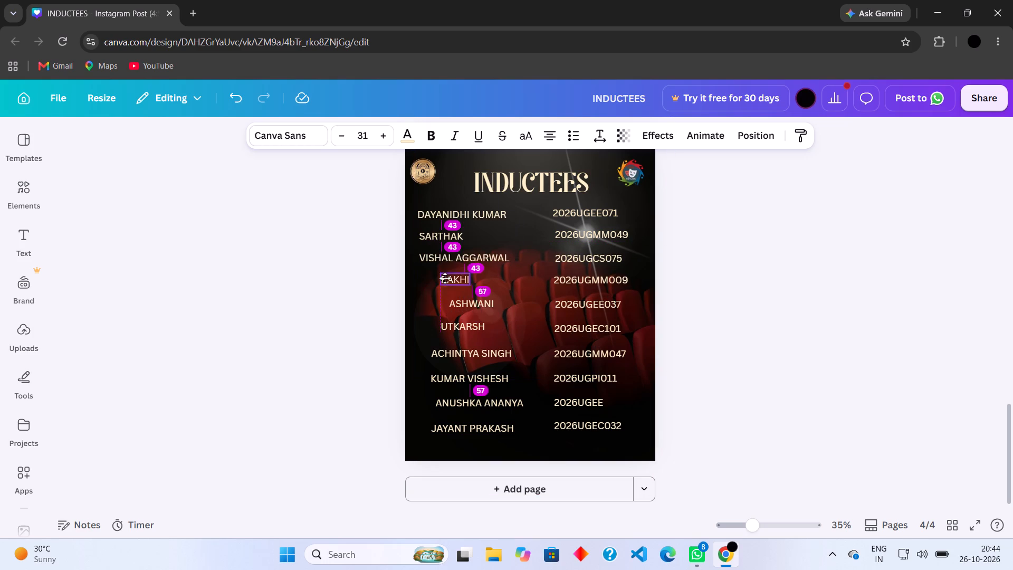
left_click_drag(445, 278, 427, 279)
left_click_drag(469, 302, 441, 302)
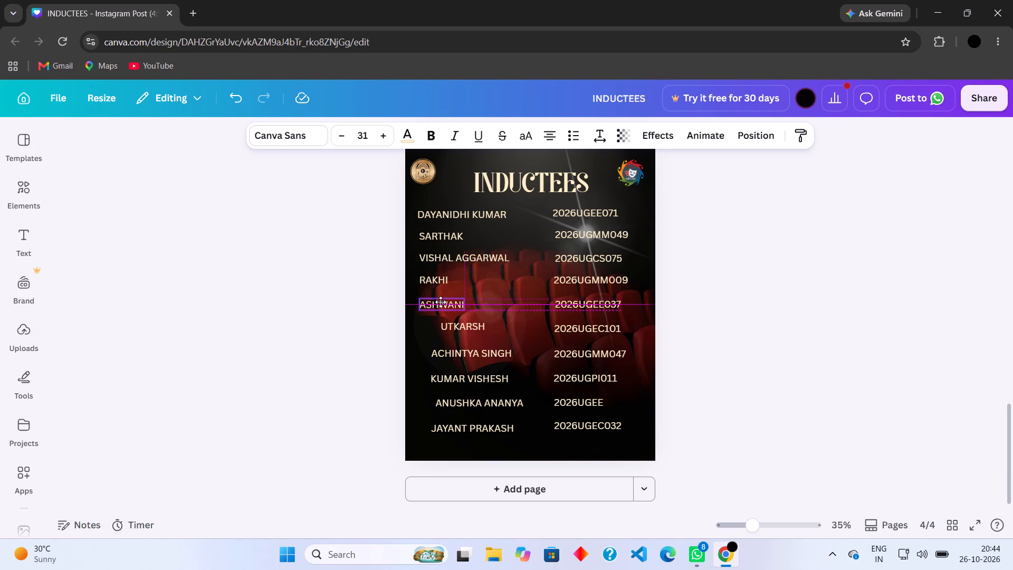
left_click_drag(441, 302, 440, 302)
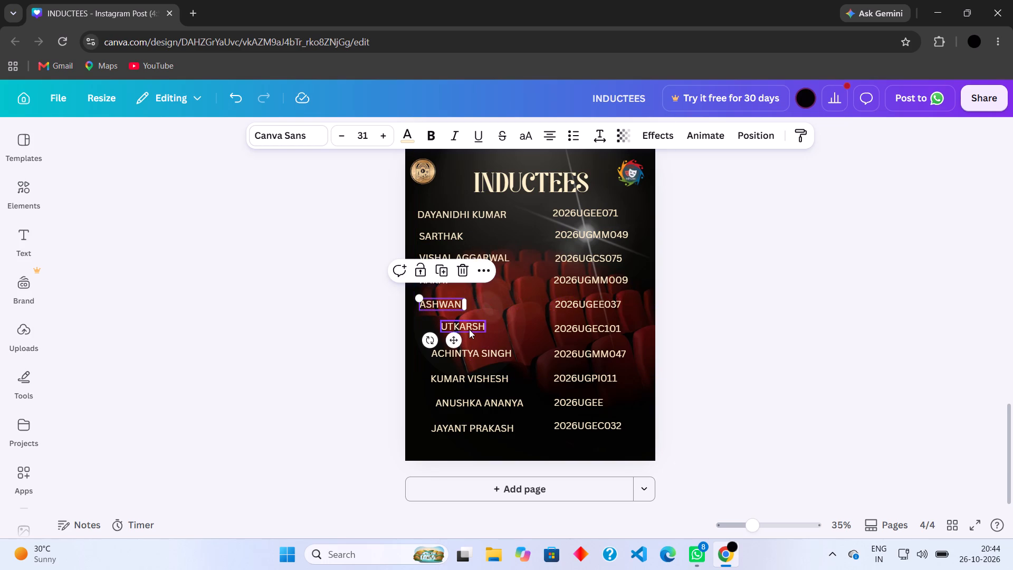
left_click_drag(469, 329, 449, 329)
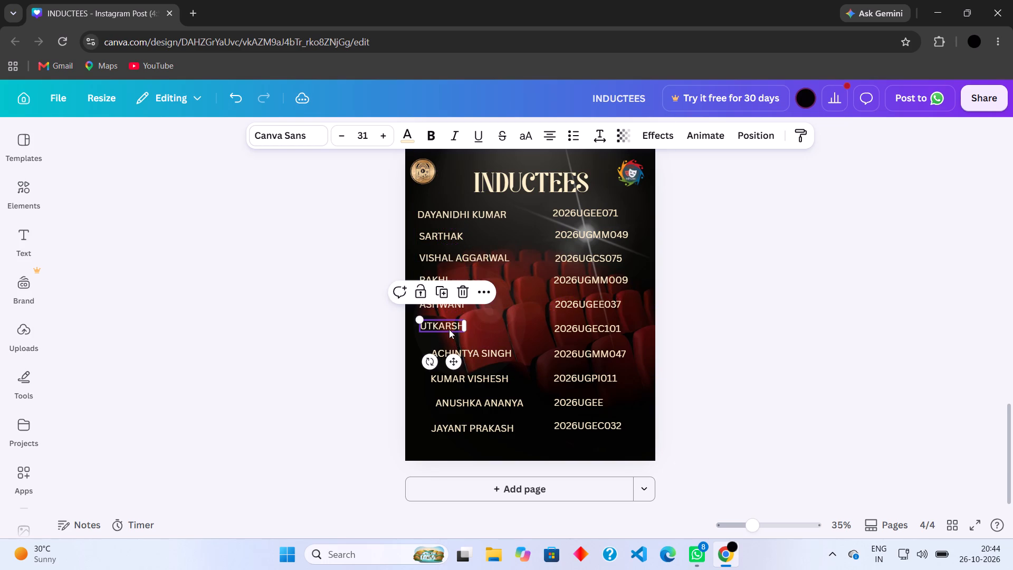
left_click_drag(474, 350, 462, 350)
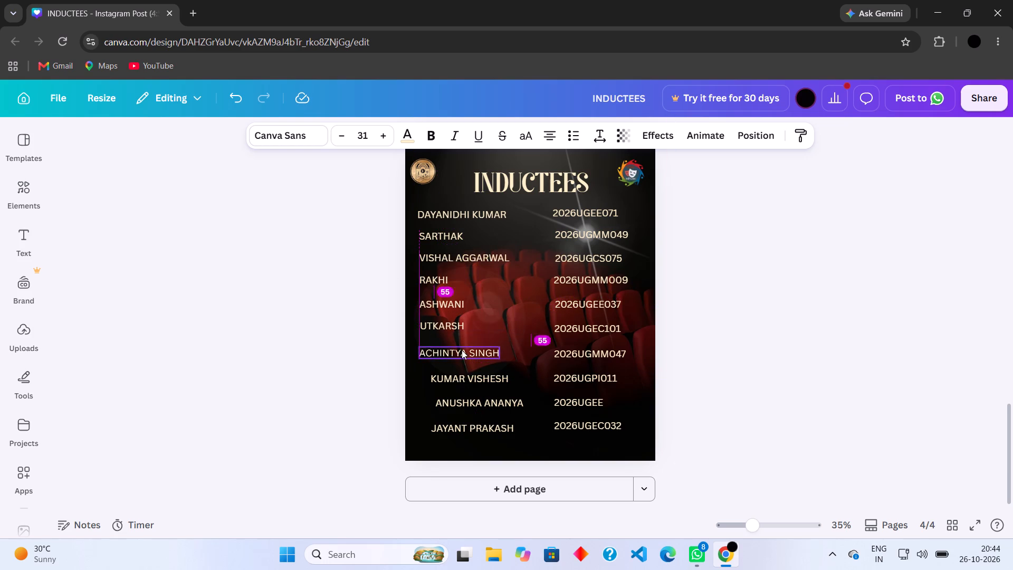
left_click_drag(483, 378, 472, 378)
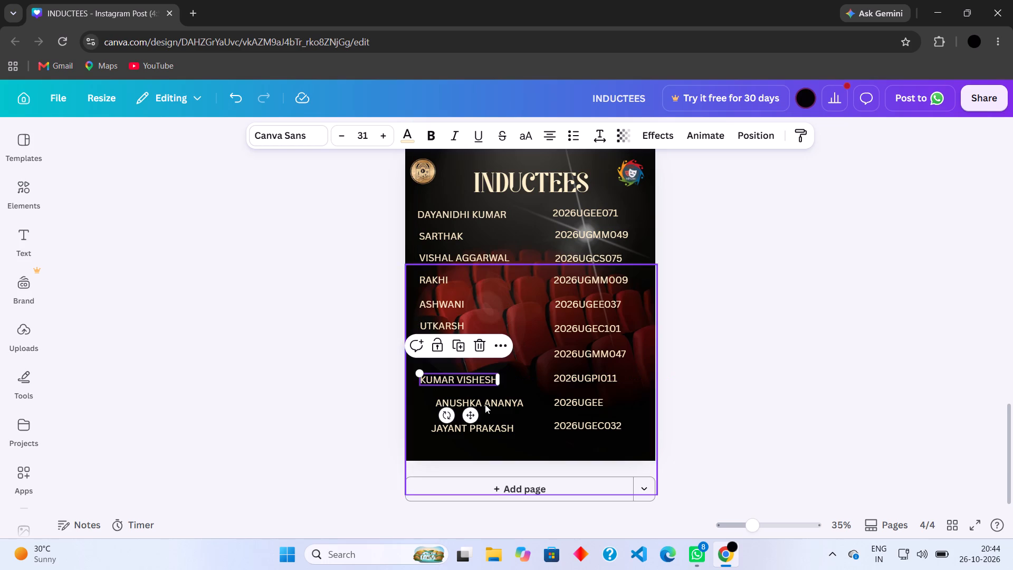
left_click_drag(488, 406, 473, 406)
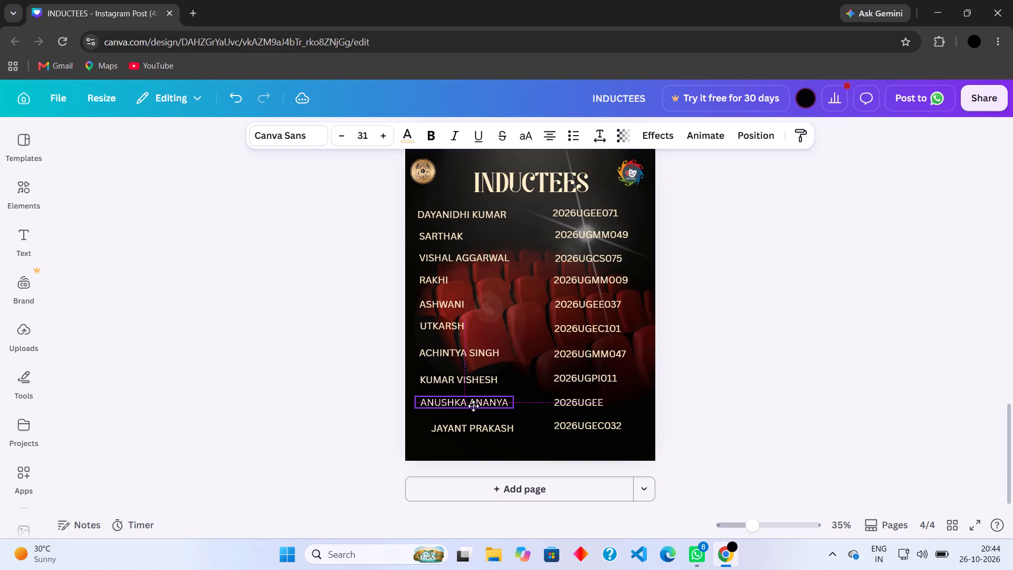
left_click_drag(473, 406, 473, 406)
left_click_drag(483, 427, 473, 425)
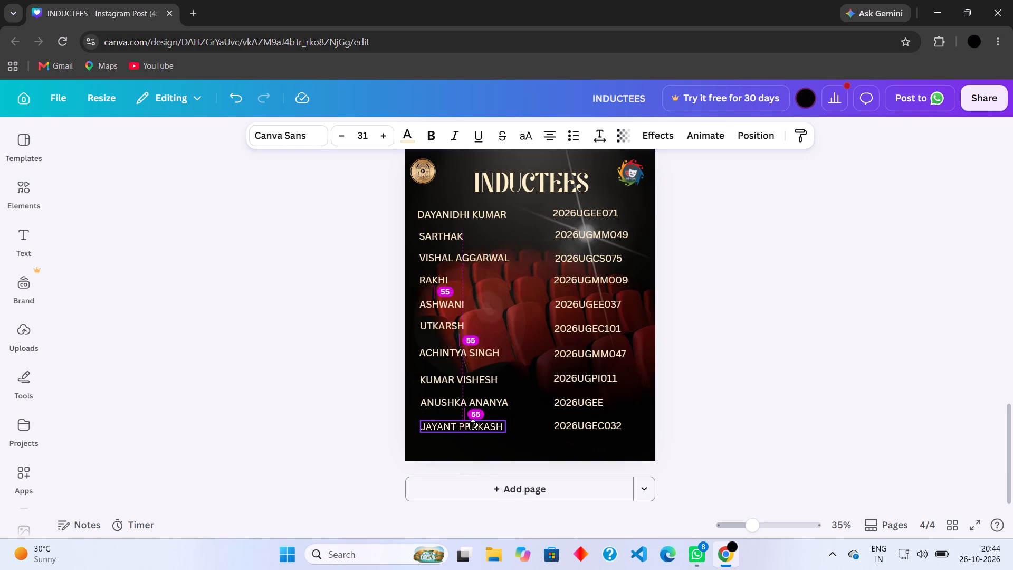
left_click_drag(473, 425, 472, 425)
left_click(727, 364)
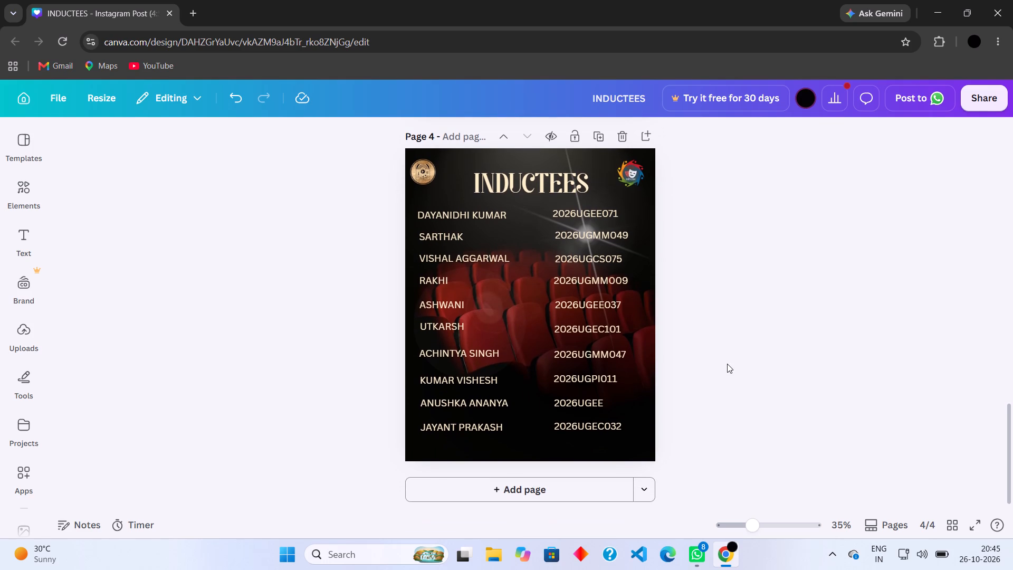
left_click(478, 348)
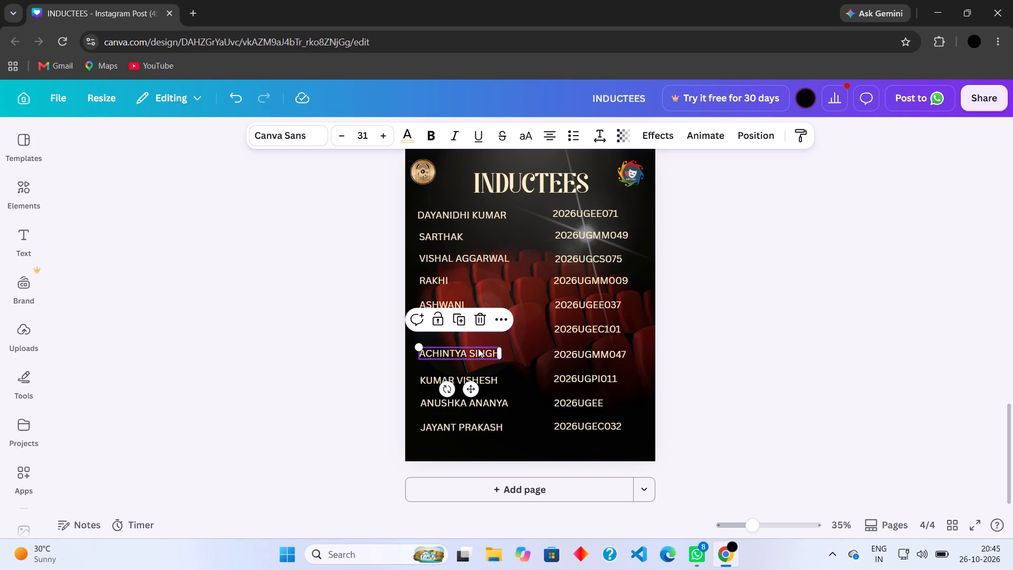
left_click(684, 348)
Delete the fourth row's name from page 4.
left_click(434, 274)
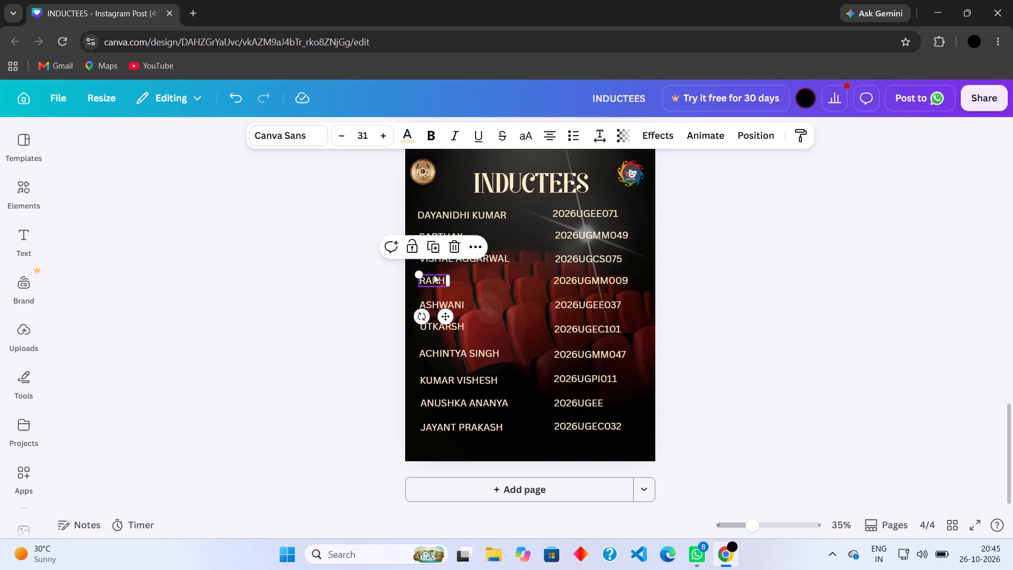
key("BackSpace")
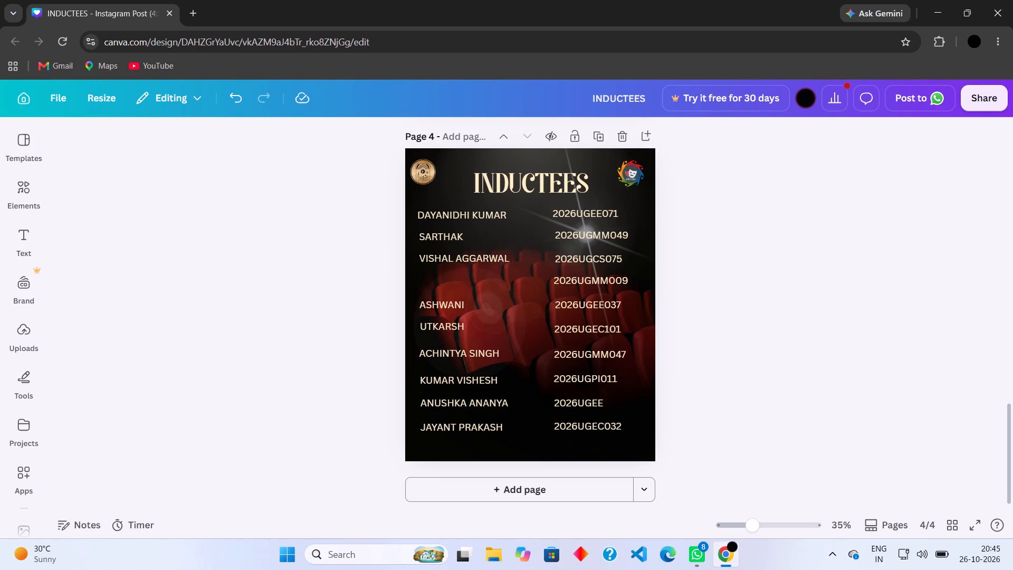
Duplicate the third row's name into the empty fourth row and replace its text with the new inductee's name in capitals.
left_click(463, 259)
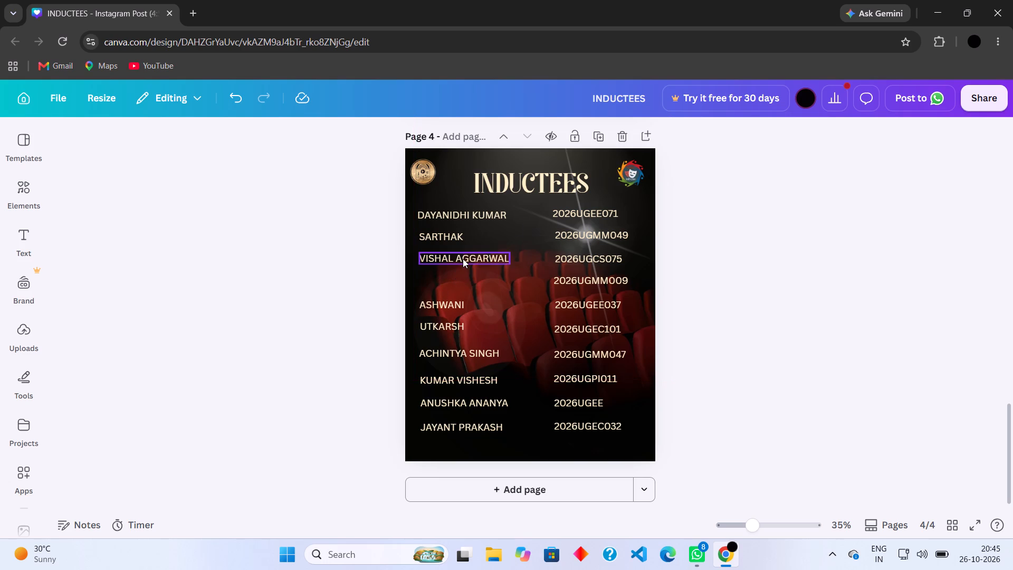
left_click(463, 227)
left_click_drag(466, 263, 462, 284)
double_click(462, 284)
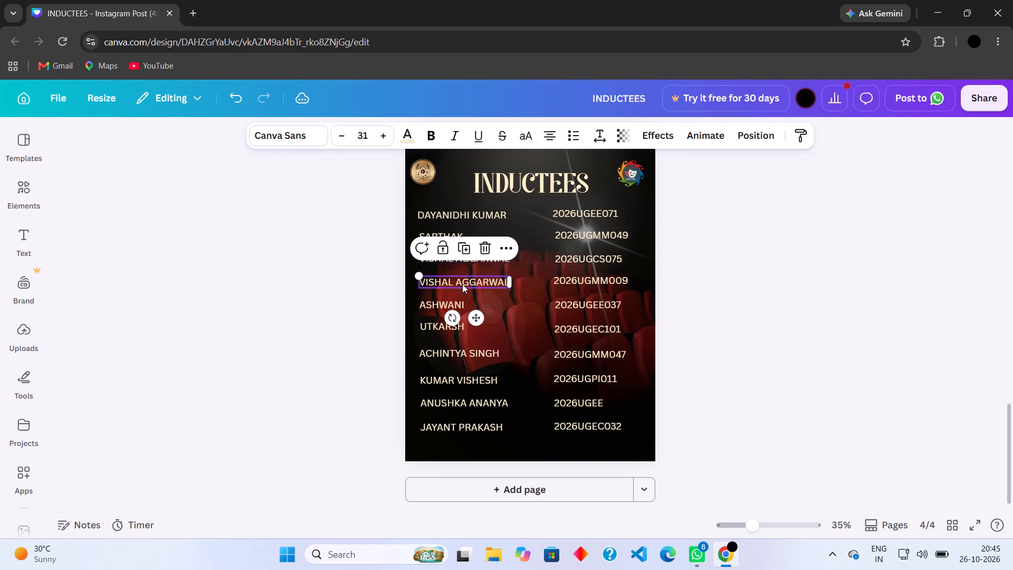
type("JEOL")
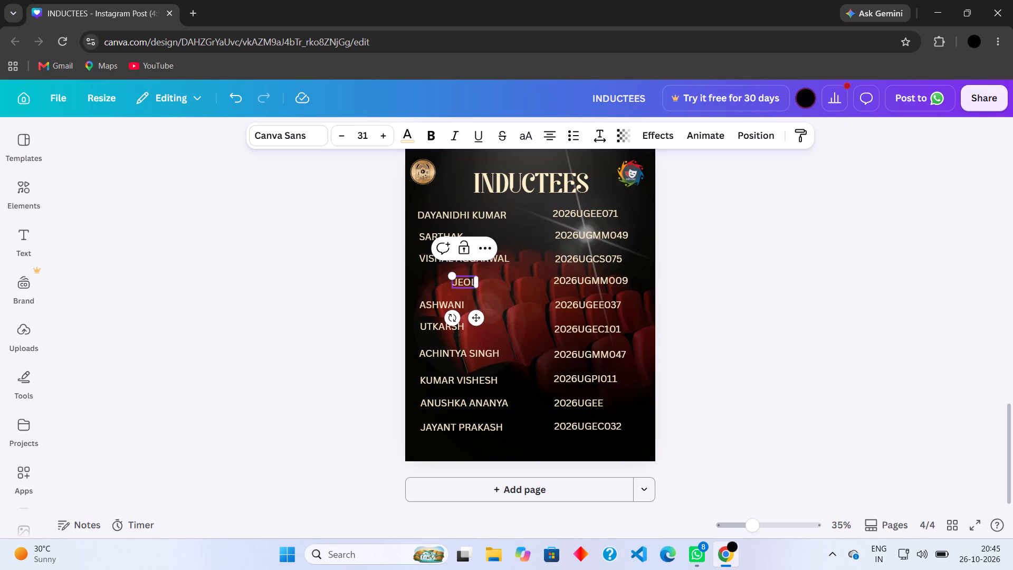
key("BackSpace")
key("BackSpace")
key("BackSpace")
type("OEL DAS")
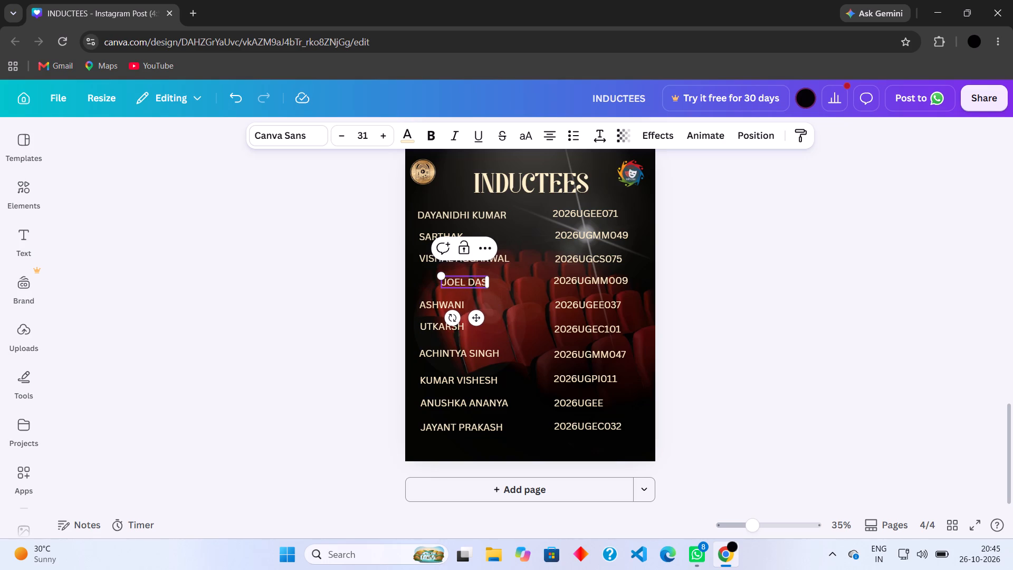
Update the fourth row's roll number with the EC branch code and the new inductee's final three digits.
double_click(585, 281)
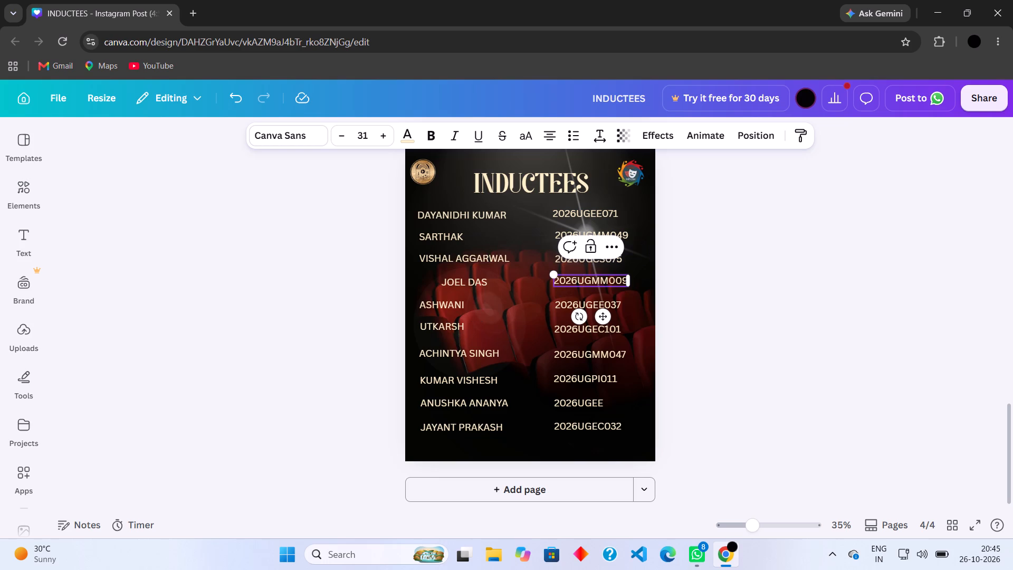
double_click(585, 281)
key("Right")
key("BackSpace")
key("BackSpace")
key("BackSpace")
key("BackSpace")
key("BackSpace")
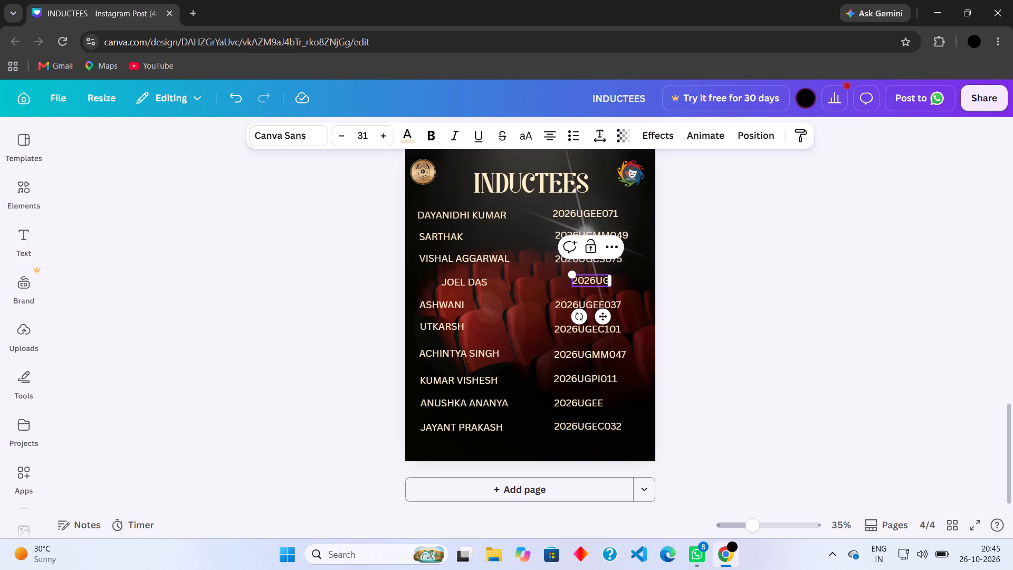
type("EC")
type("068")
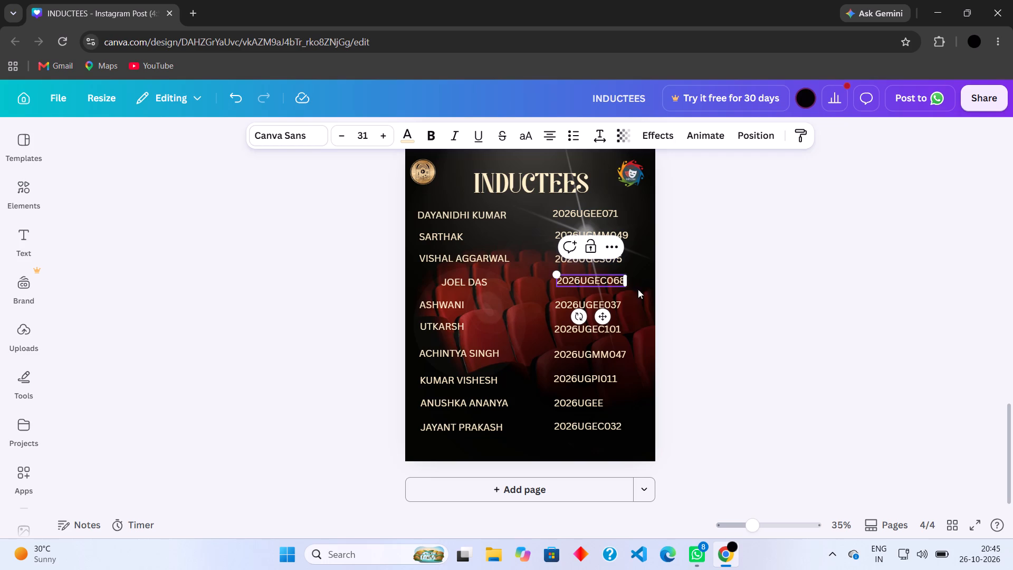
left_click(668, 306)
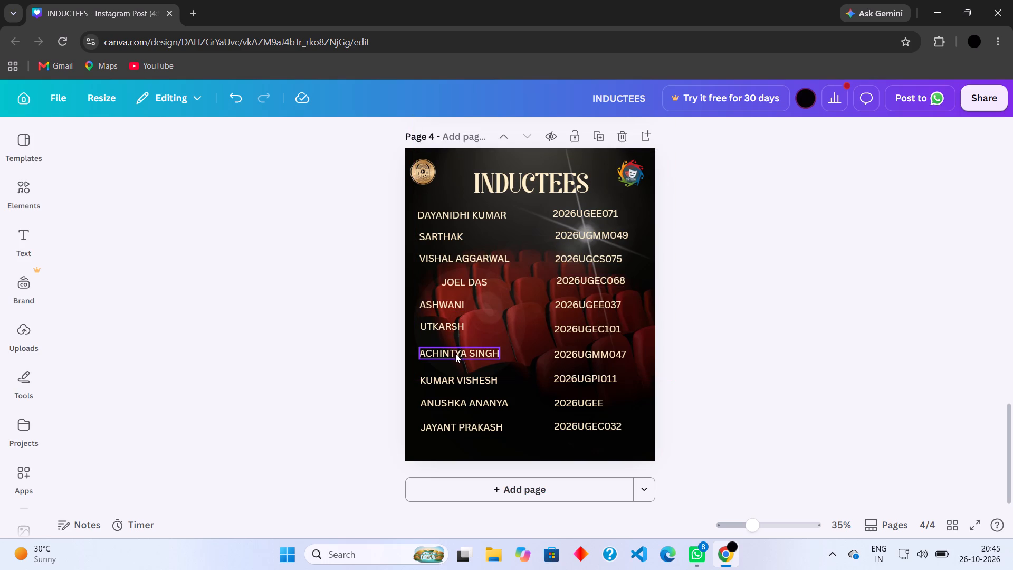
Replace the seventh row's name on page 4 with the next inductee's name in capitals.
double_click(455, 354)
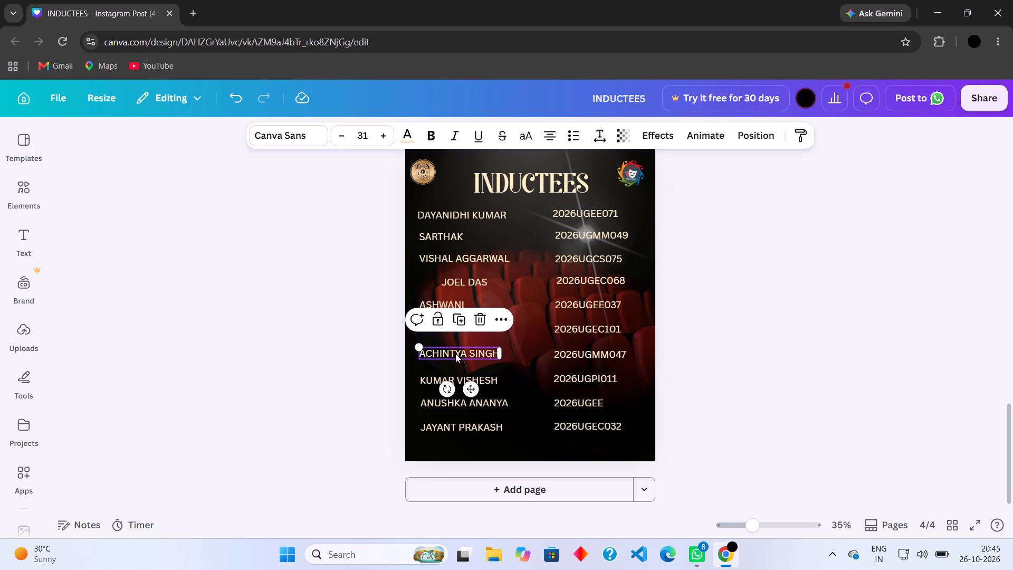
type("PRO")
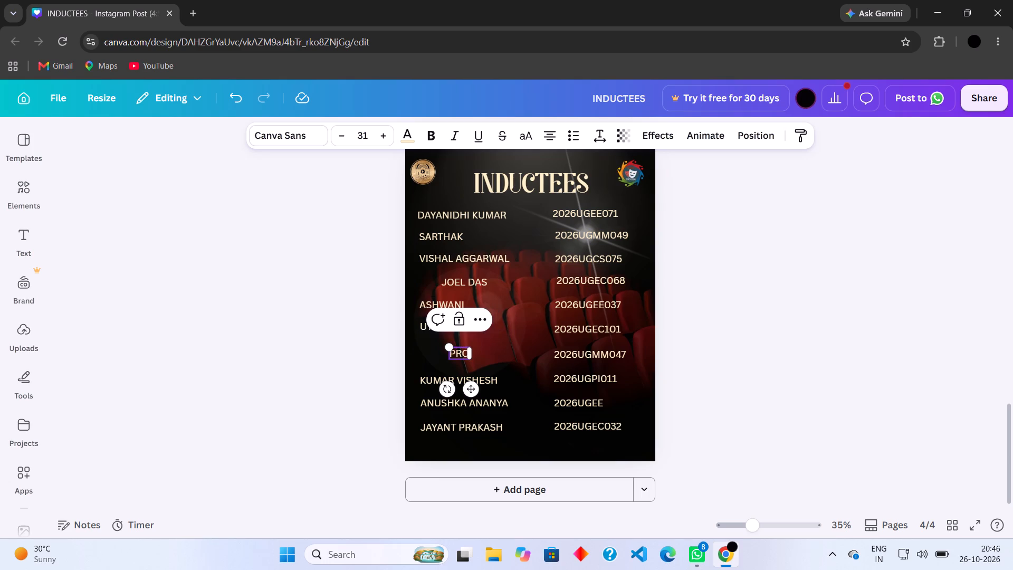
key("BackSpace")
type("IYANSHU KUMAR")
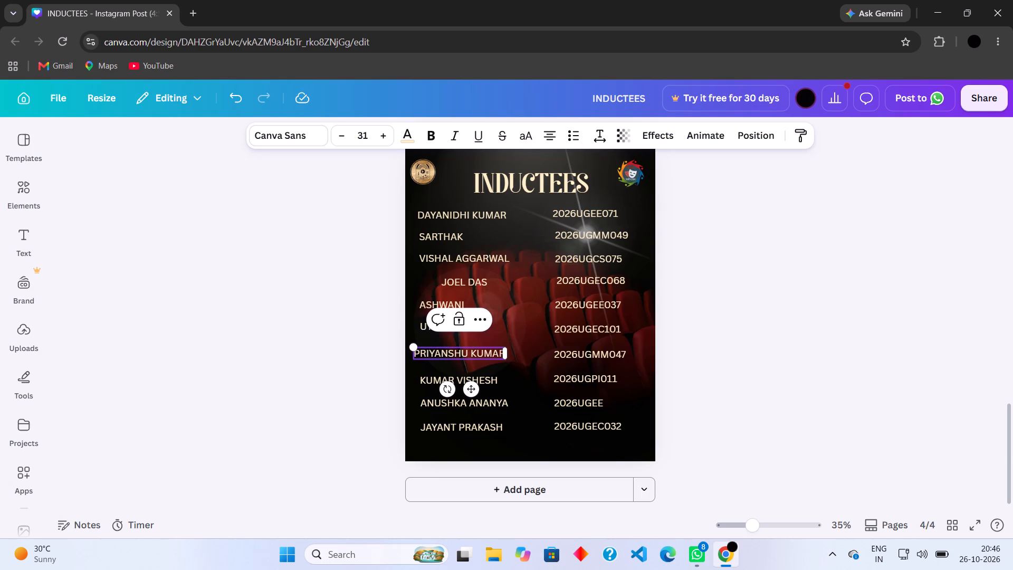
Update the seventh row's roll number with the EE branch code and the new inductee's final three digits.
double_click(603, 358)
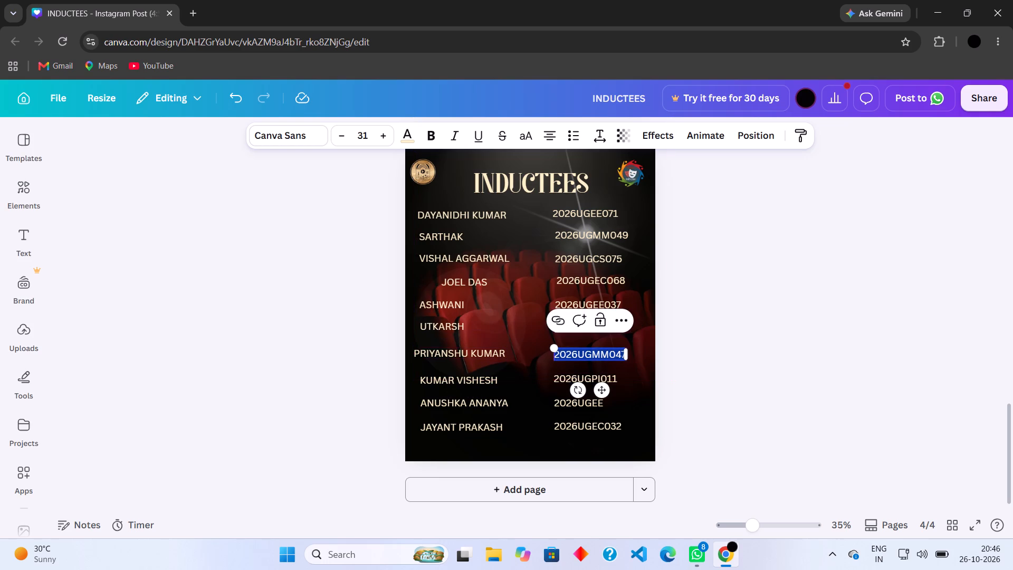
key("Right")
key("BackSpace")
key("BackSpace")
key("BackSpace")
key("BackSpace")
key("BackSpace")
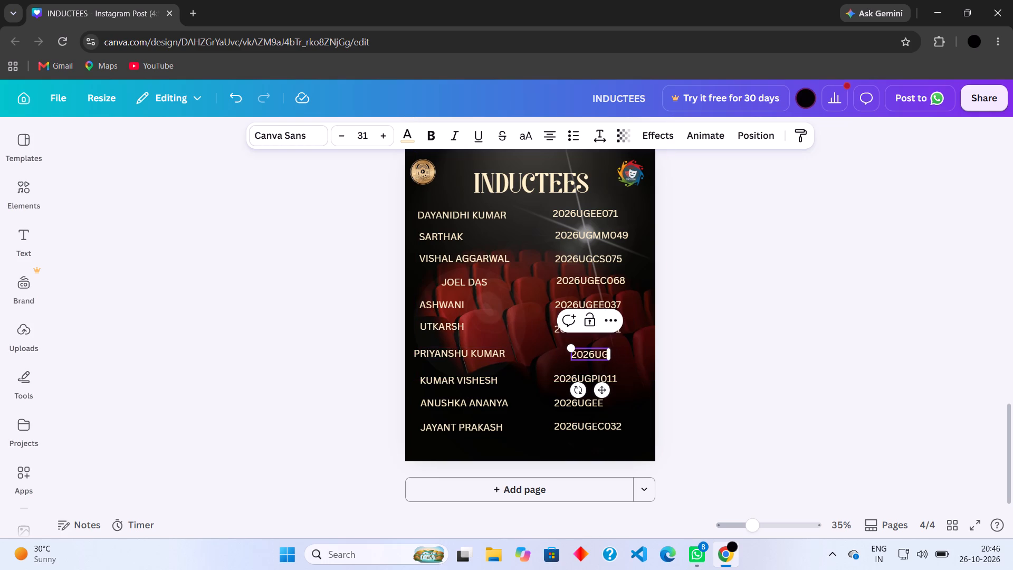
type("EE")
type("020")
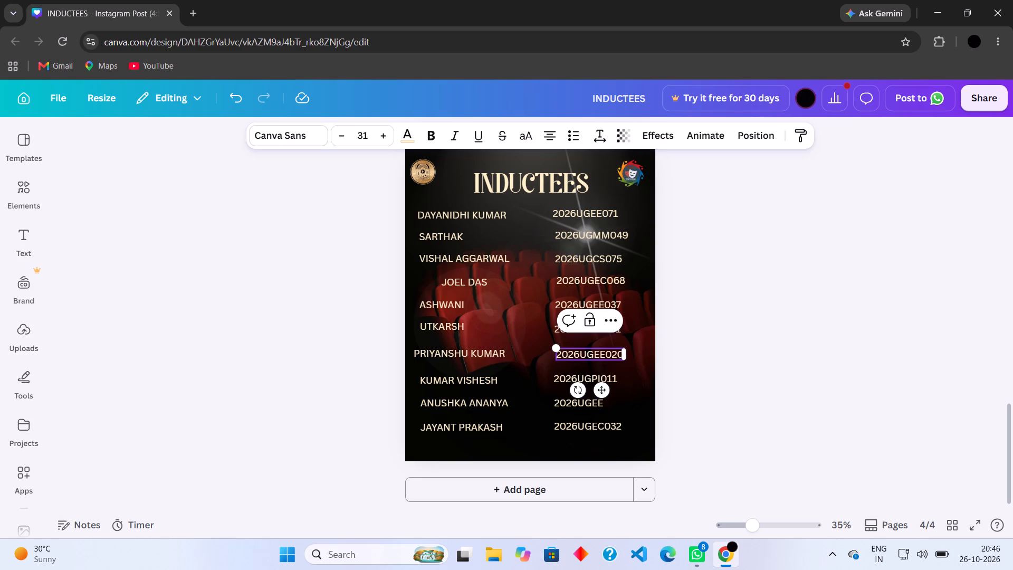
Replace the eighth row's name on page 4 with the next inductee's name in capitals.
double_click(474, 380)
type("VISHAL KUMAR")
Update the eighth row's roll number on page 4 with the MM branch code and the new inductee's final three digits.
double_click(568, 382)
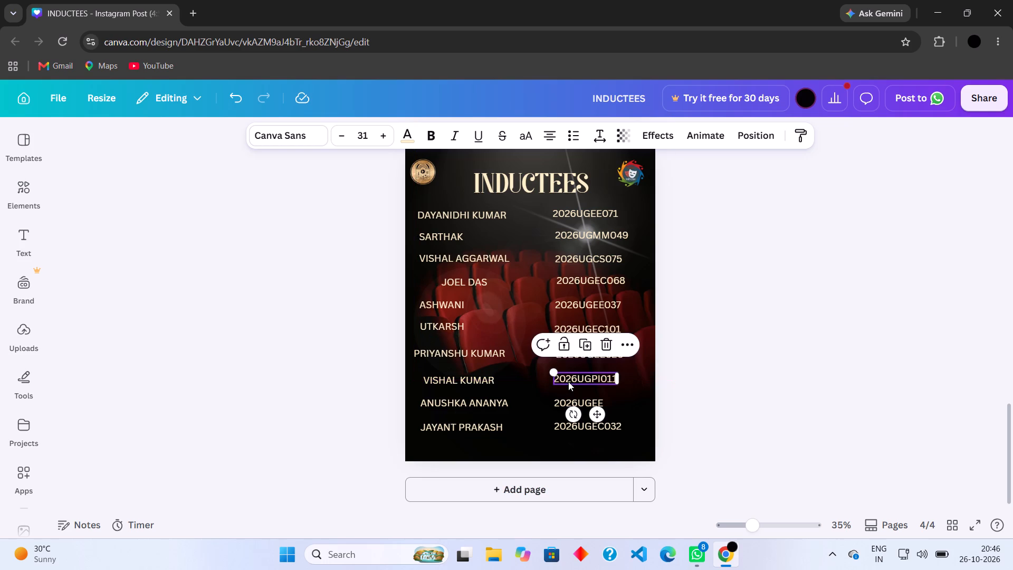
key("Right")
key("BackSpace")
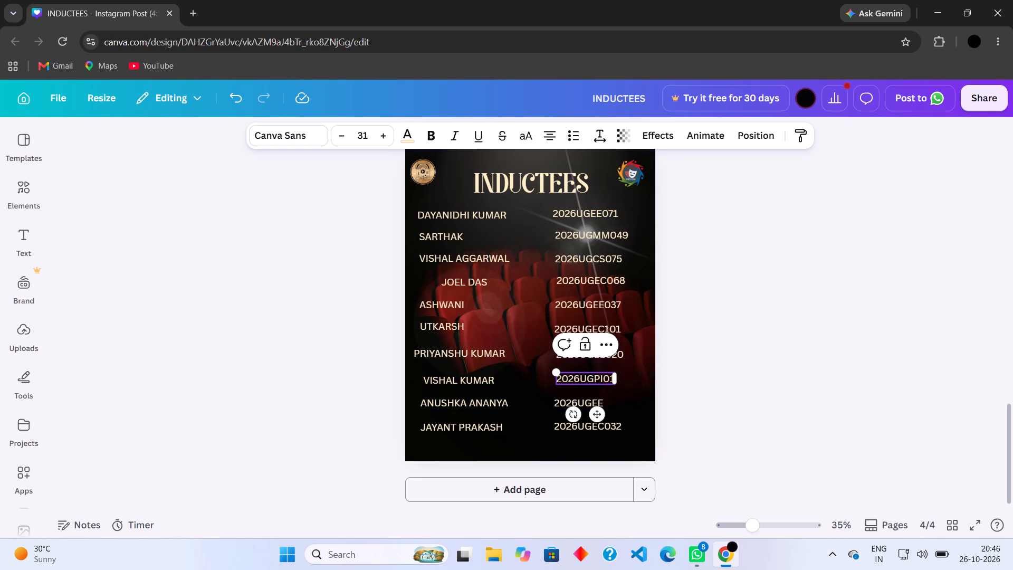
key("BackSpace")
key("BackSpace")
key("BackSpace")
key("BackSpace")
key("BackSpace")
key("BackSpace")
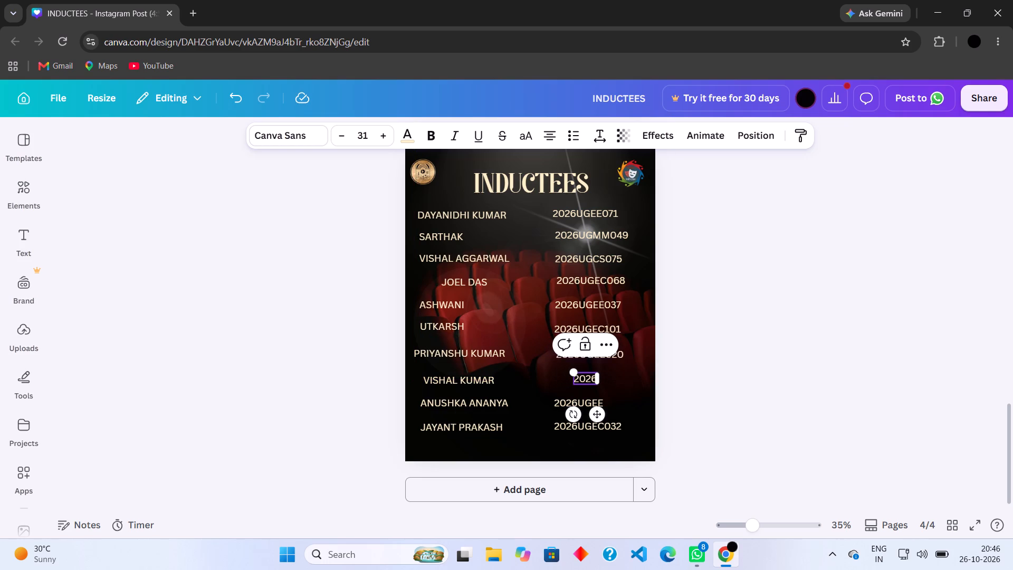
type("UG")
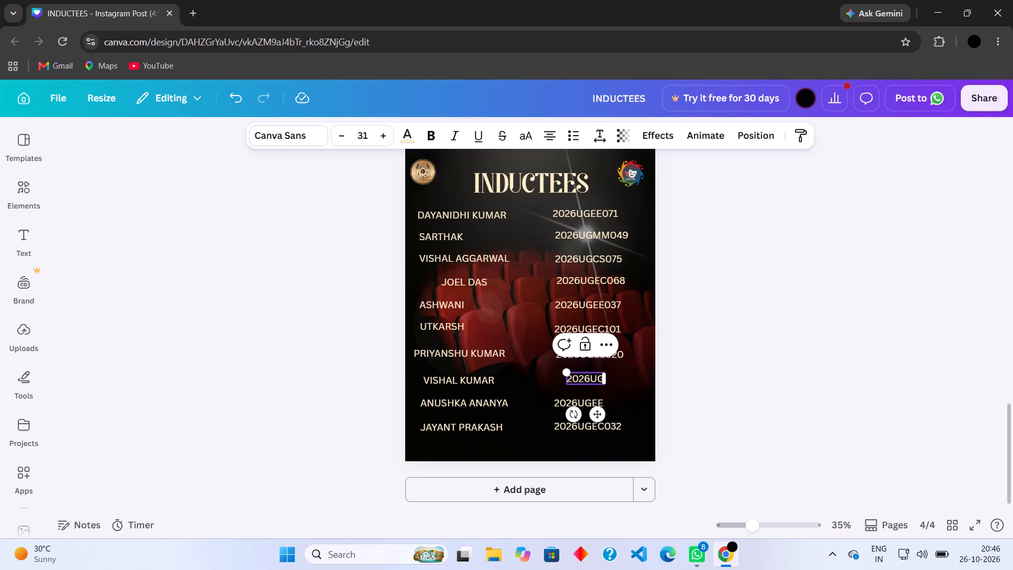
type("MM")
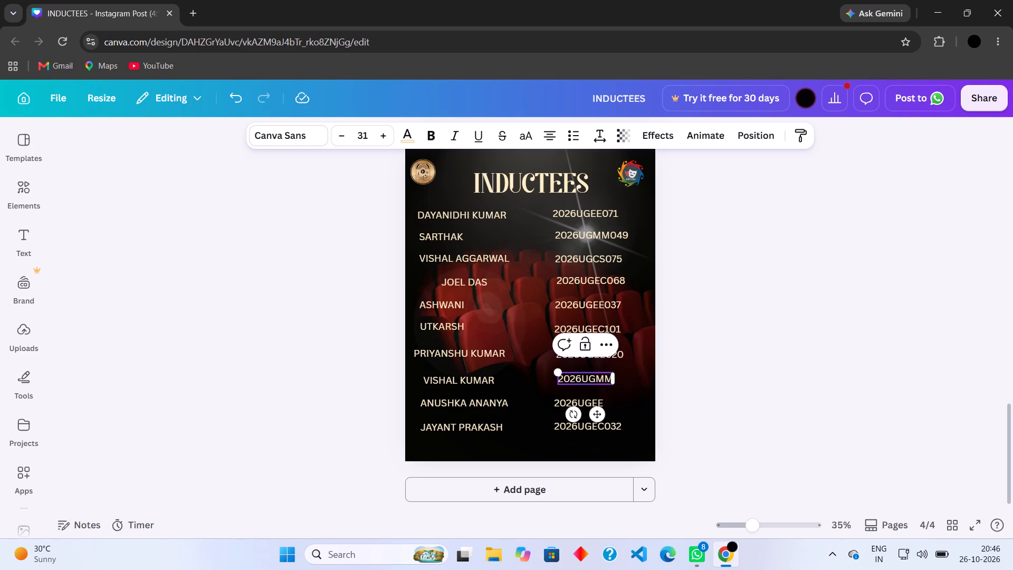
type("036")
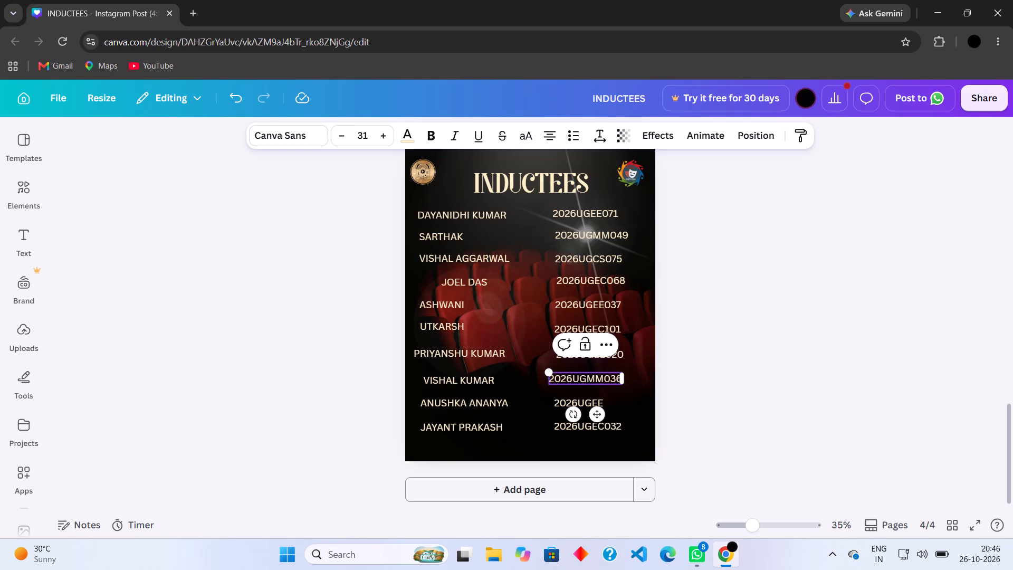
Replace the ninth row's name on page 4 with the next inductee's name in capitals.
double_click(491, 406)
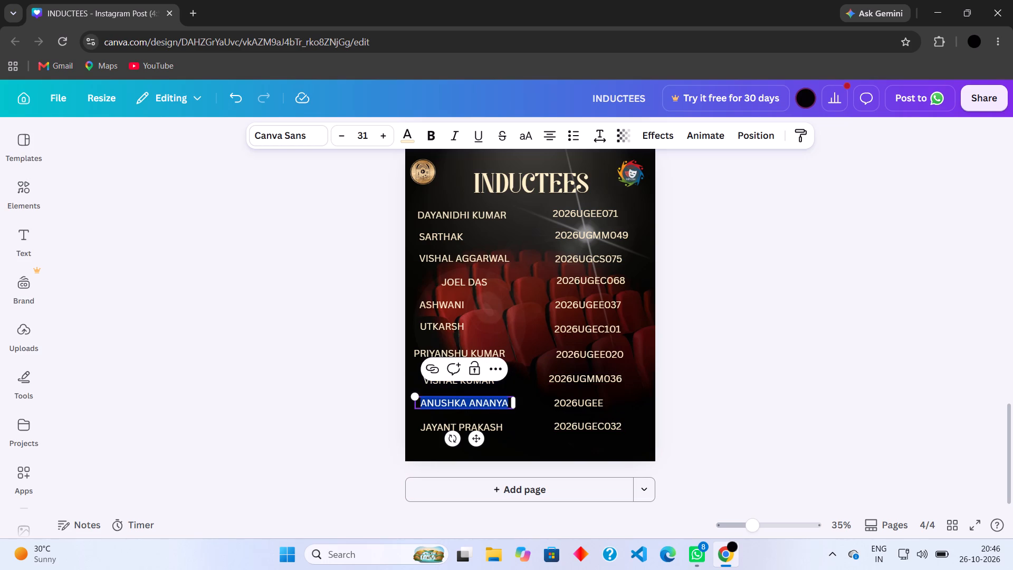
key("BackSpace")
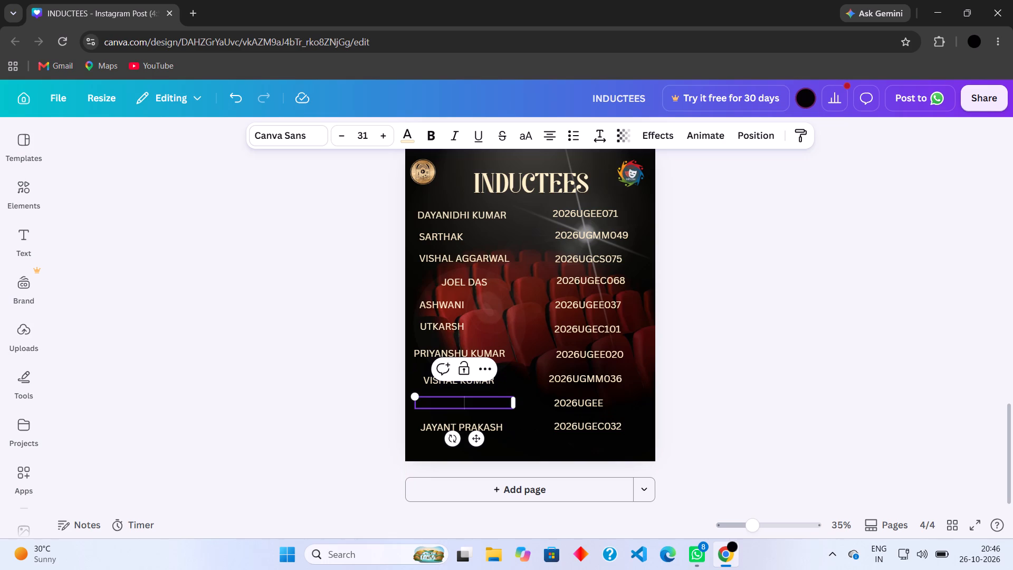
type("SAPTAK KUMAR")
Replace the ninth row's incomplete roll number with the new inductee's full one, using the CE branch code.
double_click(594, 403)
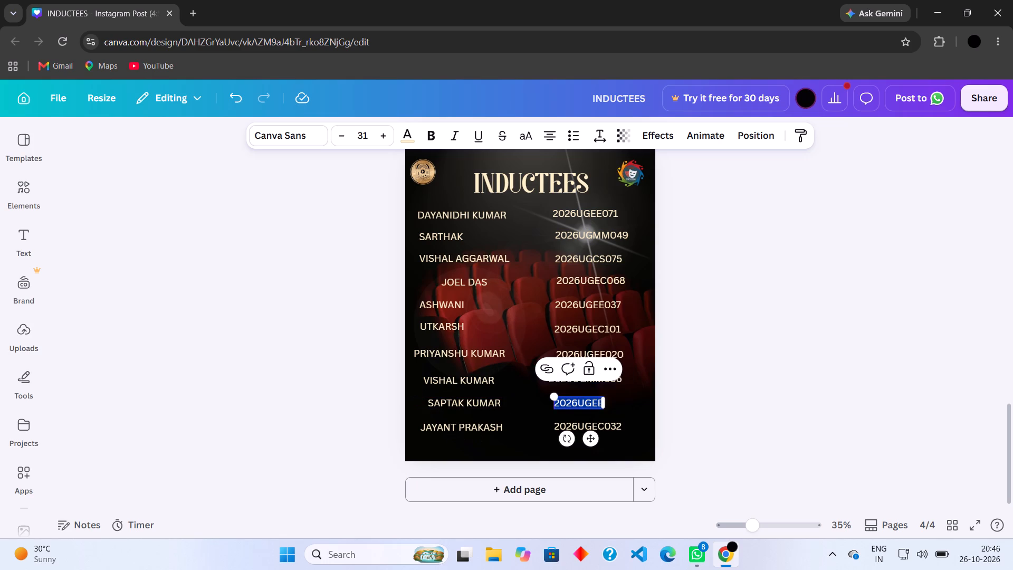
key("BackSpace")
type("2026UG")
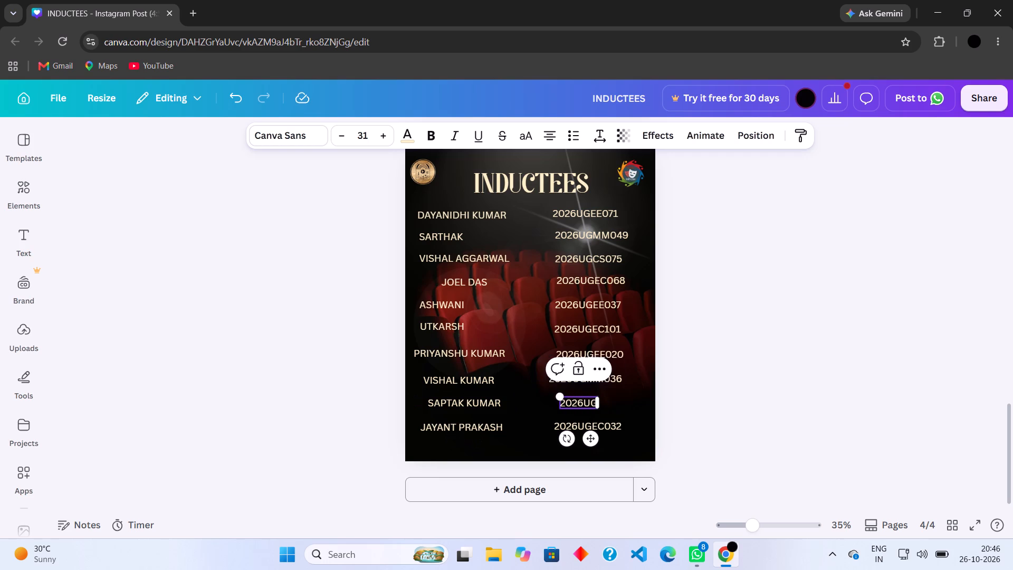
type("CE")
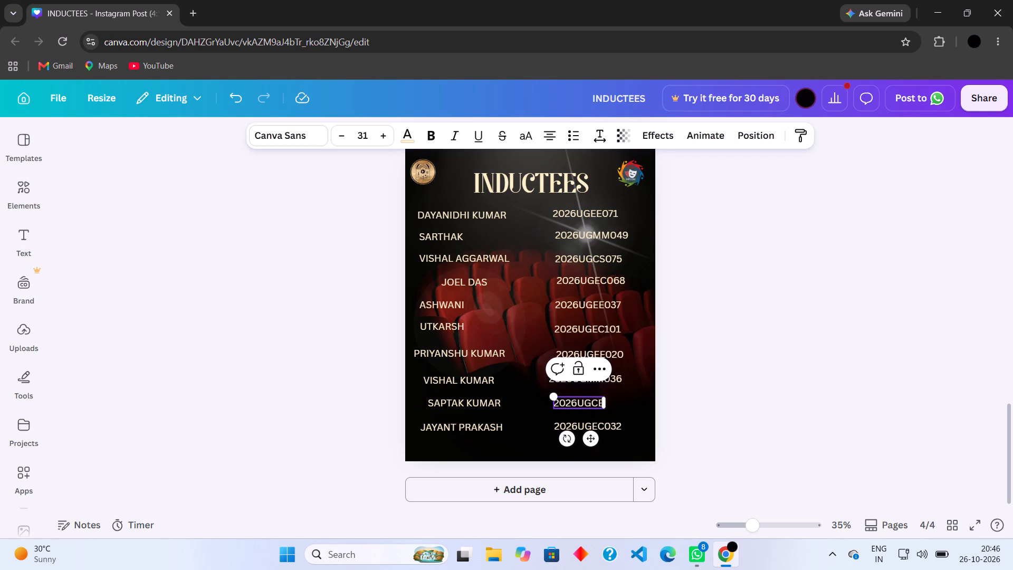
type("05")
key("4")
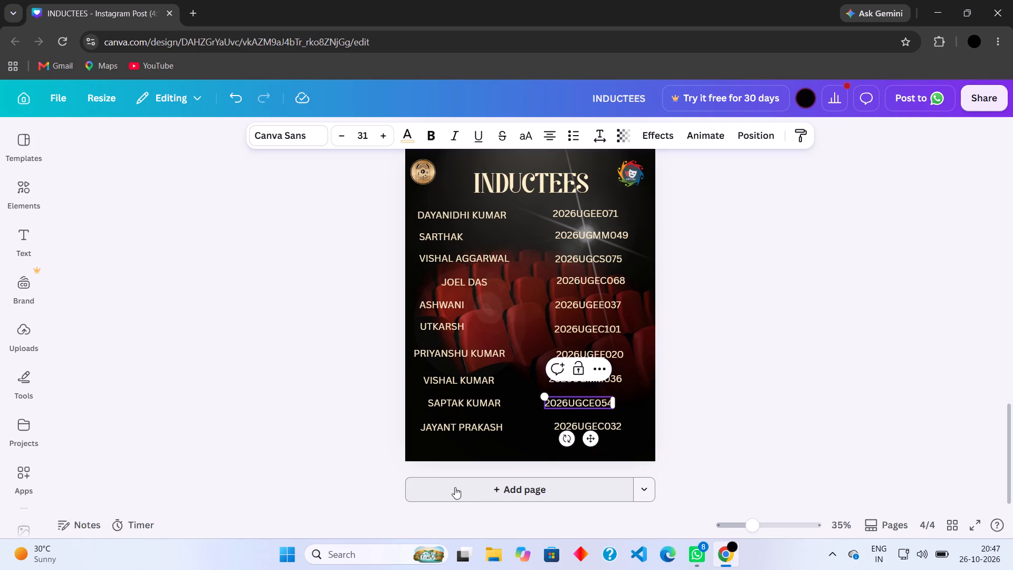
Replace the tenth row's name on page 4 with the next inductee's name in capitals.
double_click(466, 424)
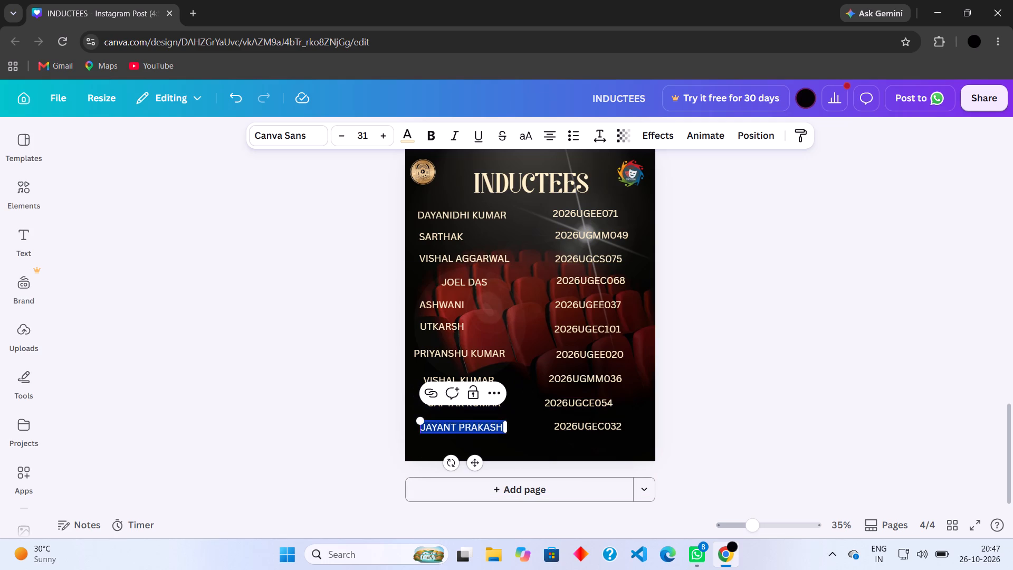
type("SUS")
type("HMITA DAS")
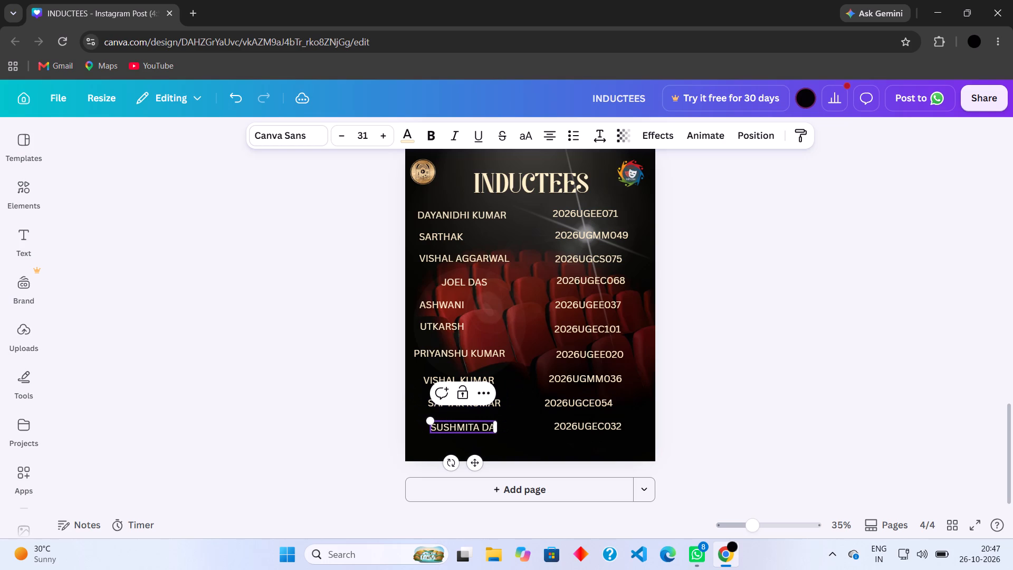
Update the tenth row's roll number with the MM branch code and the new inductee's final three digits.
double_click(596, 427)
key("Right")
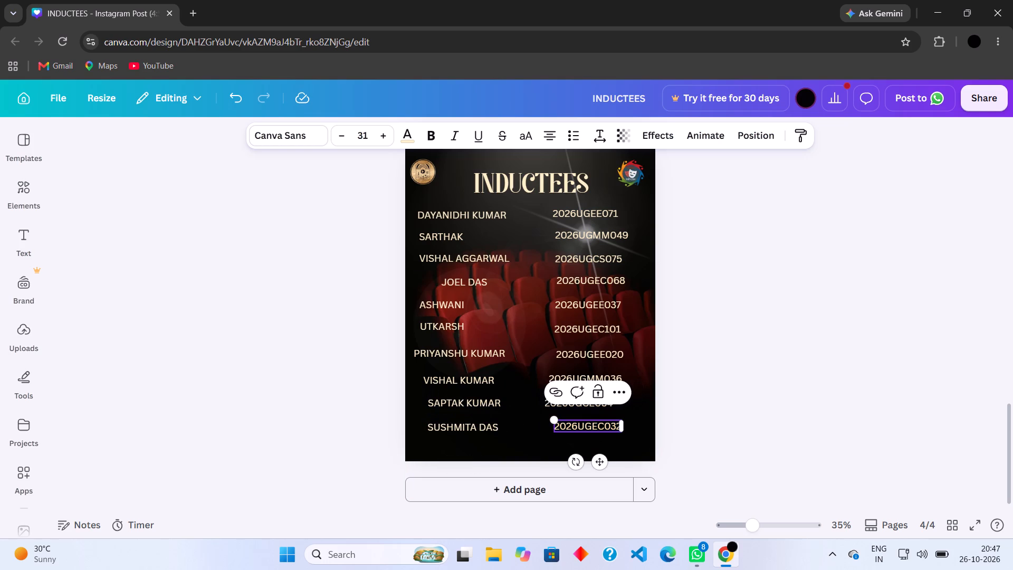
key("BackSpace")
key("BackSpace")
key("BackSpace")
key("BackSpace")
key("BackSpace")
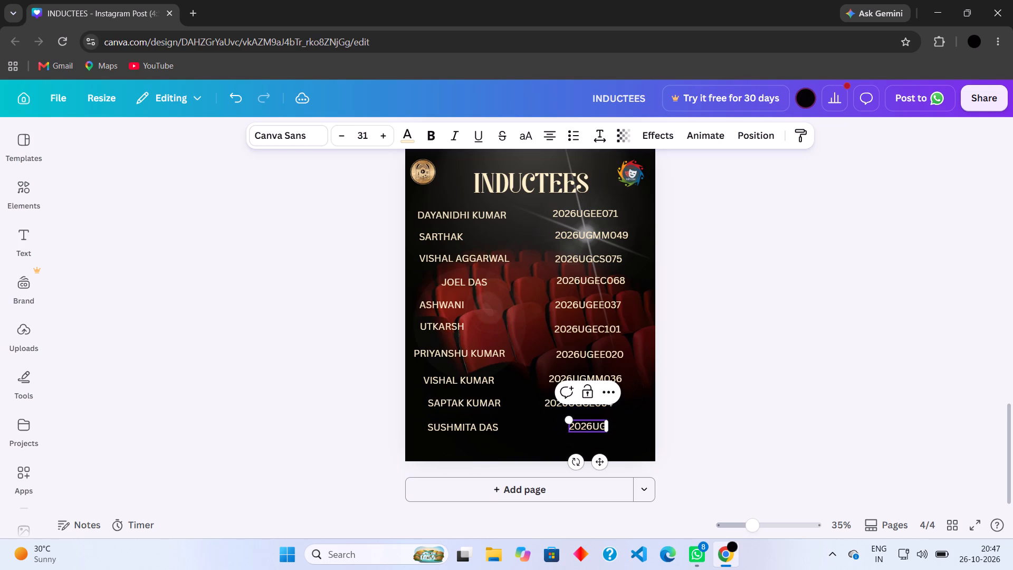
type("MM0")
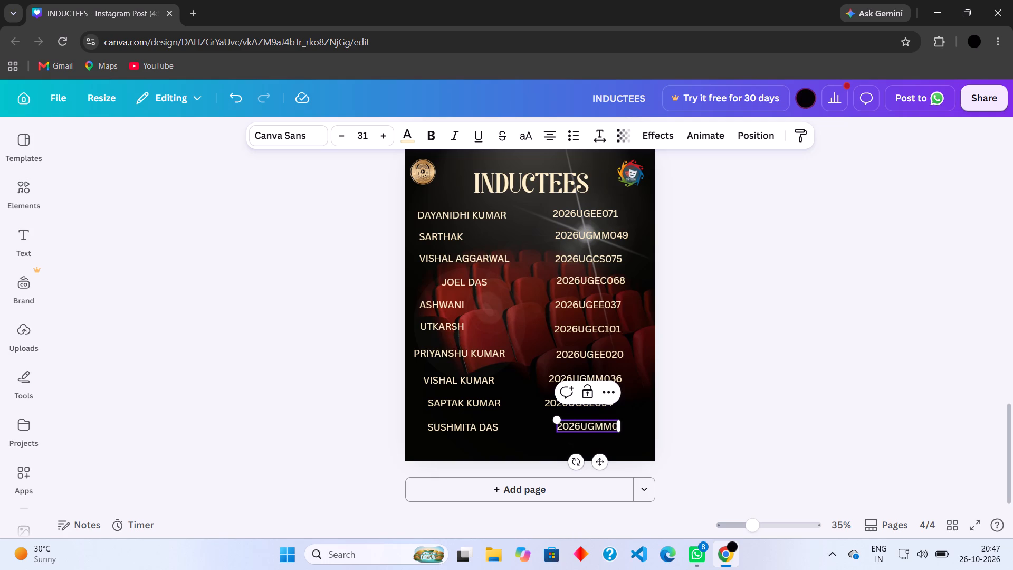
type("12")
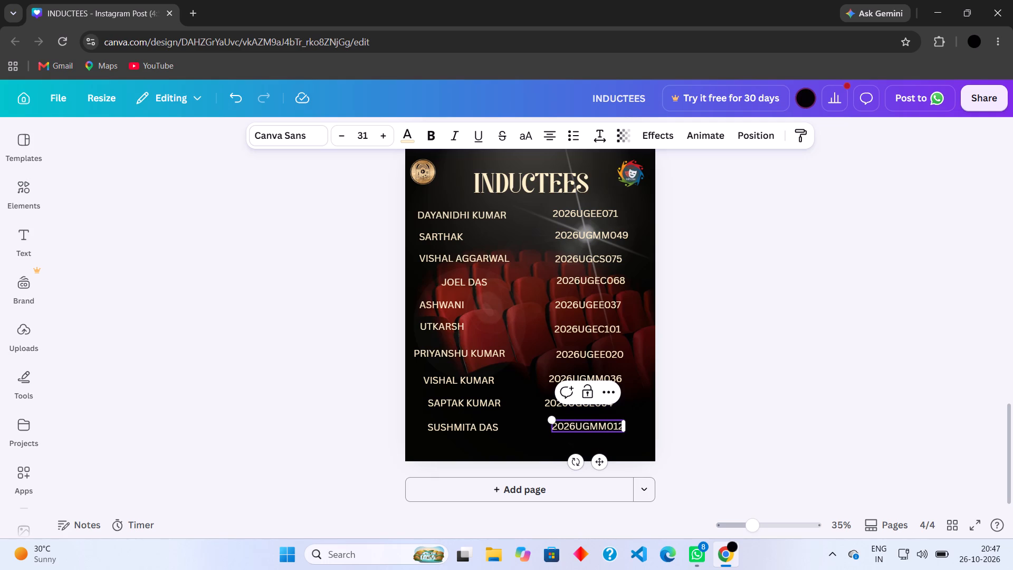
left_click(737, 441)
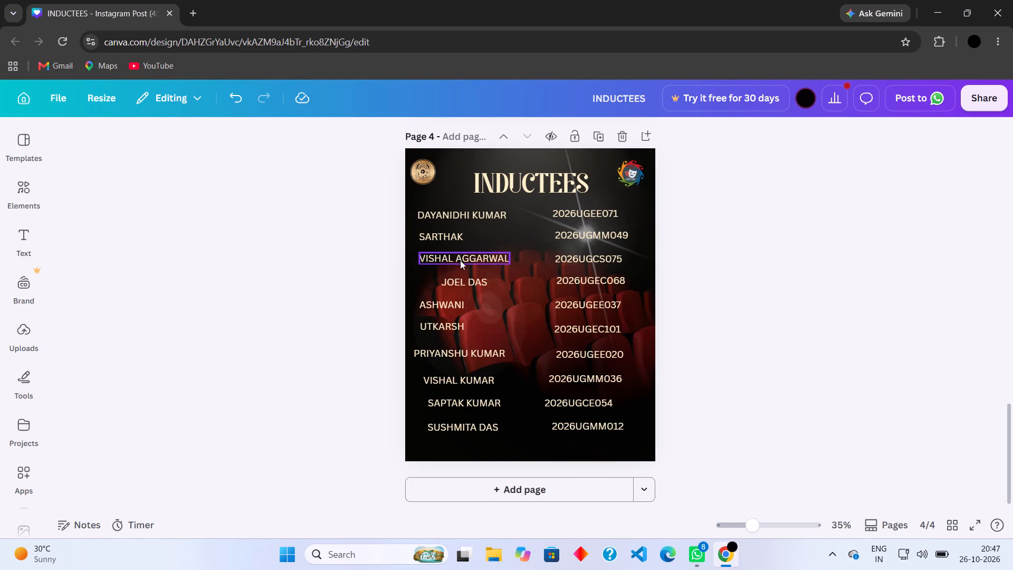
Align the names in rows four and seven to ten with the left edge of page 4's name column.
left_click_drag(465, 276, 445, 276)
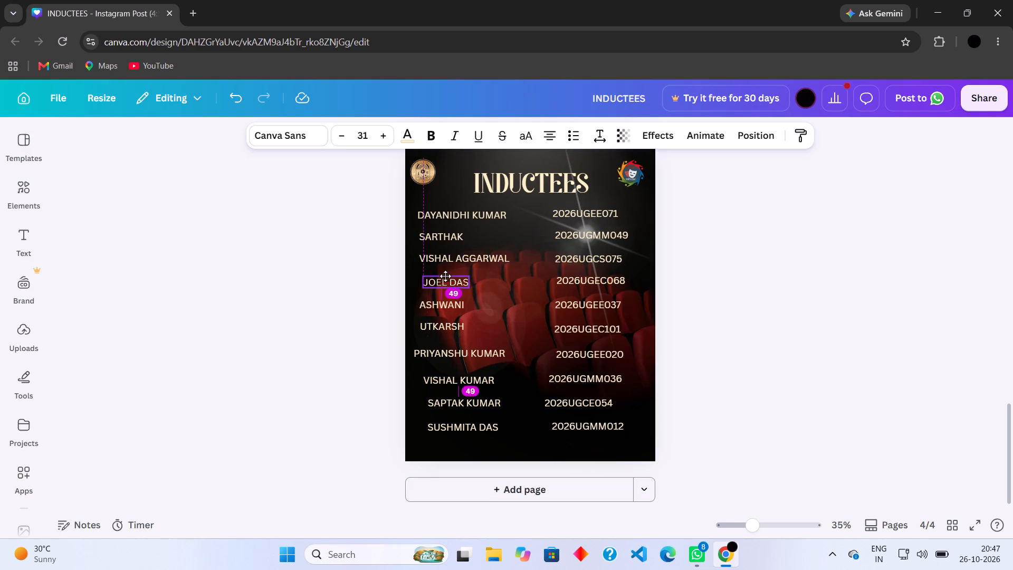
left_click_drag(445, 276, 443, 277)
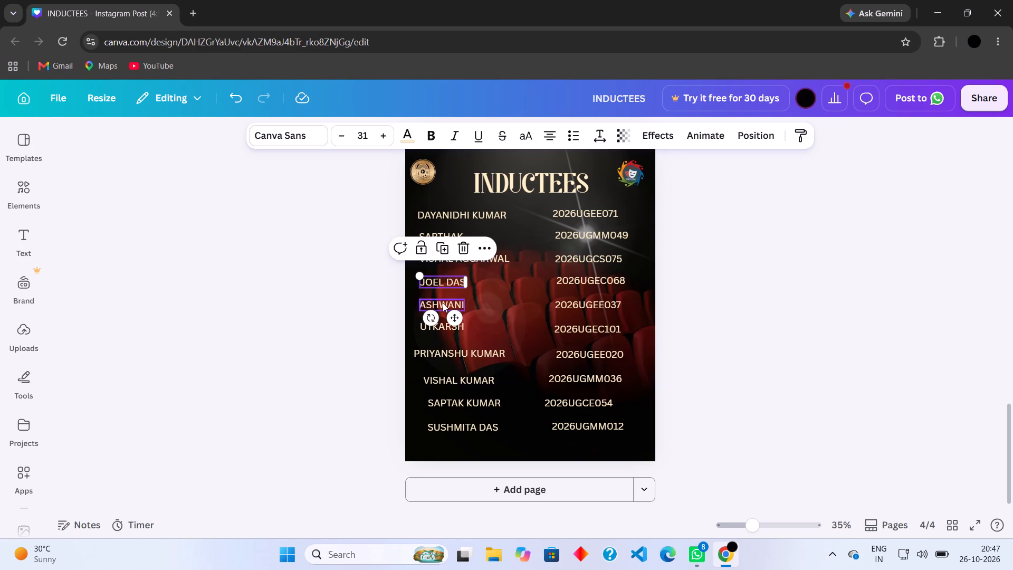
left_click_drag(444, 347, 452, 348)
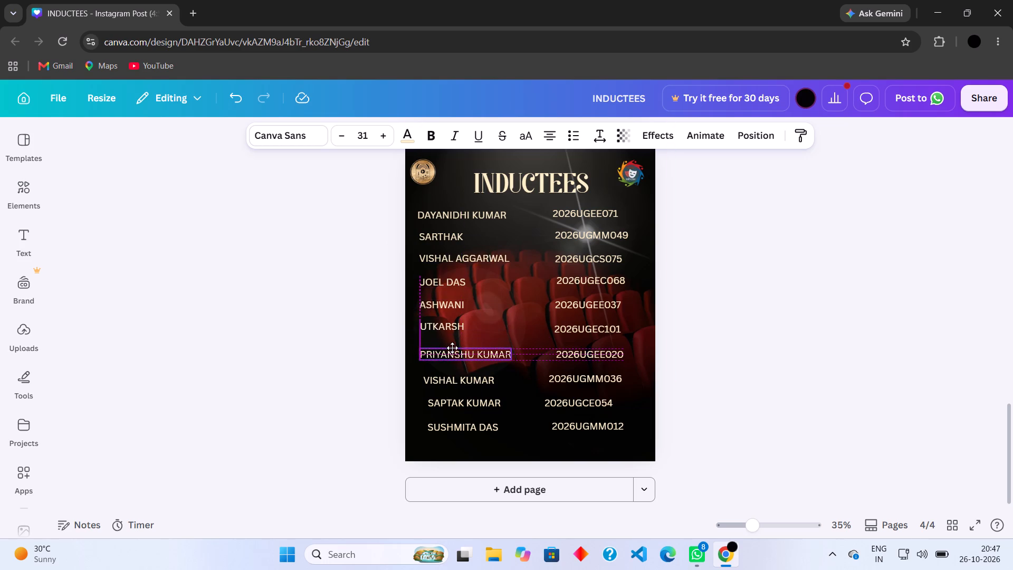
left_click_drag(452, 348, 451, 348)
left_click(459, 376)
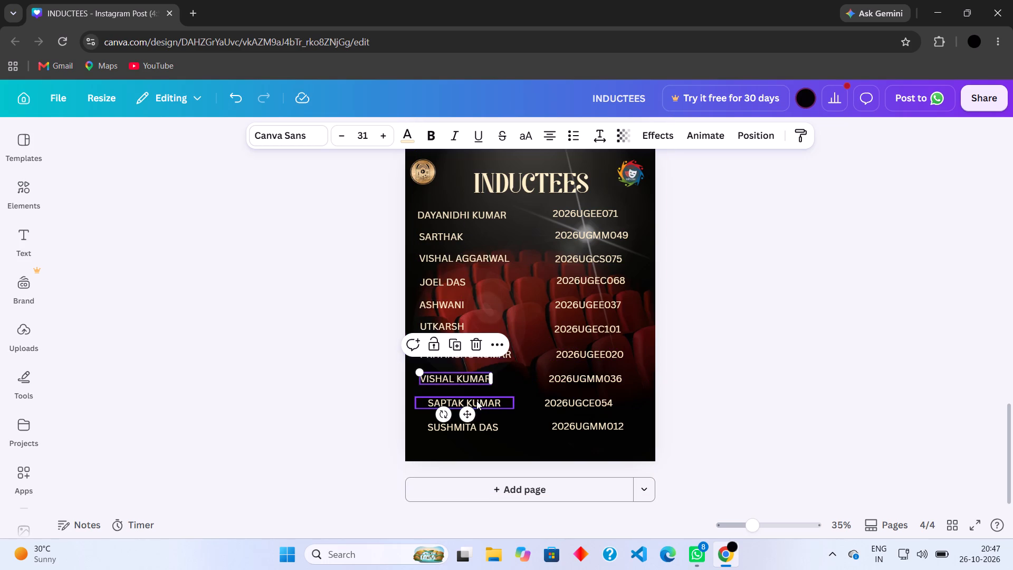
left_click_drag(476, 401, 467, 401)
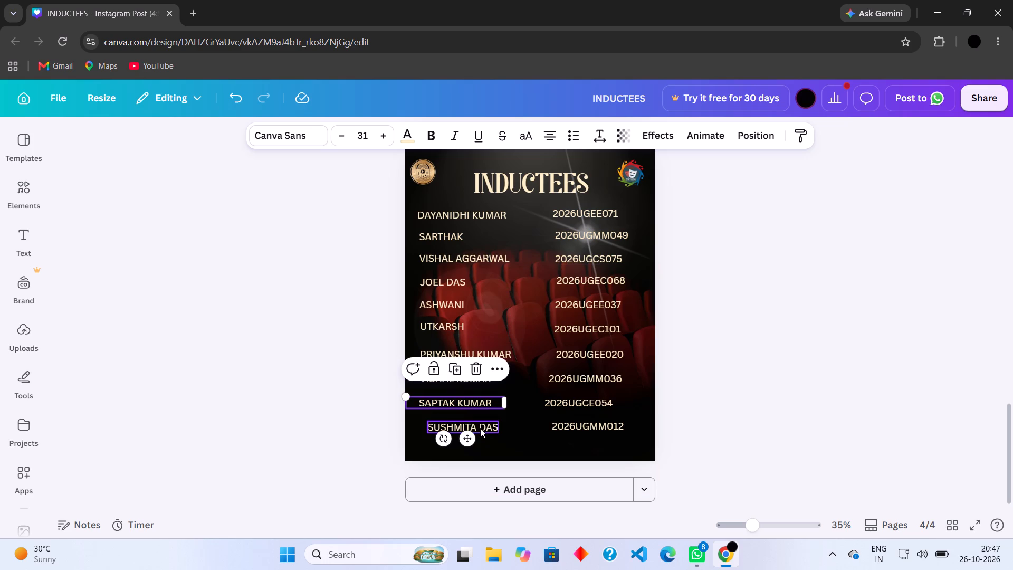
left_click_drag(480, 428, 473, 428)
Shift the roll numbers in rows eight to ten rightward to line up with page 4's roll number column.
left_click_drag(600, 382, 607, 381)
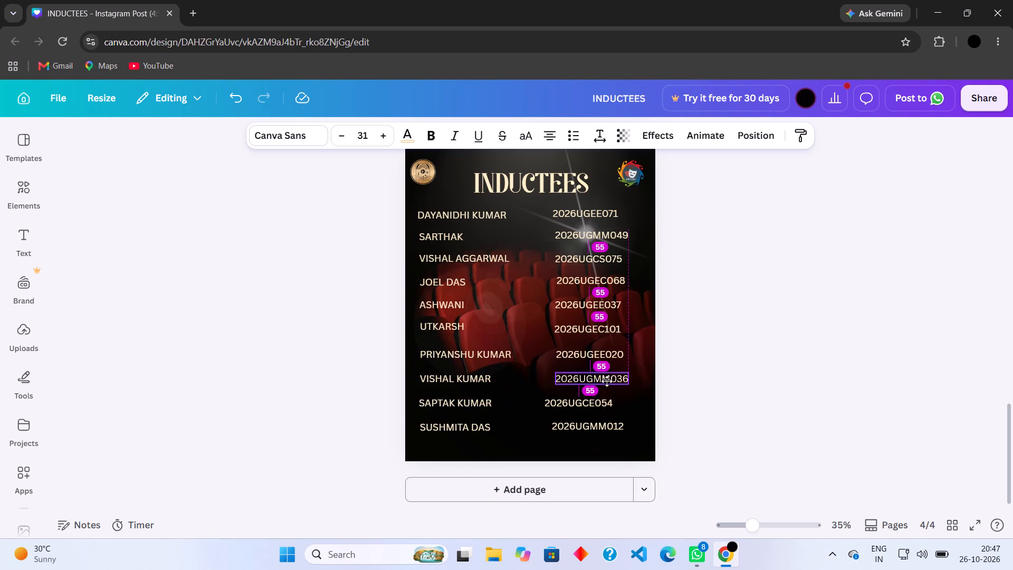
left_click_drag(607, 381, 609, 379)
left_click_drag(590, 401, 603, 400)
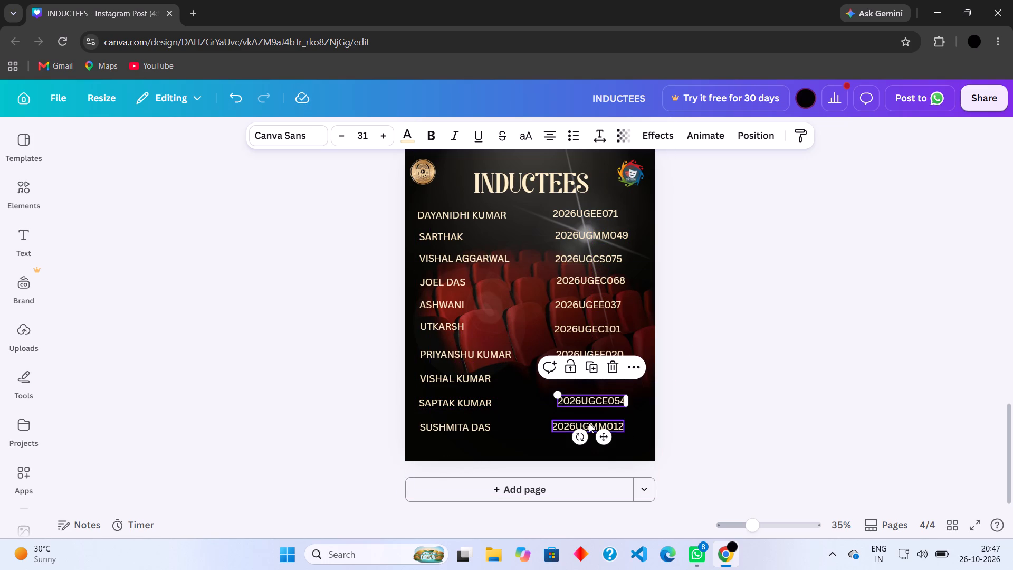
left_click_drag(587, 425, 594, 424)
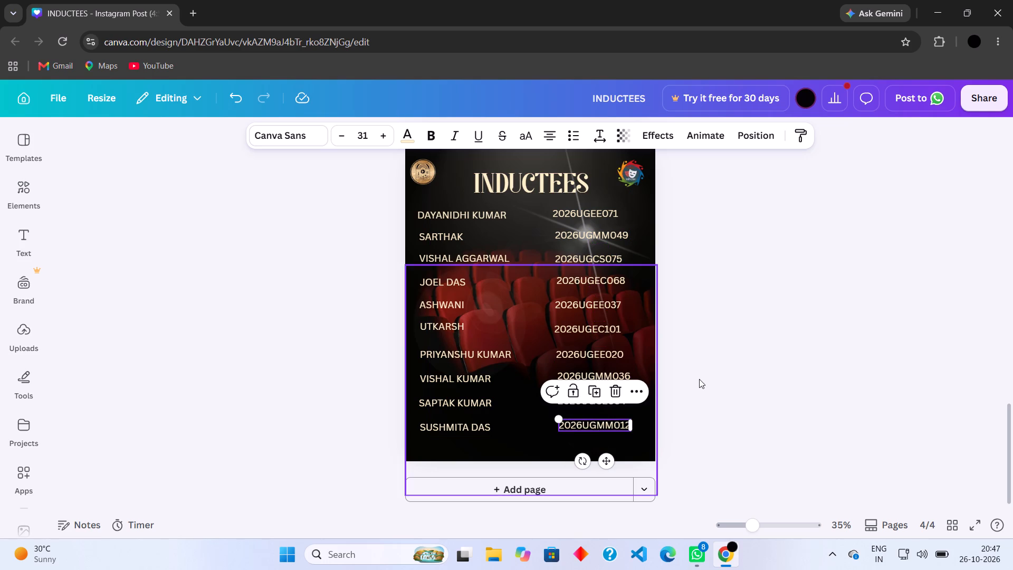
left_click(699, 379)
Duplicate page 4 to start another inductee list page.
scroll(699, 379, "up", 4)
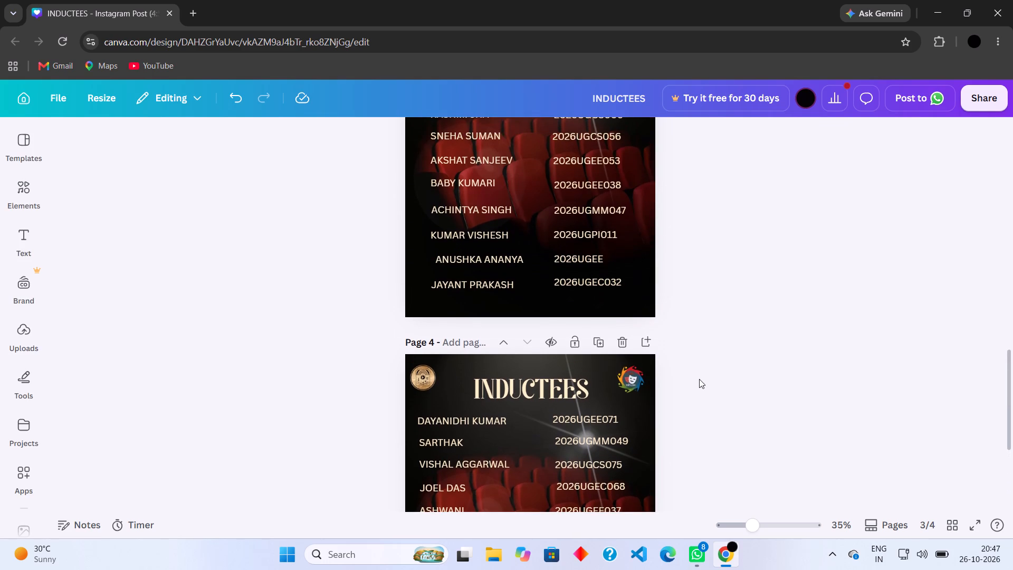
scroll(699, 379, "up", 6)
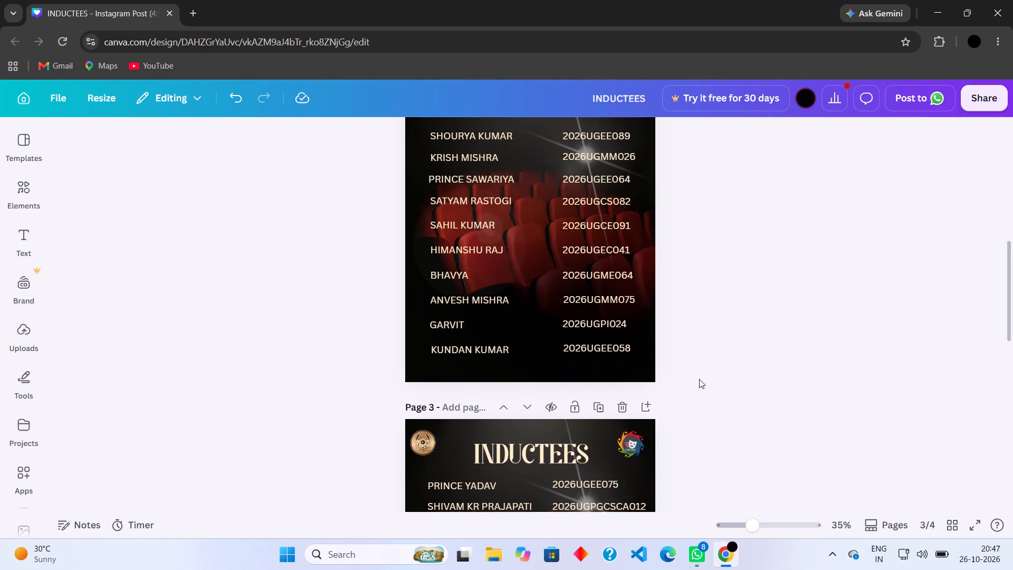
scroll(699, 379, "up", 3)
scroll(699, 379, "down", 8)
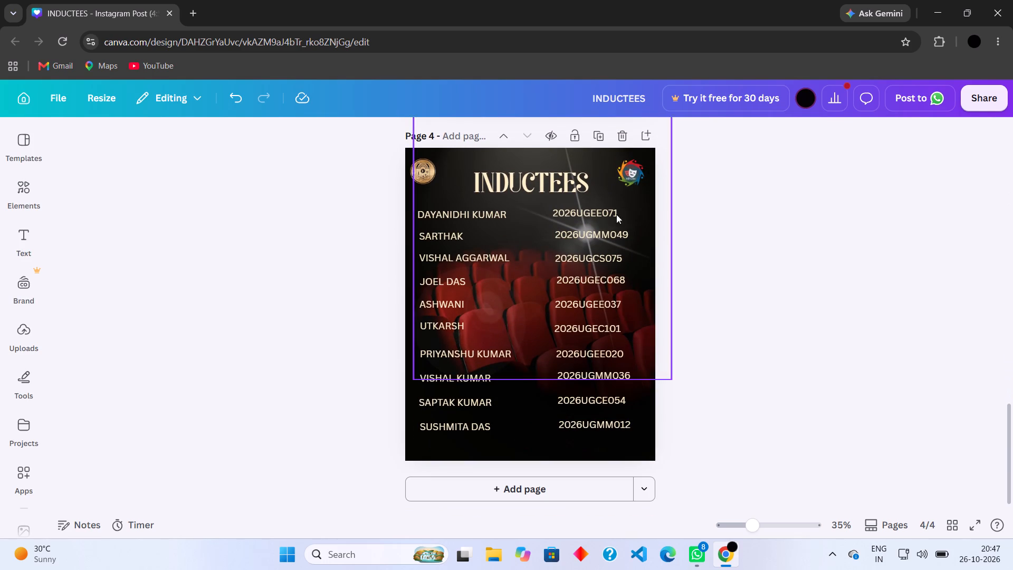
left_click(597, 138)
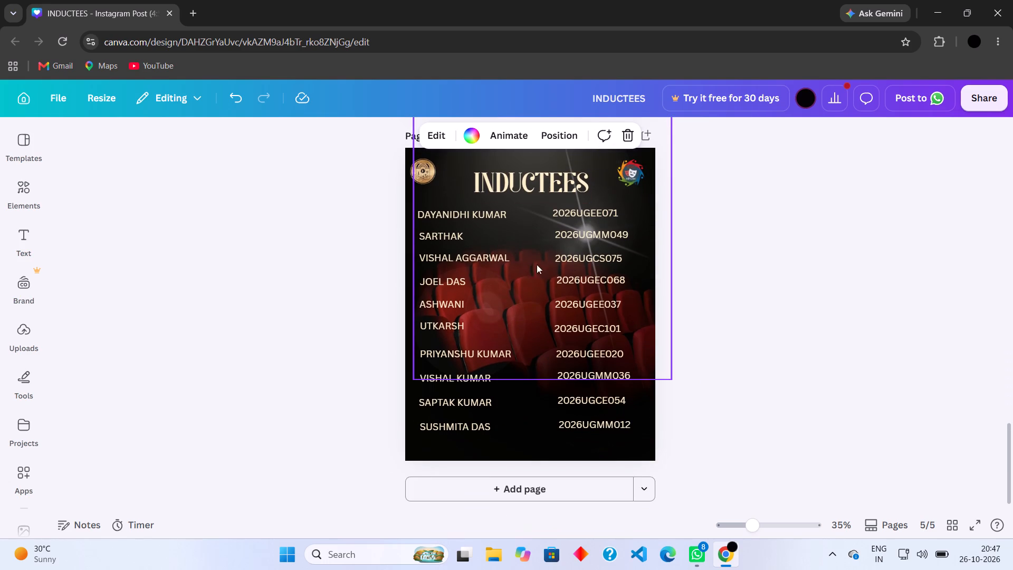
Delete the first row's name and roll number from the duplicated page 5.
scroll(508, 243, "up", 5)
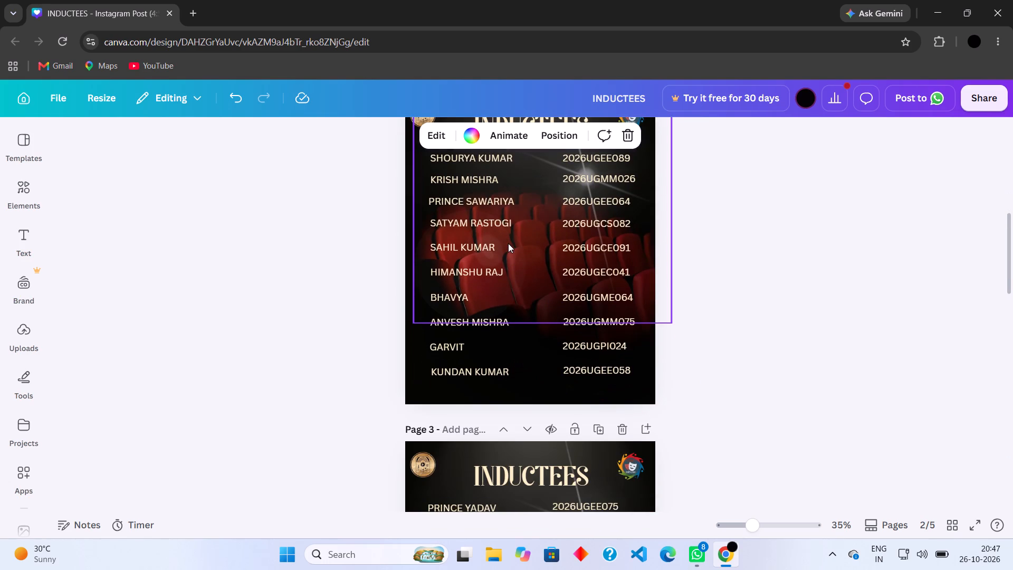
scroll(508, 243, "up", 1)
scroll(508, 243, "down", 11)
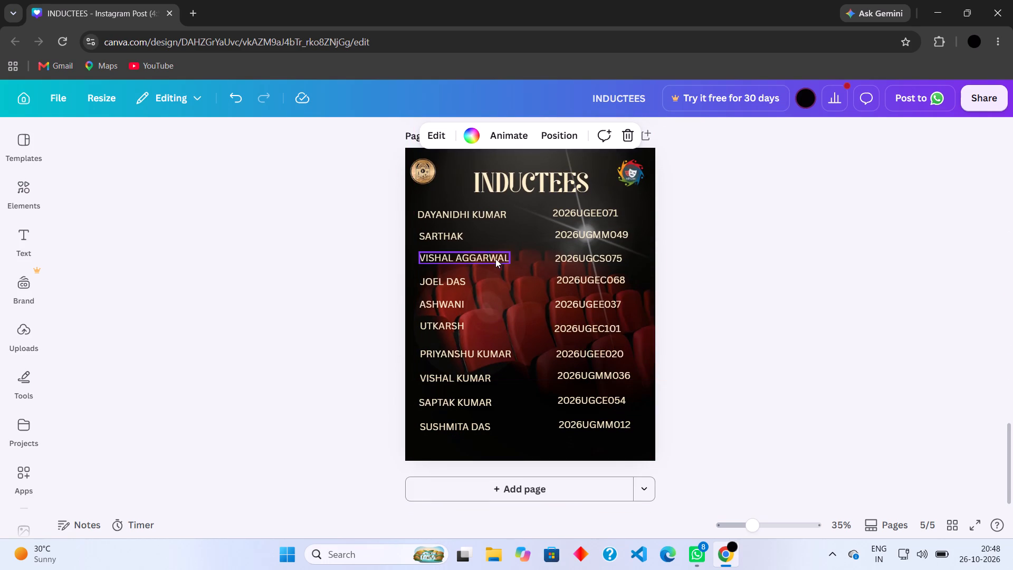
scroll(491, 263, "up", 2)
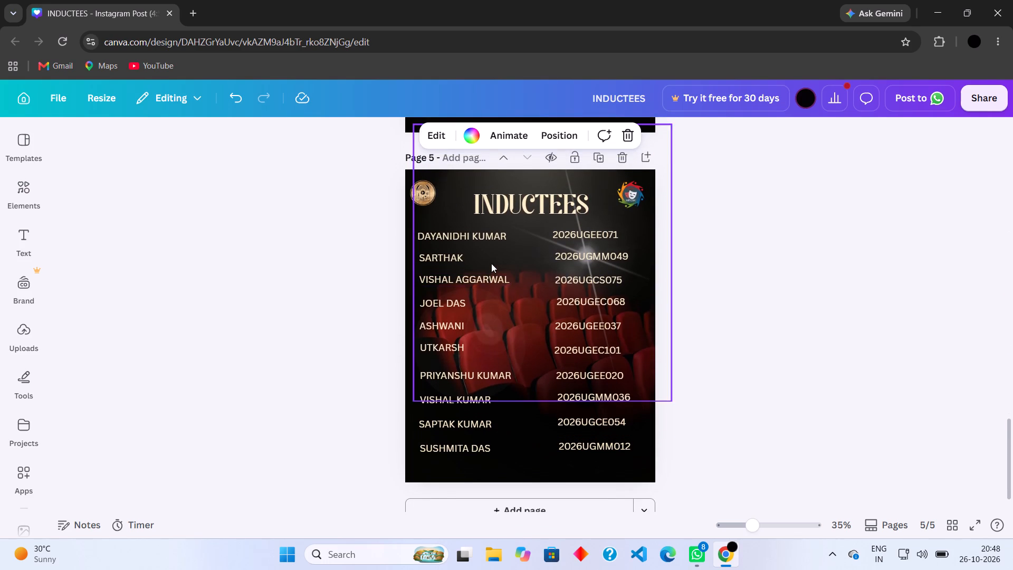
left_click(474, 238)
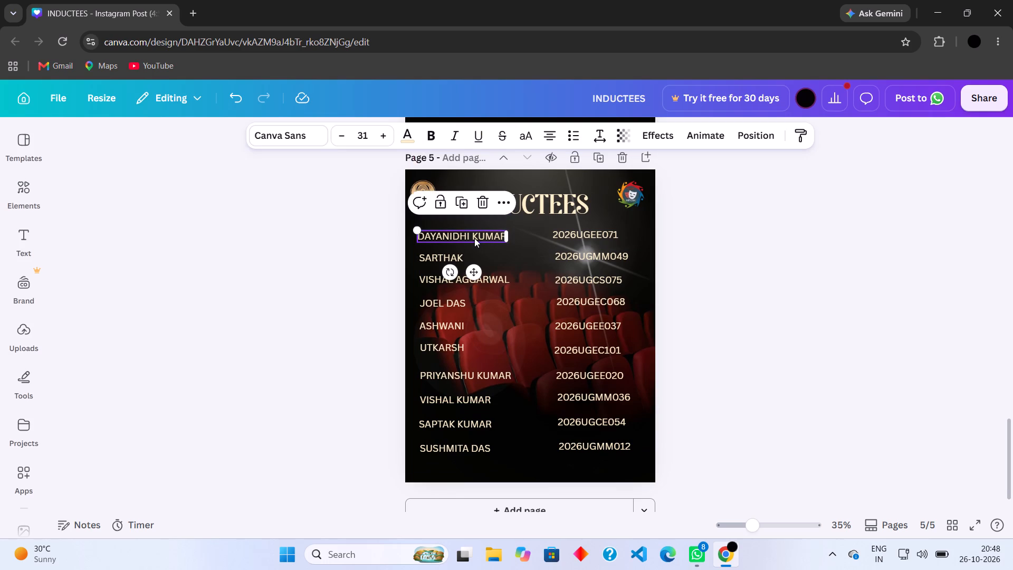
key("BackSpace")
left_click(572, 229)
key("BackSpace")
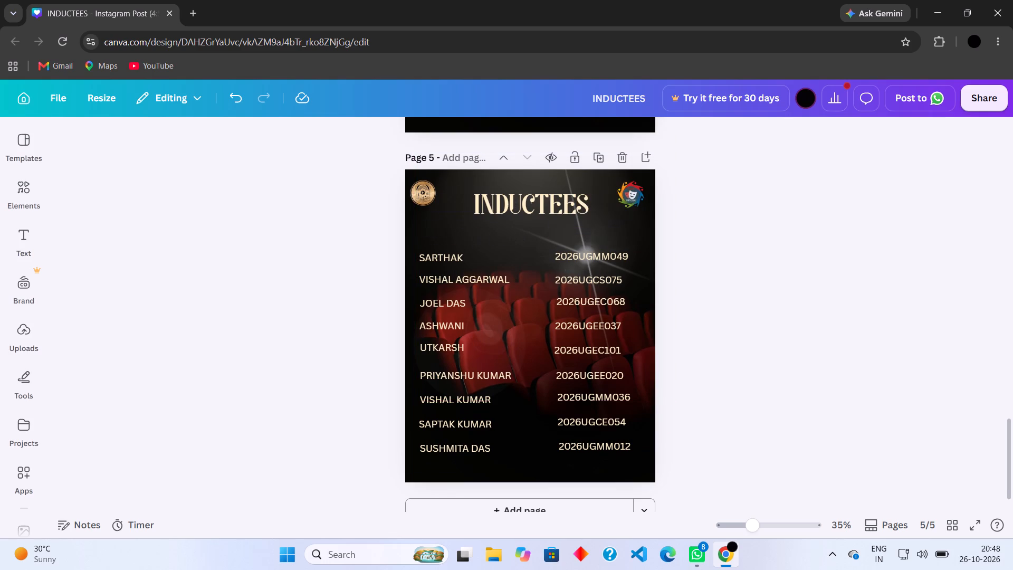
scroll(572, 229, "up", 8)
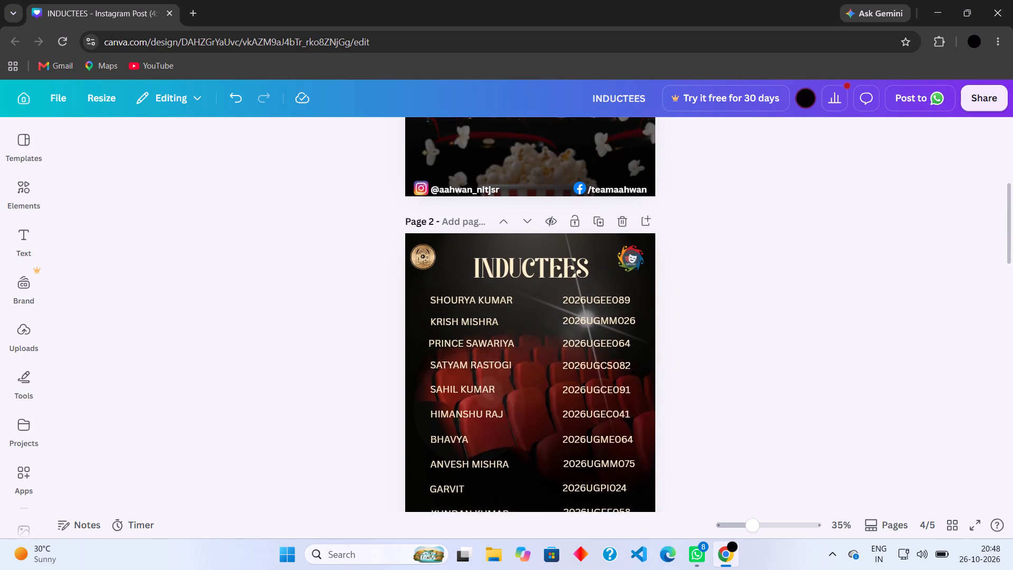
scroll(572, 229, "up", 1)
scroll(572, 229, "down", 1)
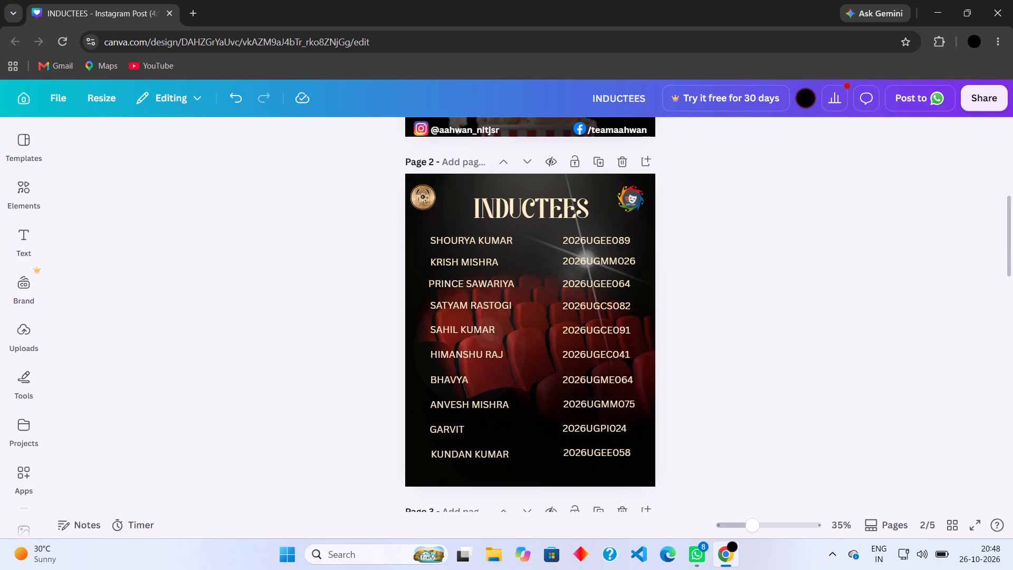
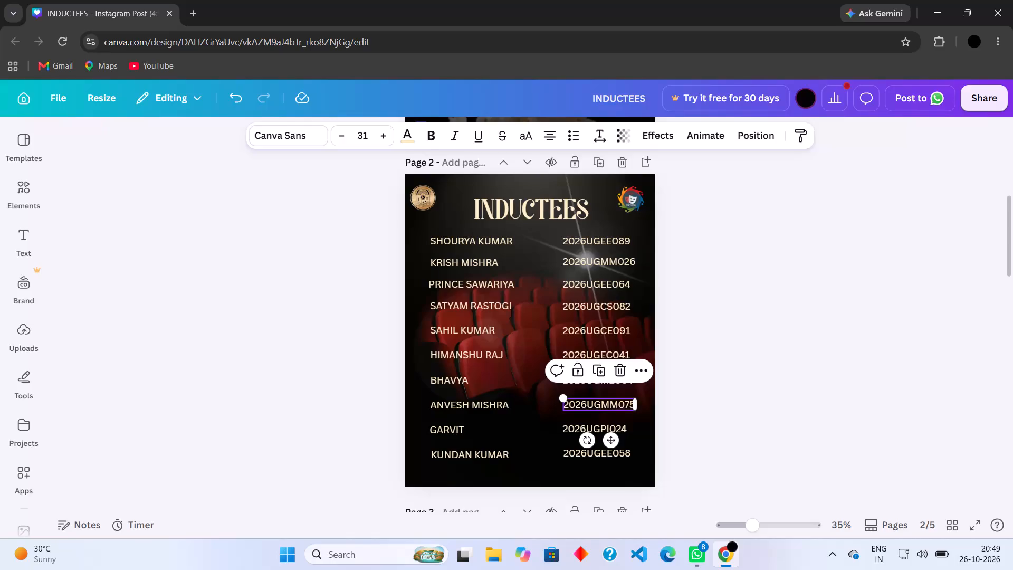
Delete the name in page 2's eighth row, beside the roll number already removed.
left_click(493, 403)
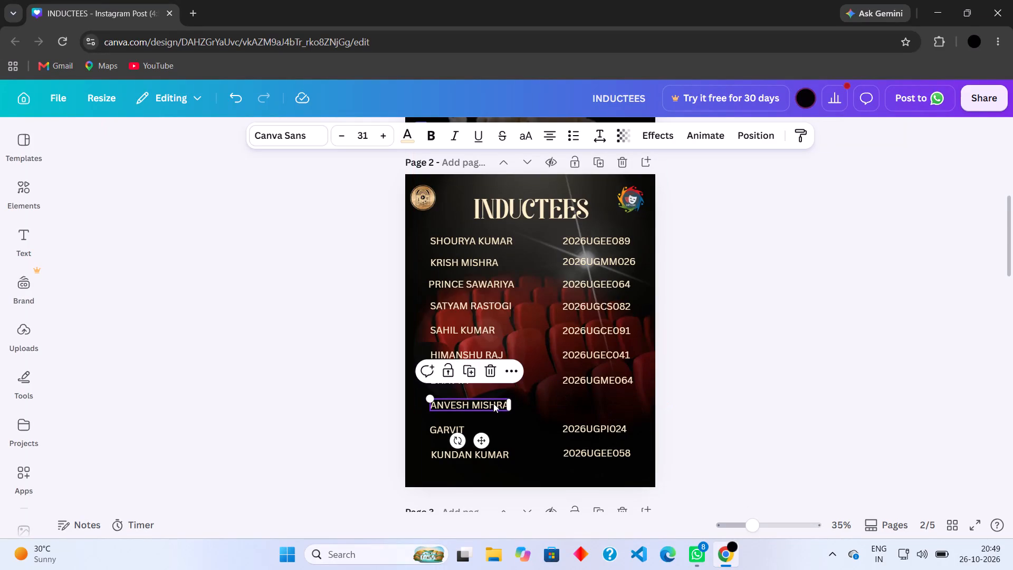
key("BackSpace")
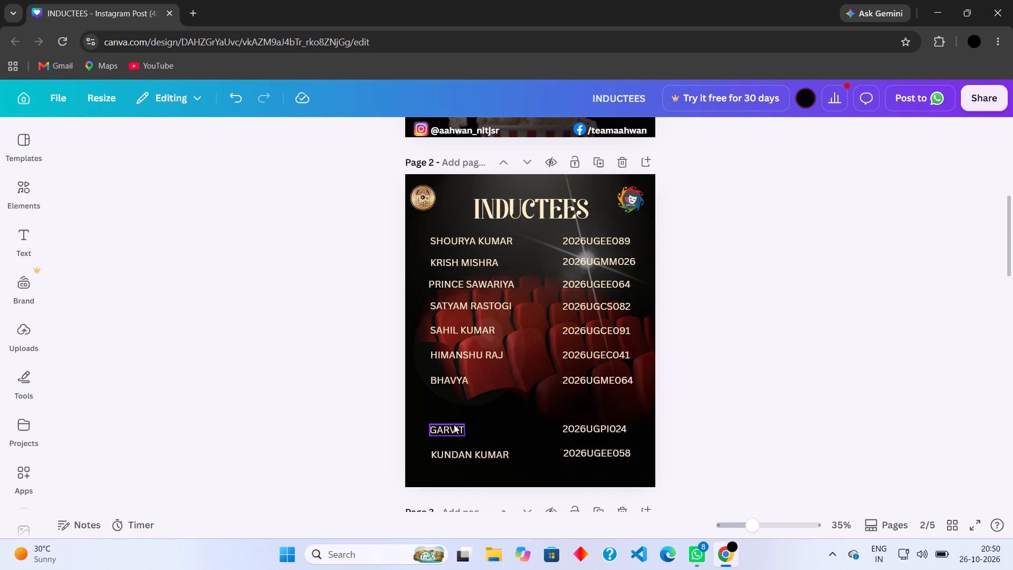
Move page 2's ninth-row name and roll number up into the empty eighth row, aligned with their columns.
left_click_drag(453, 430, 455, 404)
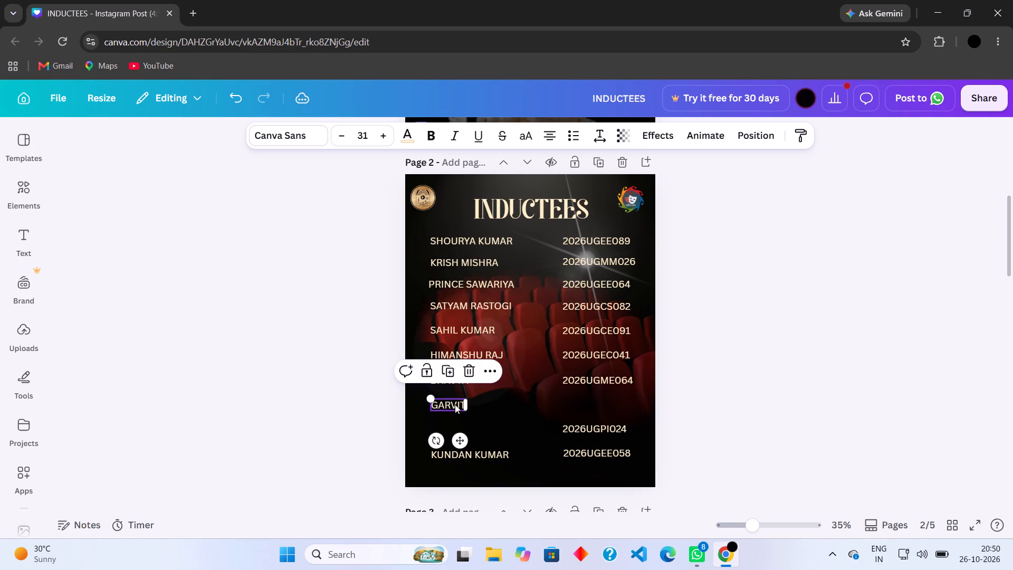
left_click_drag(599, 426, 600, 403)
Cut the first row's roll number from page 3's inductee list.
scroll(541, 457, "down", 3)
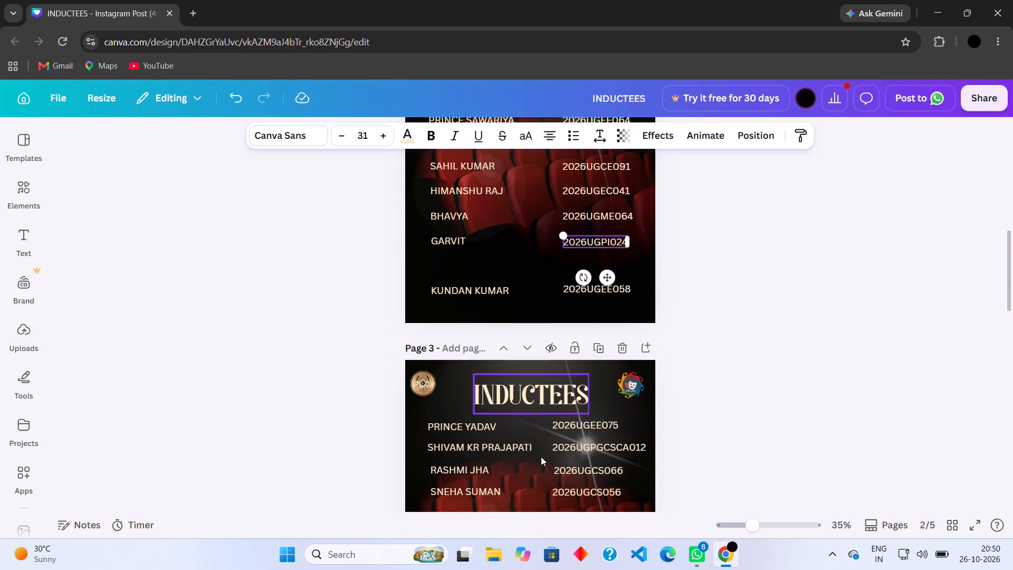
scroll(541, 457, "down", 1)
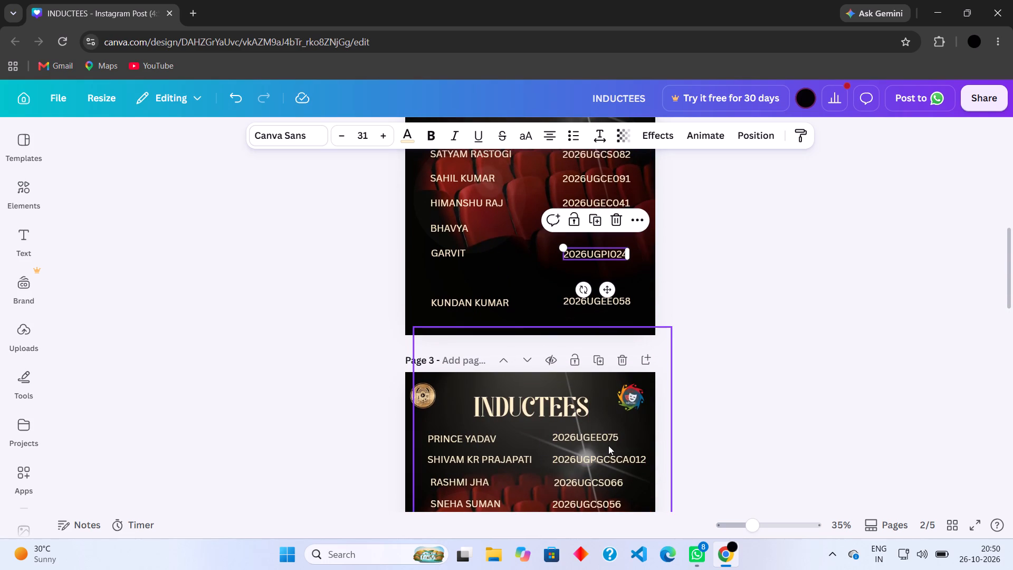
scroll(608, 445, "down", 2)
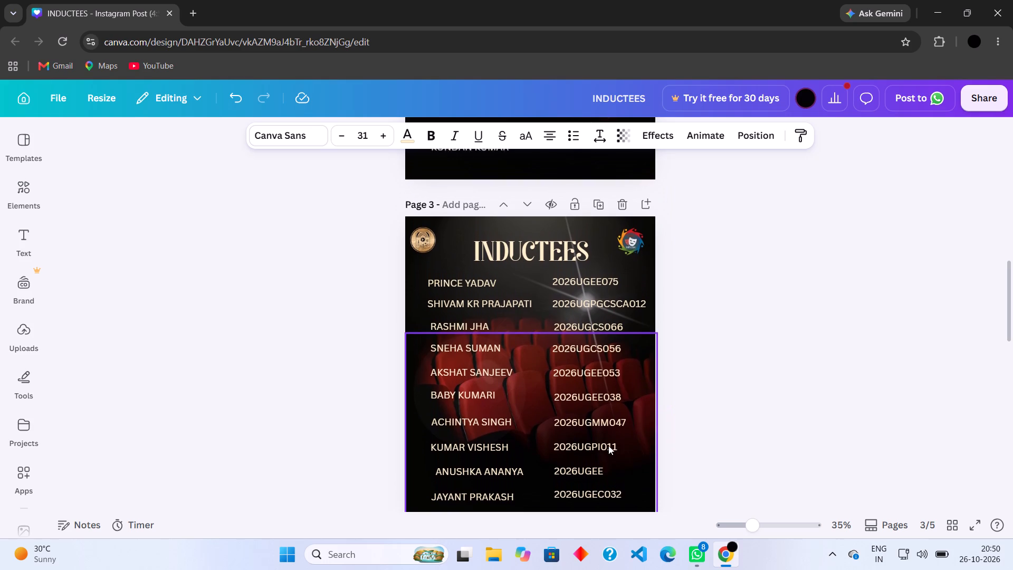
scroll(608, 445, "down", 1)
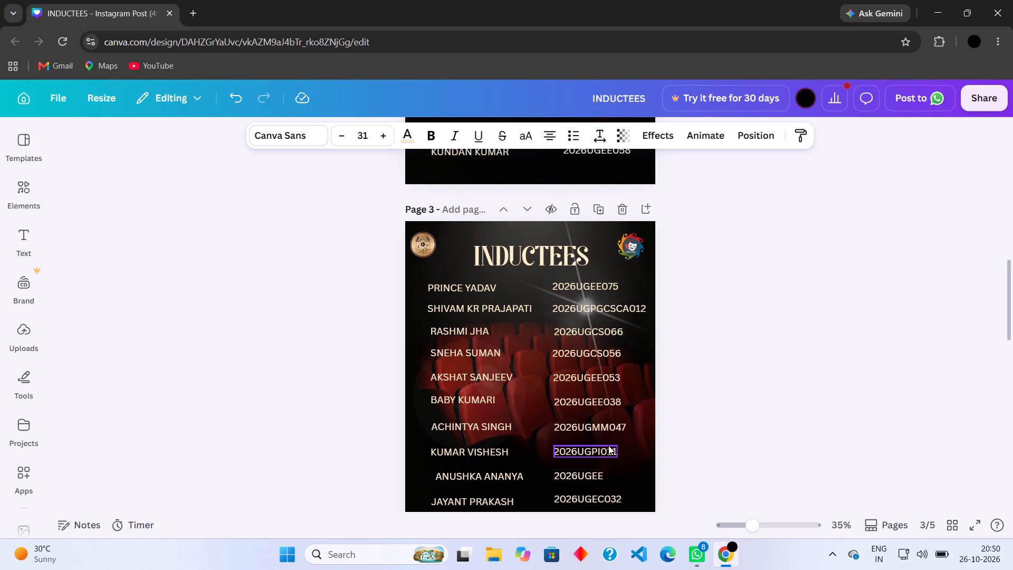
scroll(608, 445, "up", 2)
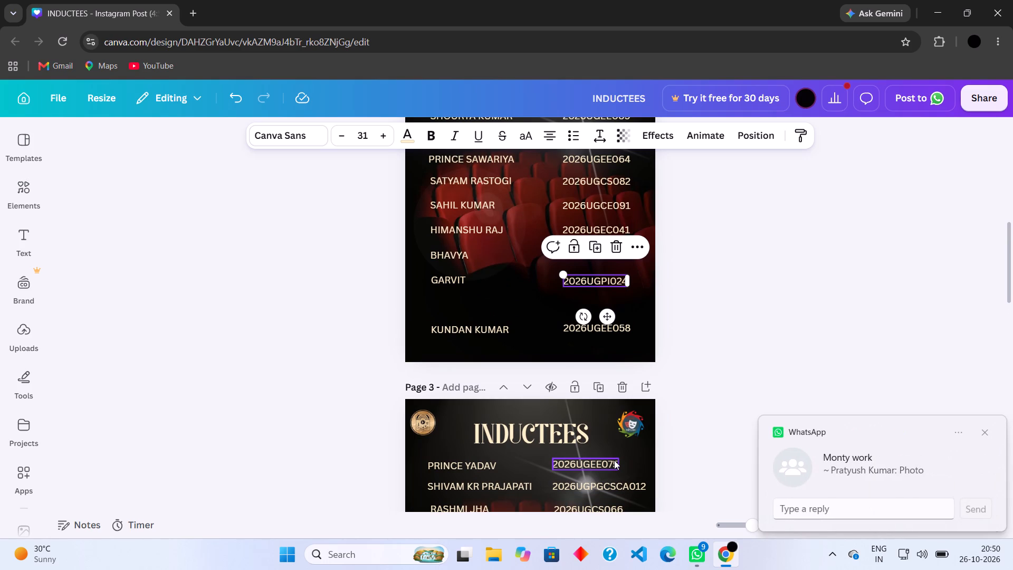
left_click(586, 466)
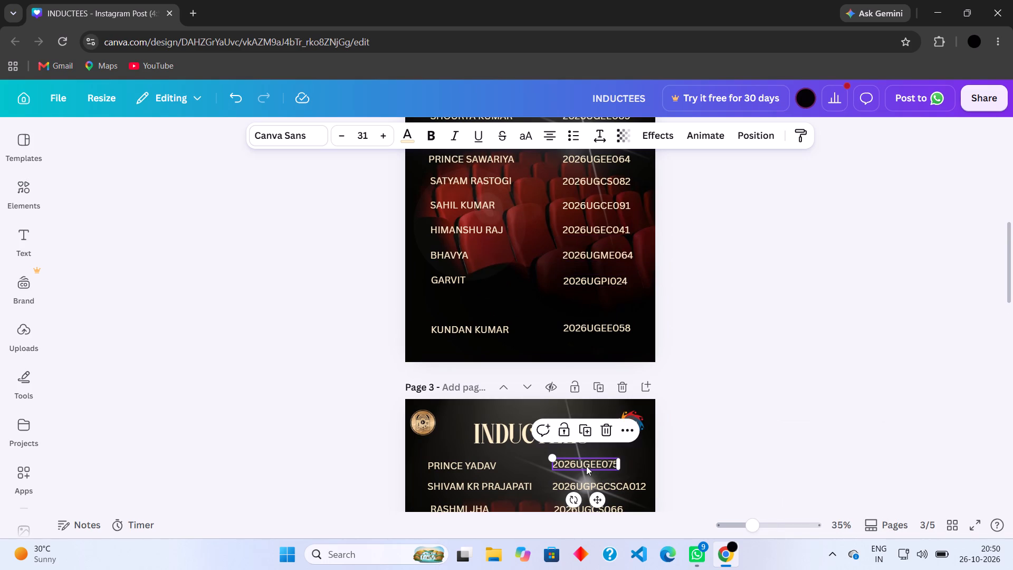
key("ctrl+c")
key("ctrl+x")
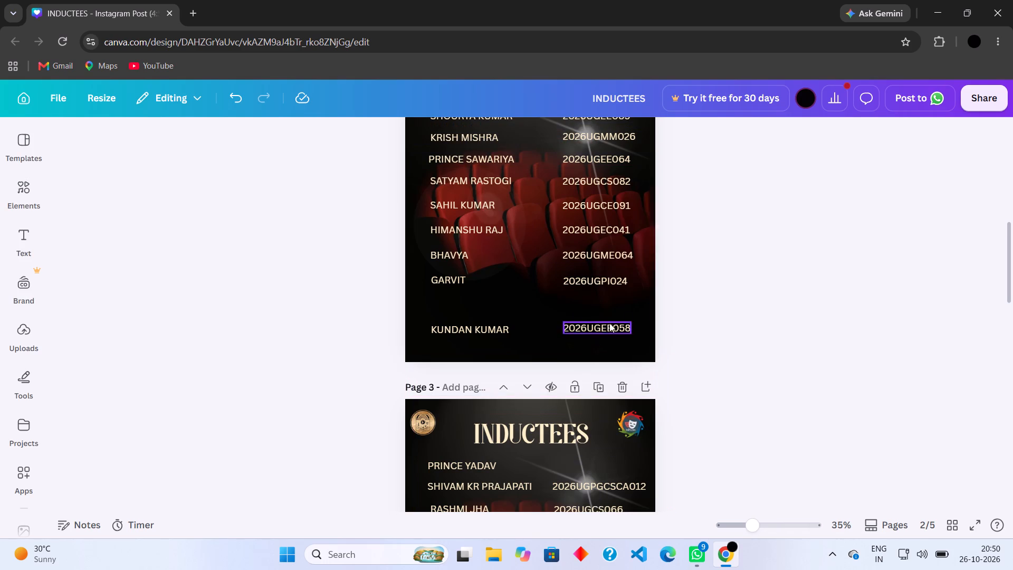
Paste the roll number cut from page 3's first row onto page 2 and place it in the empty ninth row.
left_click(678, 280)
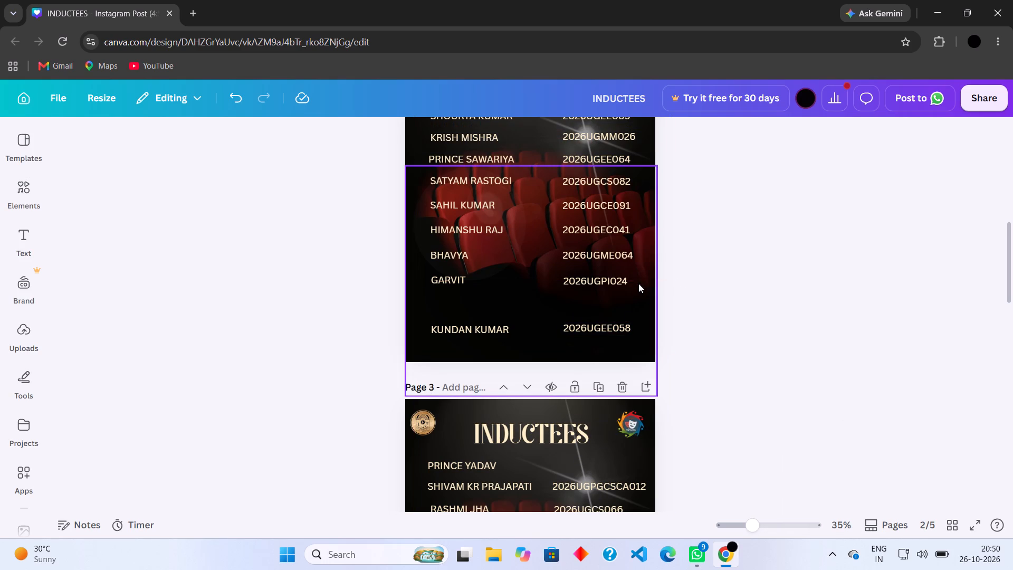
left_click(622, 295)
key("ctrl+v")
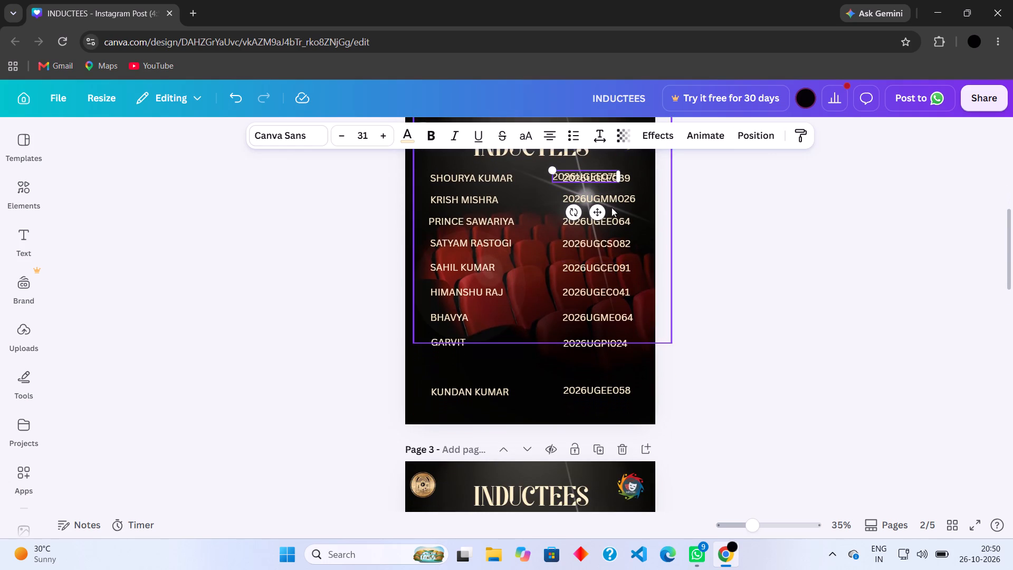
left_click(598, 213)
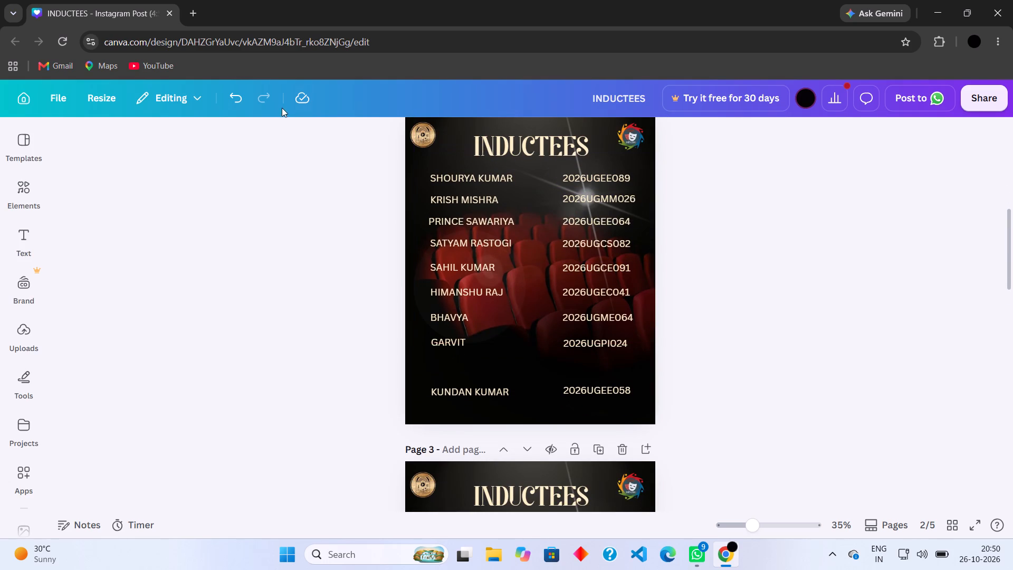
left_click(244, 99)
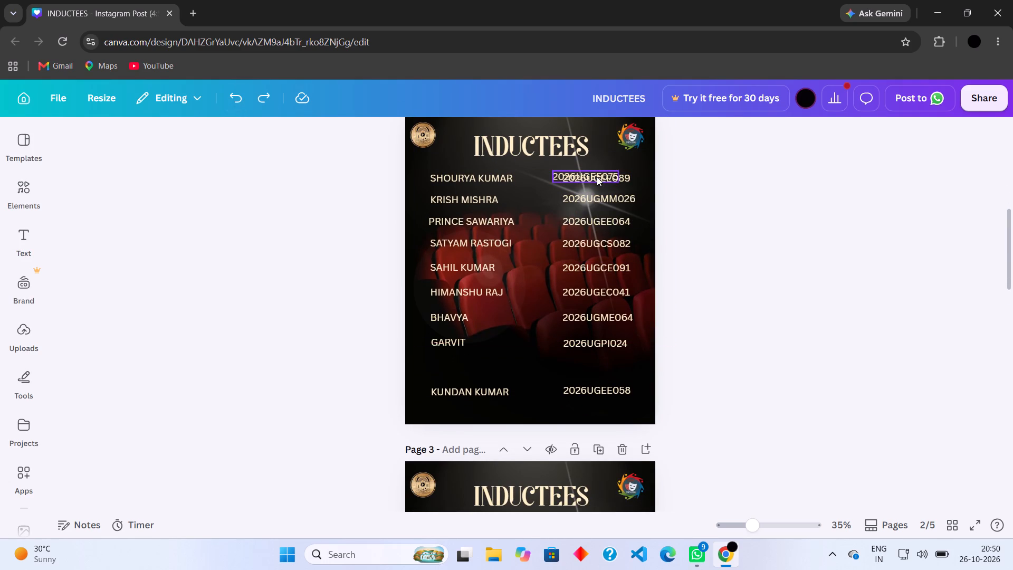
left_click(597, 177)
left_click_drag(597, 177, 629, 393)
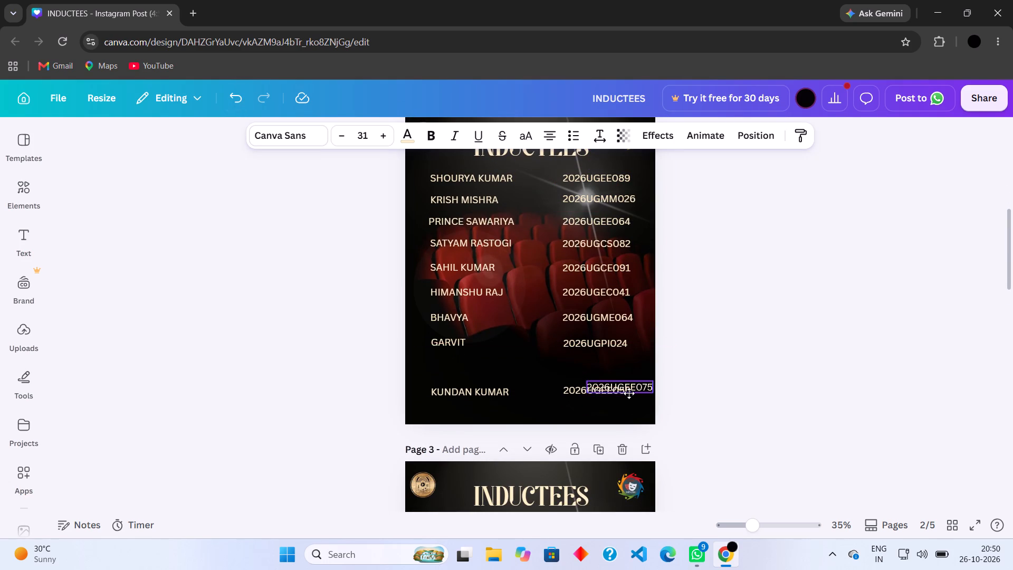
left_click_drag(629, 393, 608, 368)
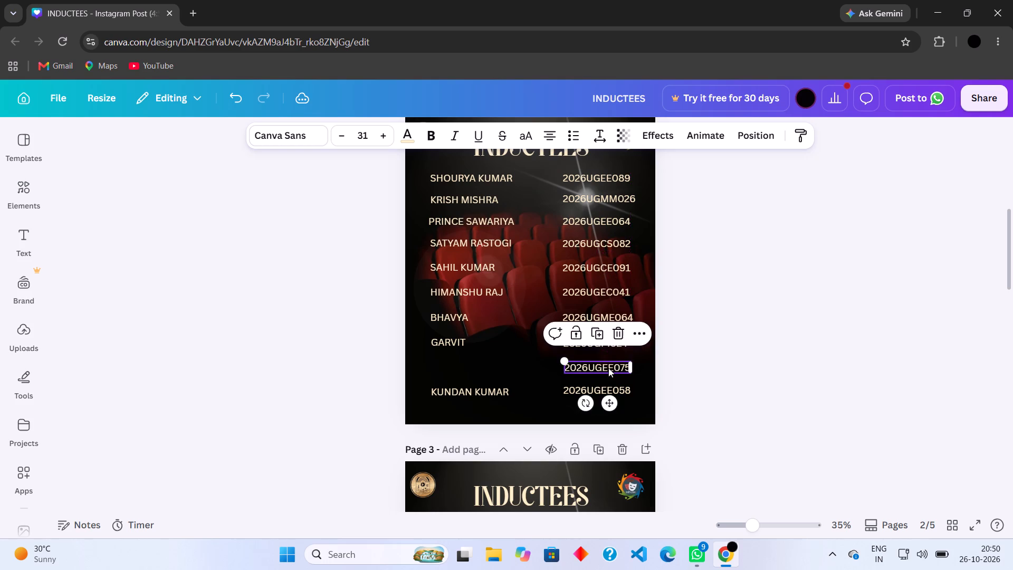
Move the first-row name from page 3 to page 2's ninth row, aligned with the name column and its roll number.
scroll(608, 368, "down", 1)
left_click(477, 402)
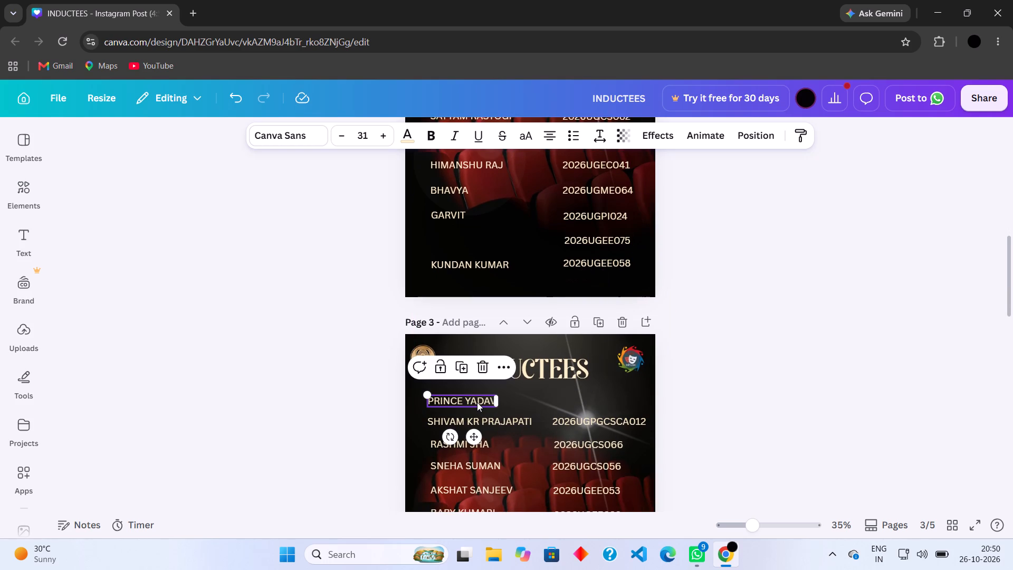
key("ctrl+x")
scroll(477, 402, "up", 4)
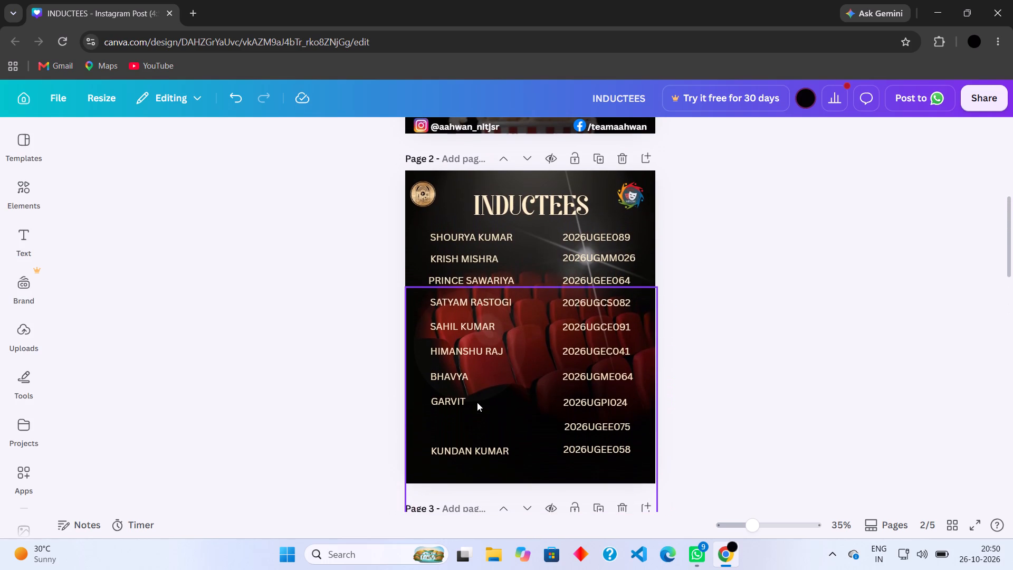
key("ctrl+v")
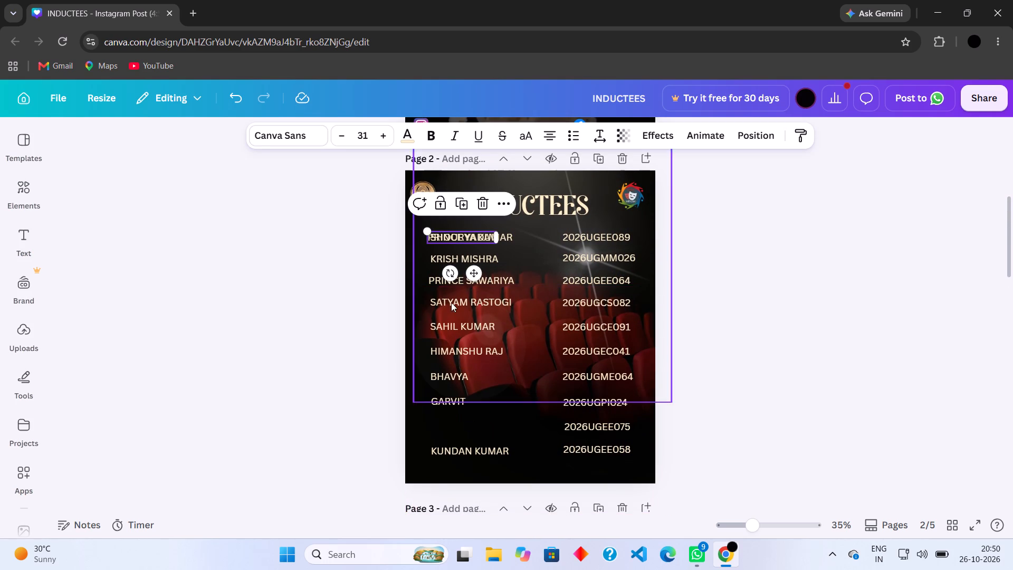
left_click_drag(473, 275, 475, 469)
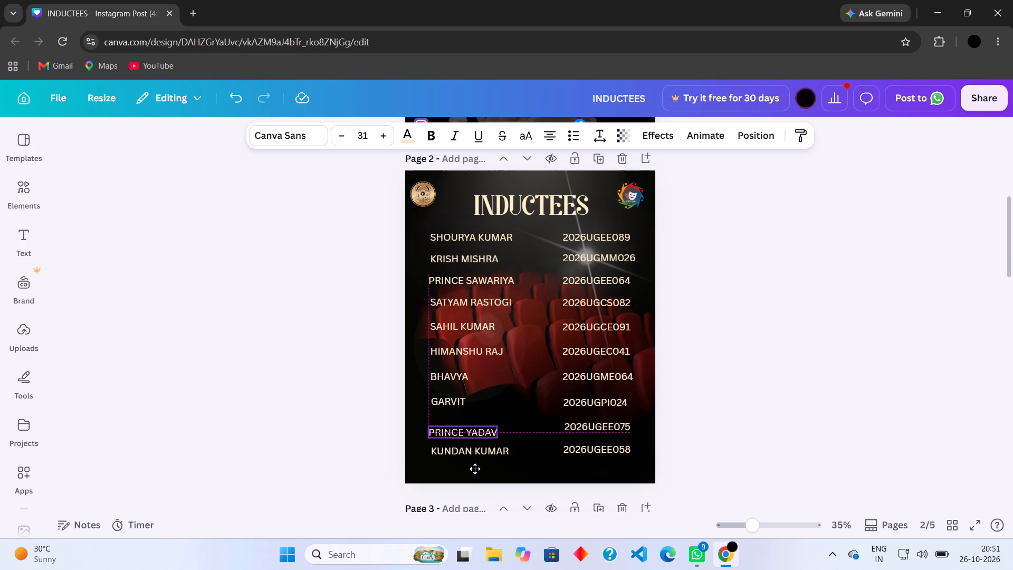
left_click_drag(475, 469, 477, 466)
left_click(689, 398)
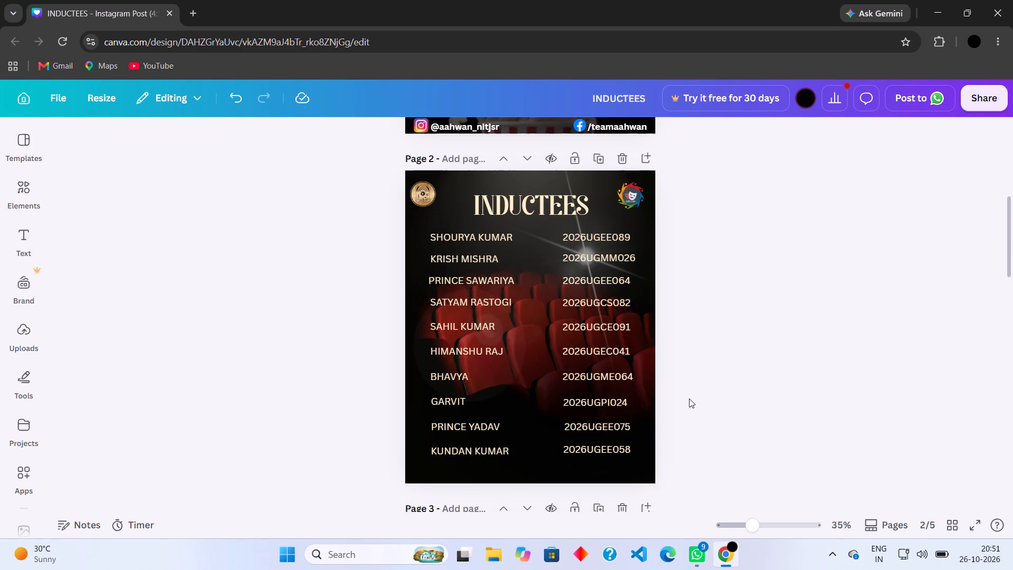
Delete the roll number and name from page 3's ninth row.
scroll(689, 398, "down", 6)
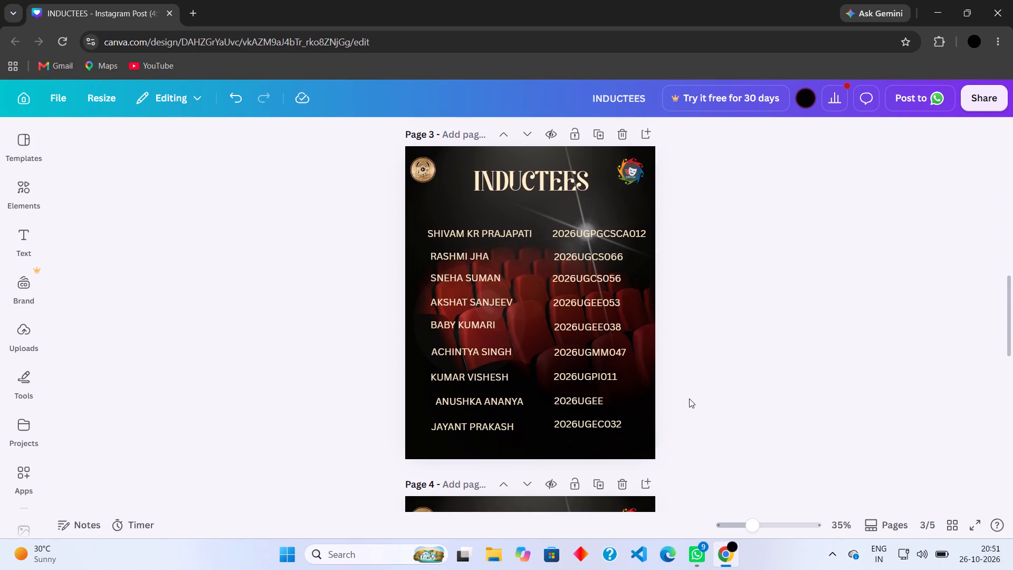
scroll(689, 398, "down", 1)
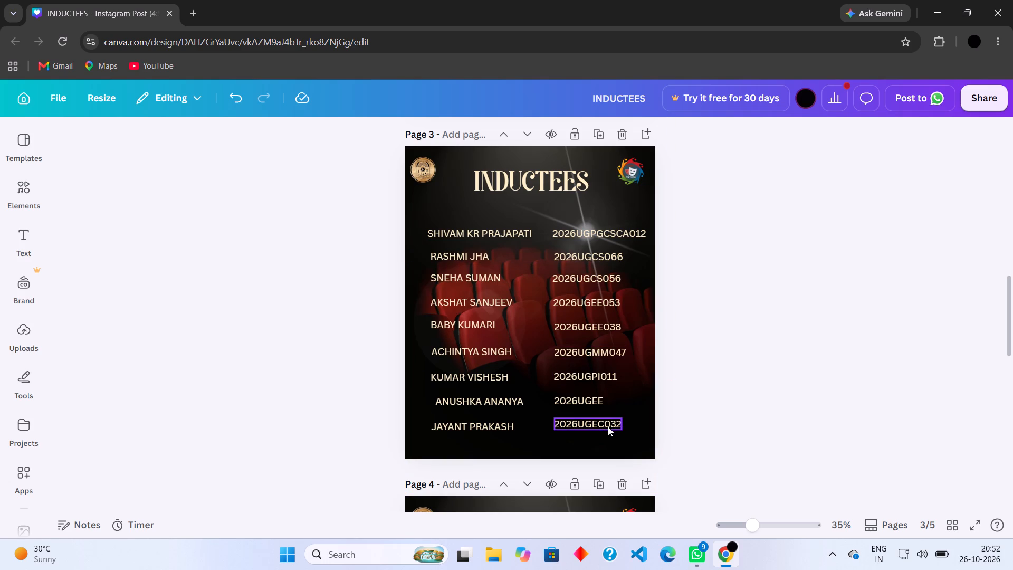
left_click(589, 402)
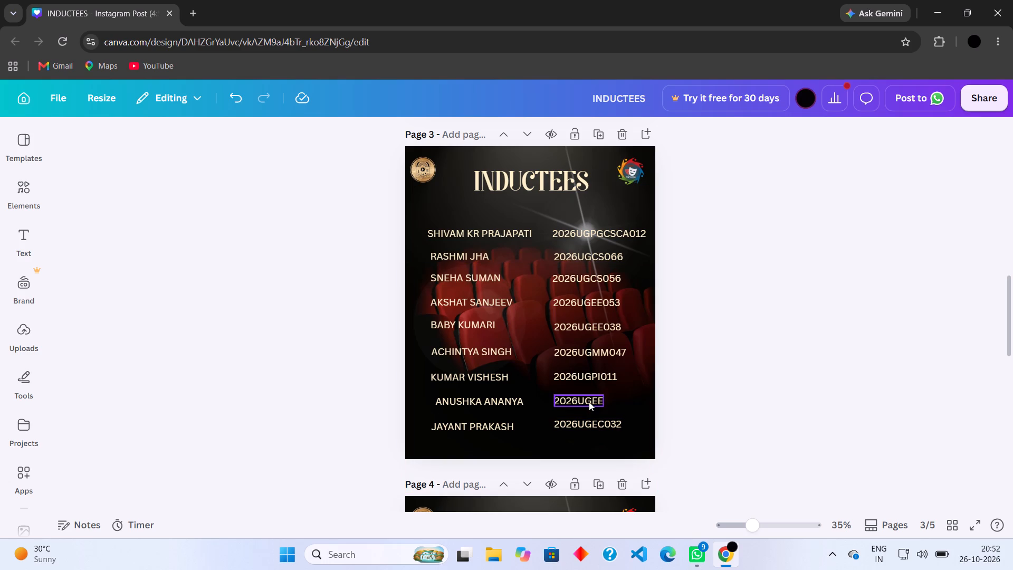
key("BackSpace")
left_click(512, 402)
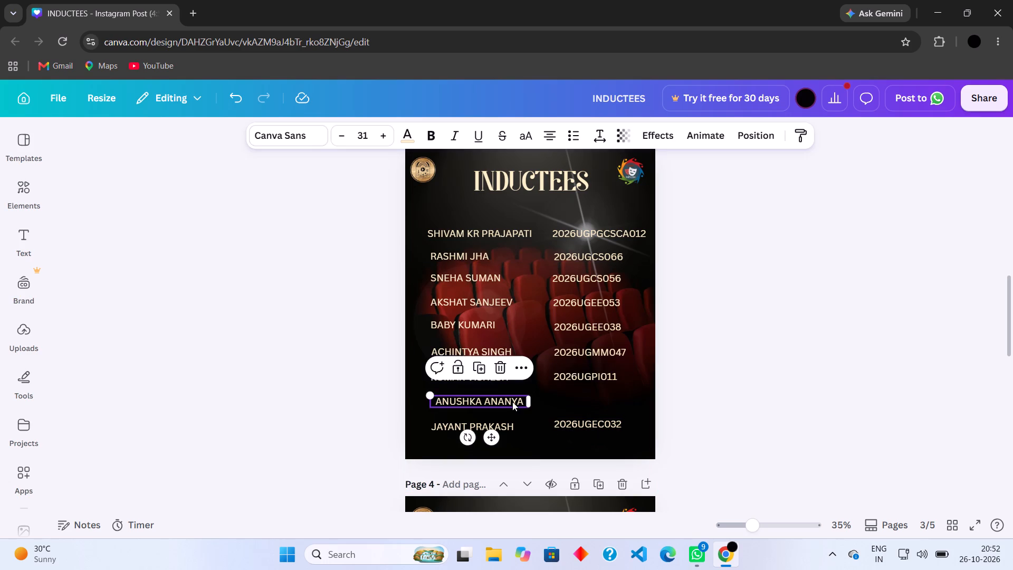
key("BackSpace")
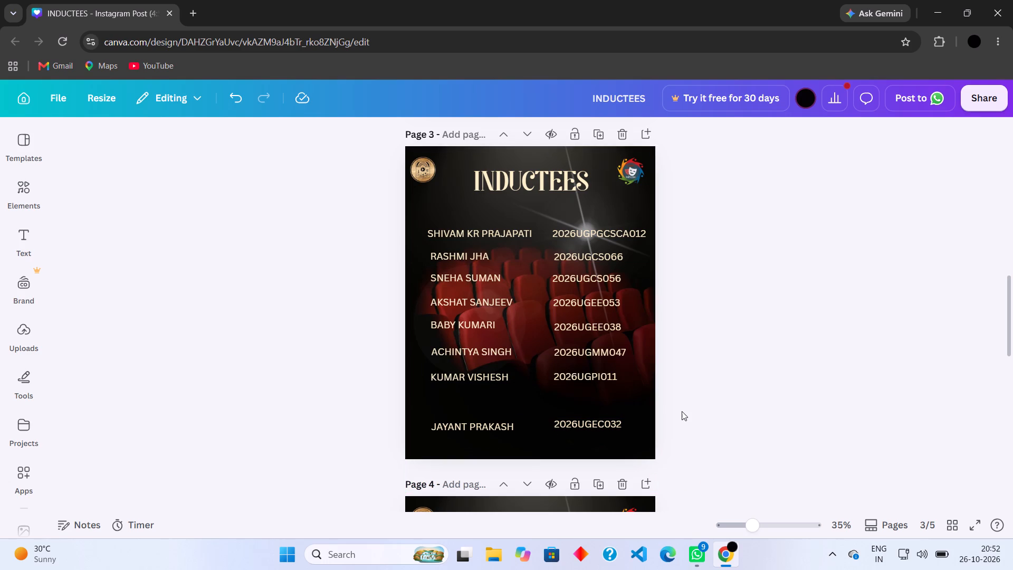
Move the first-row roll number from page 4 to the empty first row of page 3.
scroll(682, 411, "down", 1)
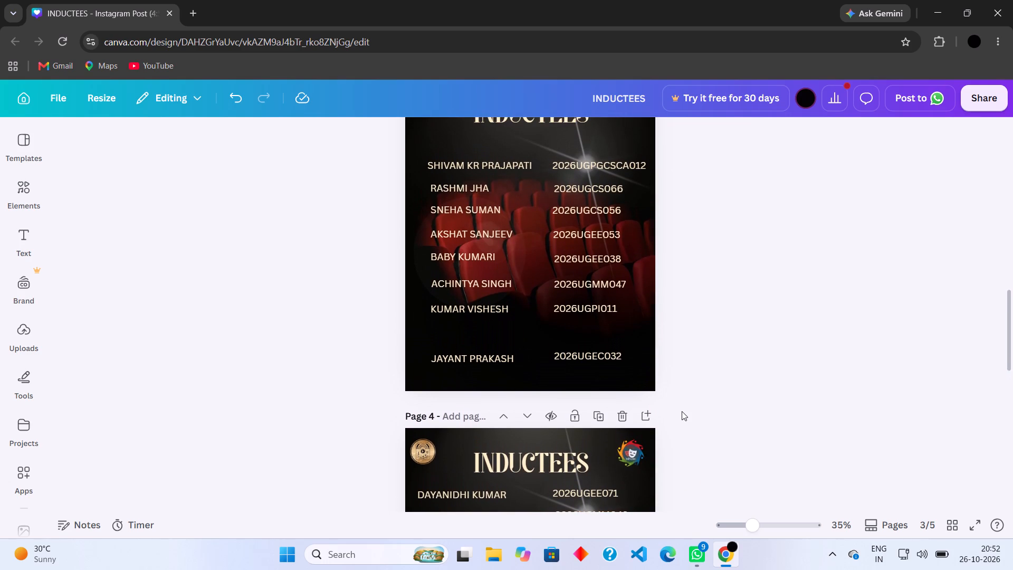
scroll(682, 411, "down", 1)
left_click(585, 492)
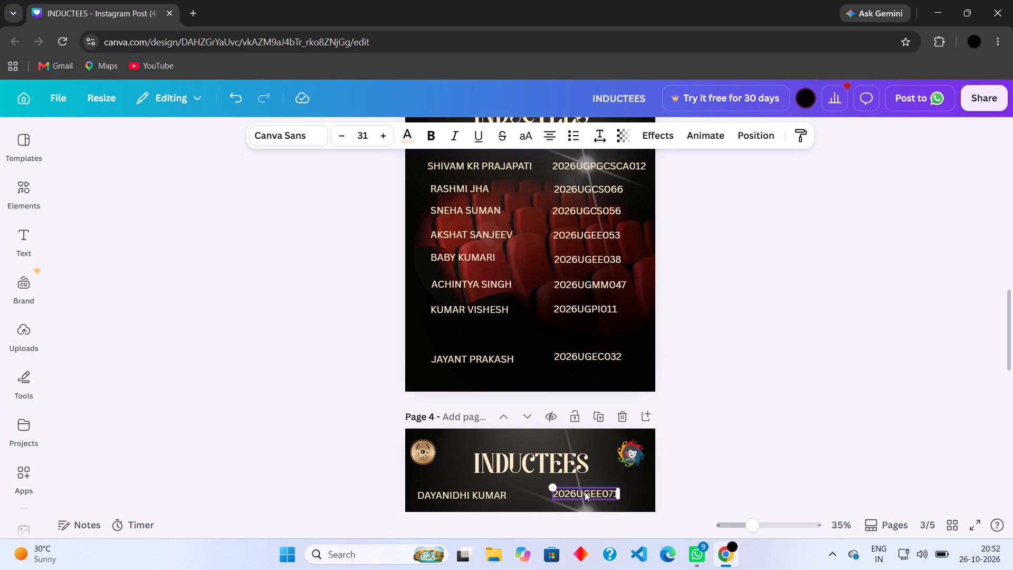
key("ctrl+x")
scroll(585, 492, "up", 2)
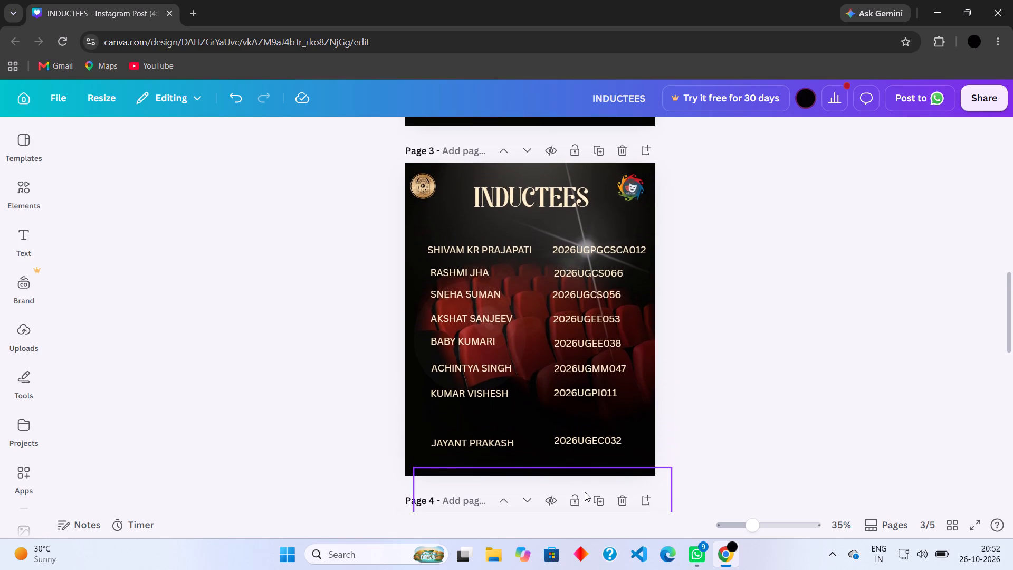
scroll(585, 492, "up", 1)
left_click(689, 420)
key("ctrl+v")
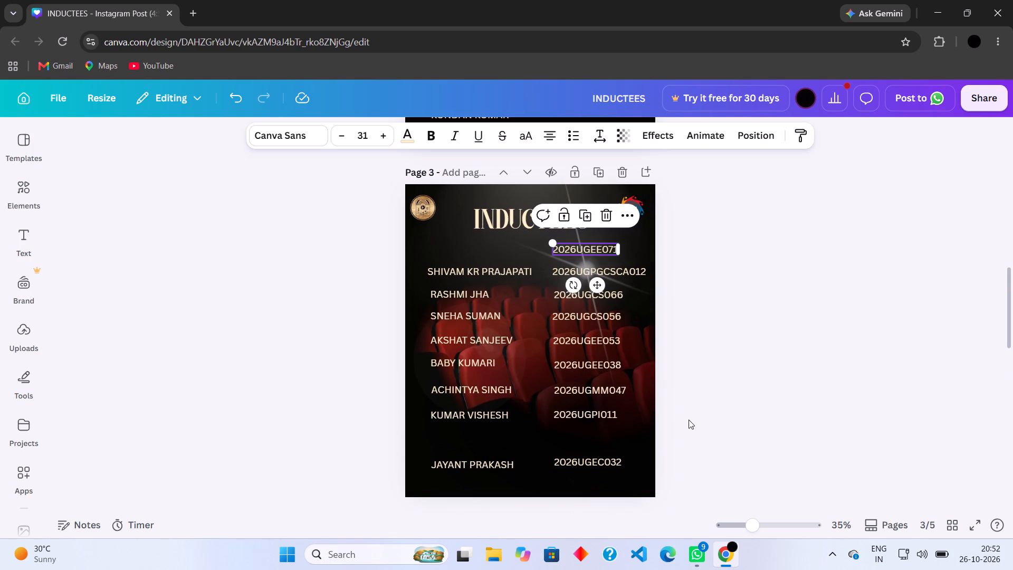
Move the first-row name from page 4 to page 3's first row, aligned with that page's name column.
scroll(716, 388, "down", 3)
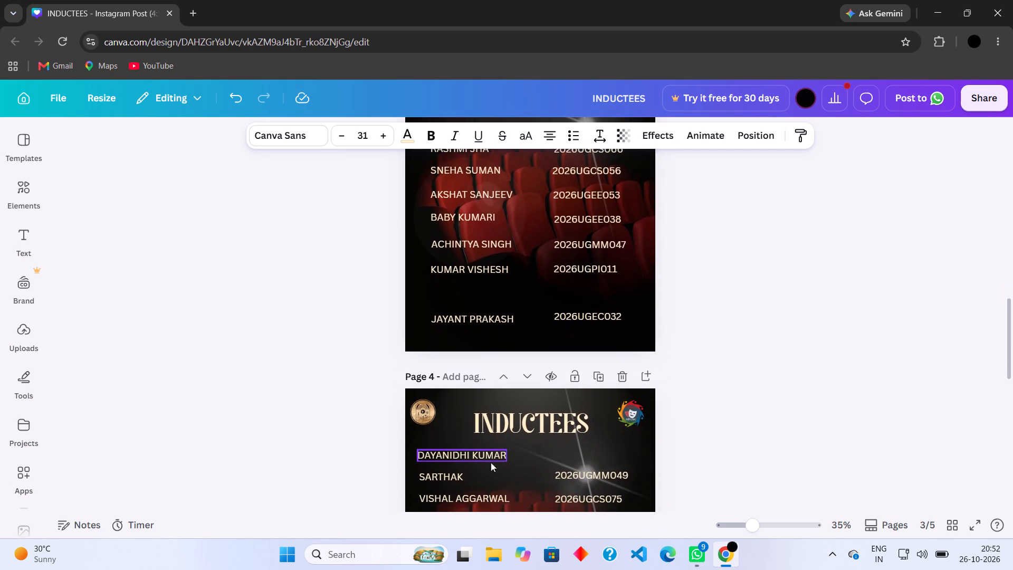
left_click(479, 456)
key("ctrl+x")
scroll(479, 456, "up", 1)
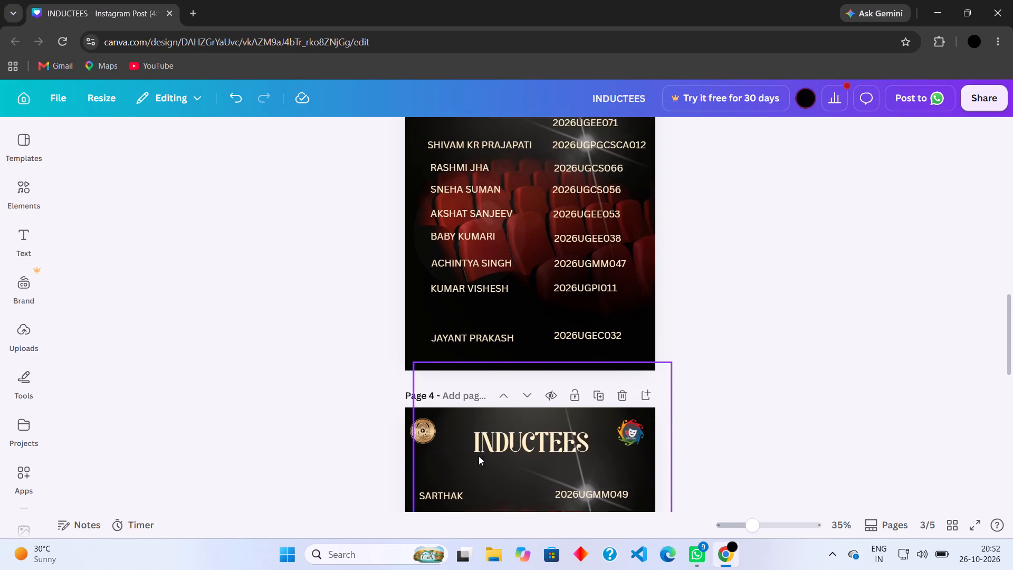
scroll(479, 456, "up", 1)
key("ctrl+v")
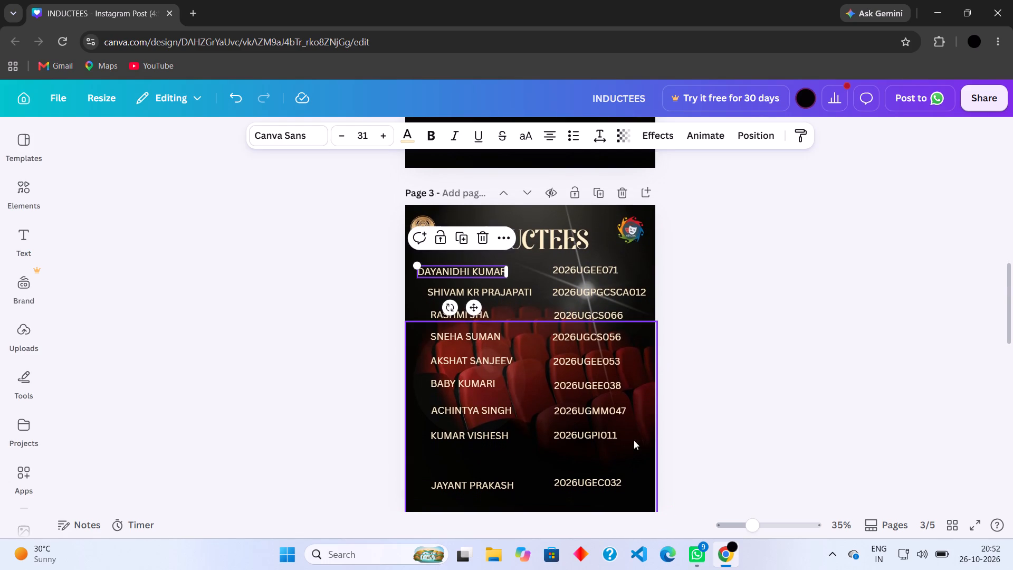
left_click_drag(471, 306, 479, 303)
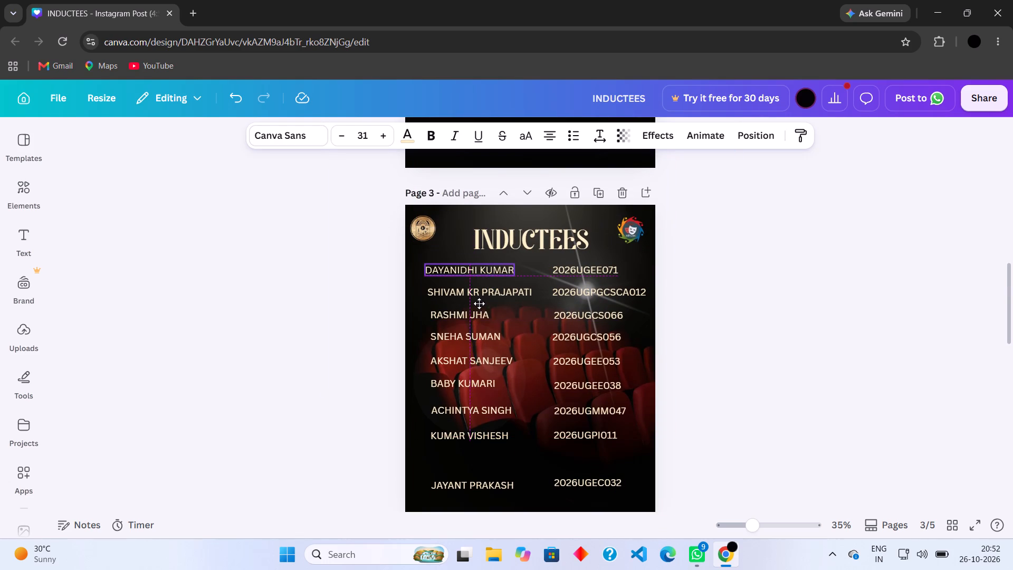
left_click_drag(479, 303, 482, 303)
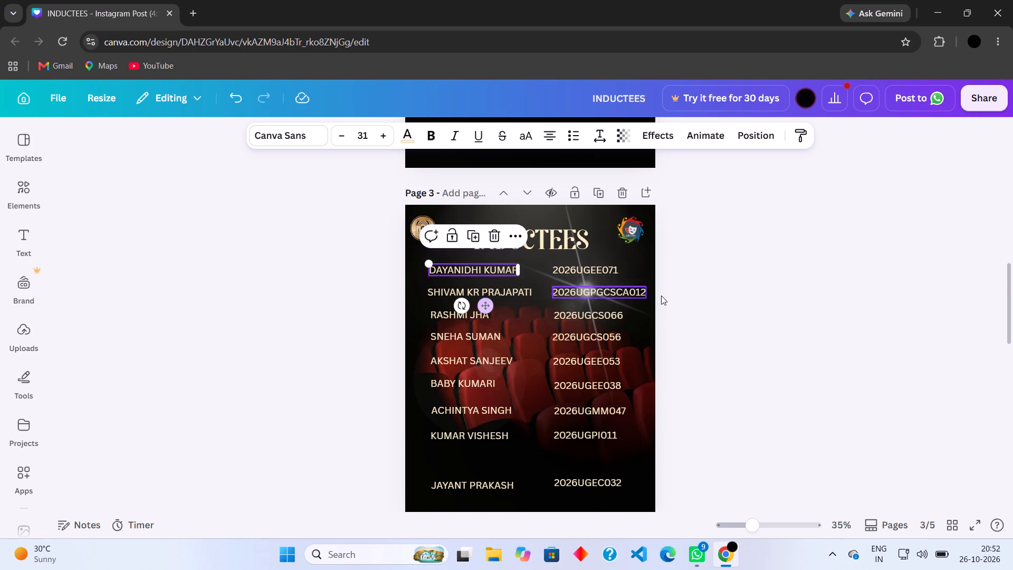
left_click(676, 292)
Move the second-row roll number from page 4 to page 3's empty ninth row, aligned with the roll number column.
scroll(676, 292, "down", 3)
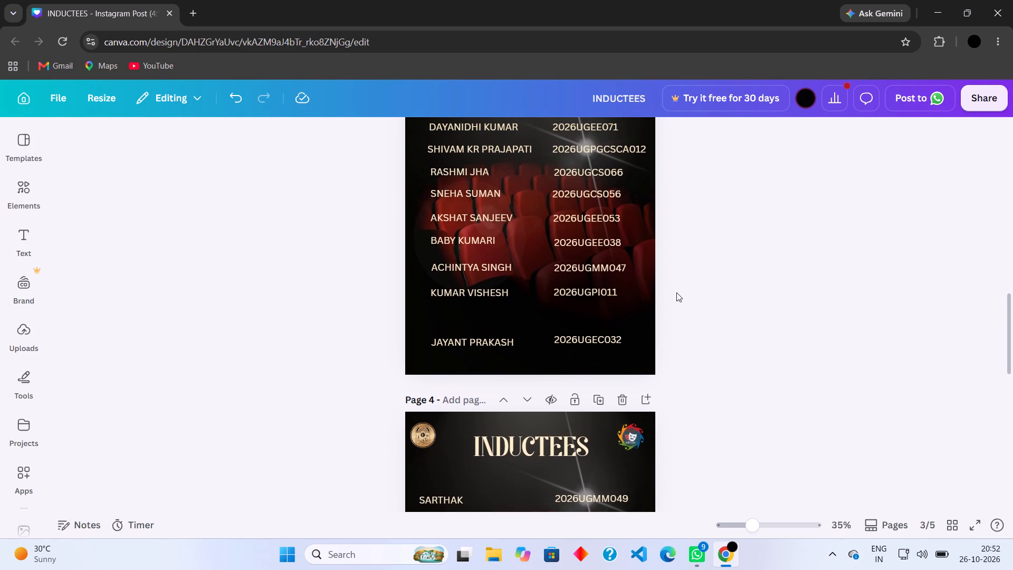
scroll(676, 292, "down", 1)
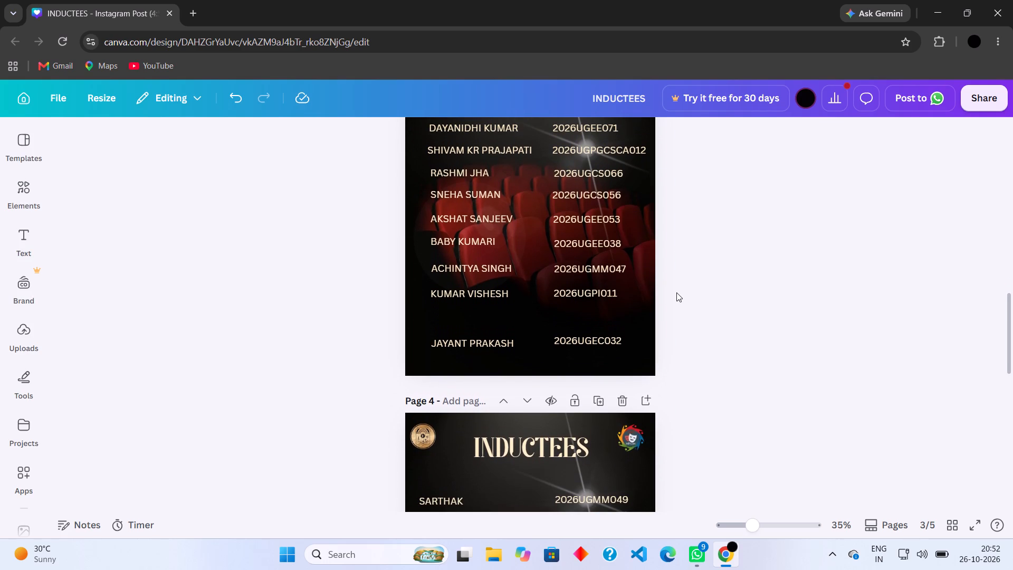
left_click(604, 499)
key("ctrl+x")
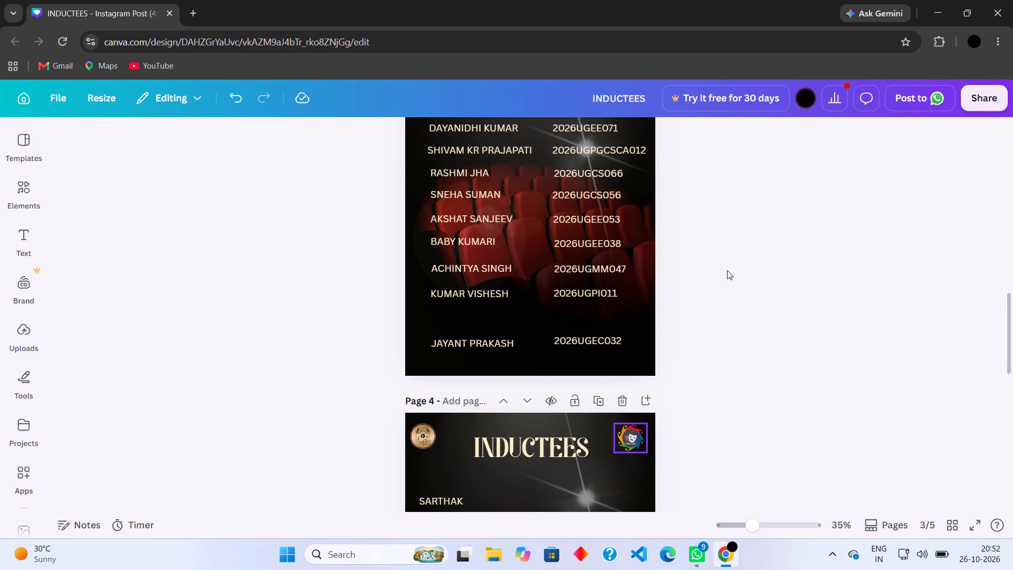
scroll(727, 270, "up", 2)
key("ctrl+v")
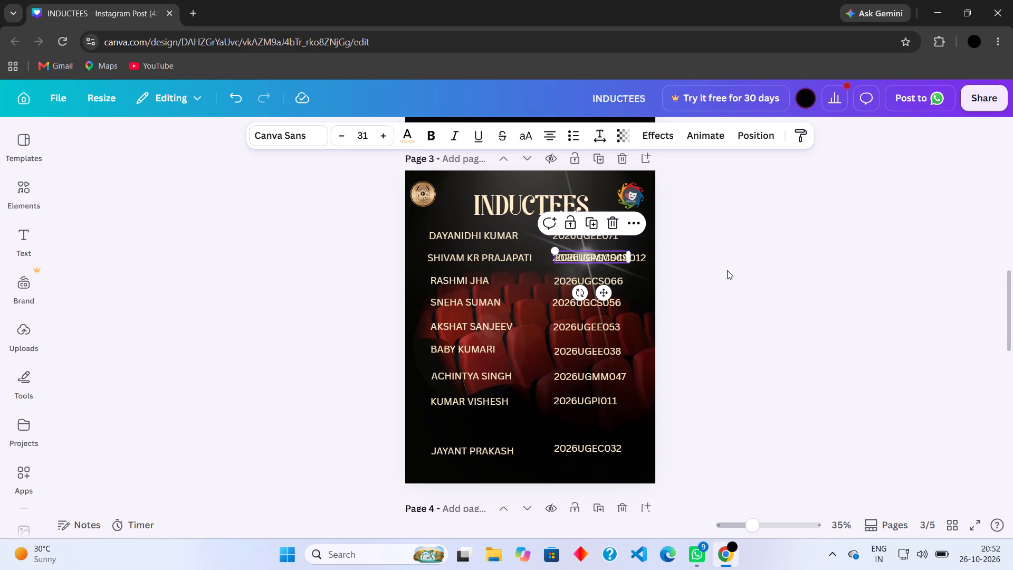
left_click_drag(602, 293, 608, 457)
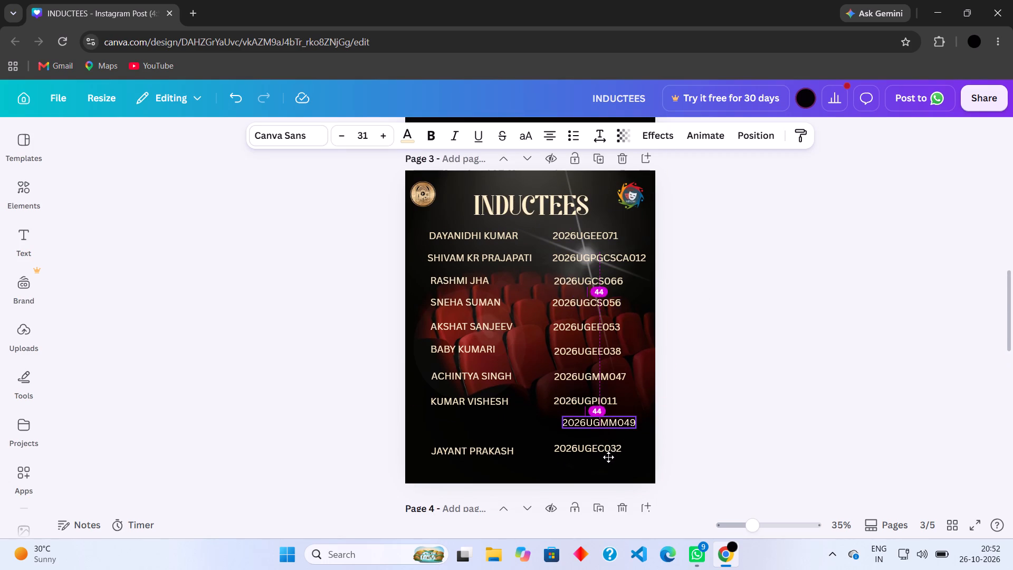
left_click_drag(608, 457, 602, 463)
Move the topmost remaining name from page 4 to page 3's empty ninth row, aligned with the name column.
scroll(602, 463, "down", 3)
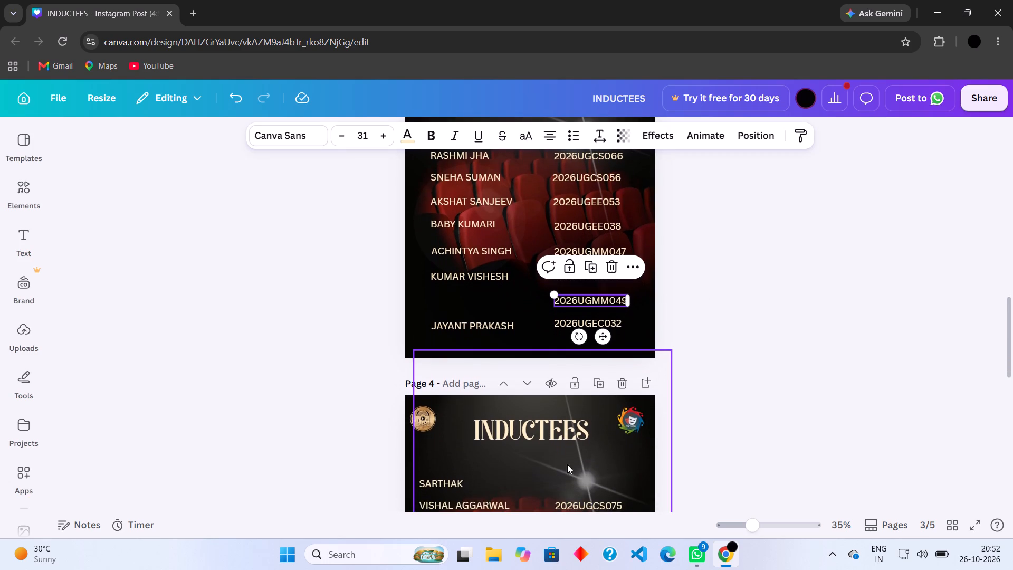
left_click(457, 483)
key("ctrl+x")
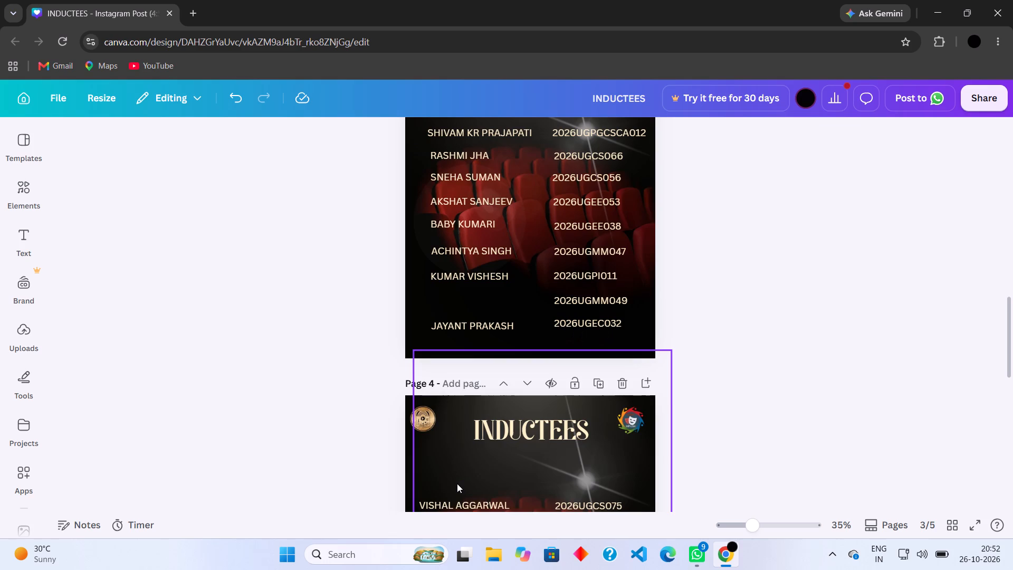
scroll(457, 483, "up", 2)
key("ctrl+v")
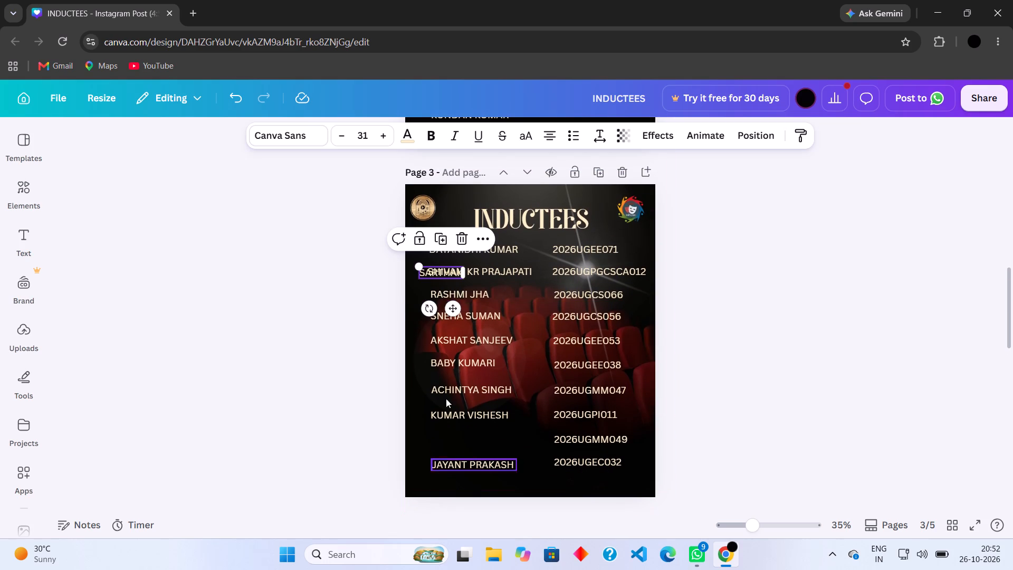
left_click_drag(455, 306, 472, 471)
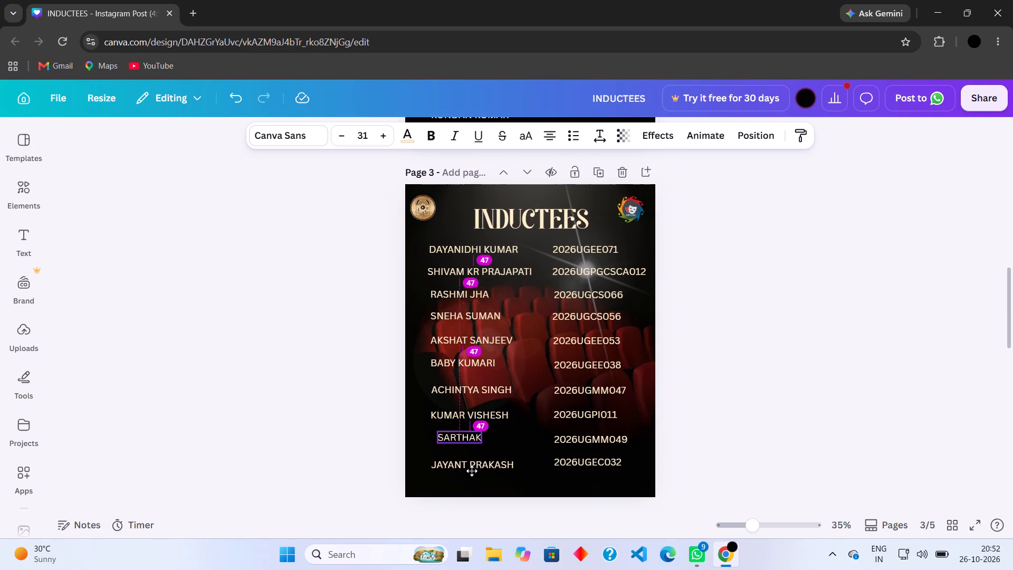
left_click_drag(472, 471, 467, 473)
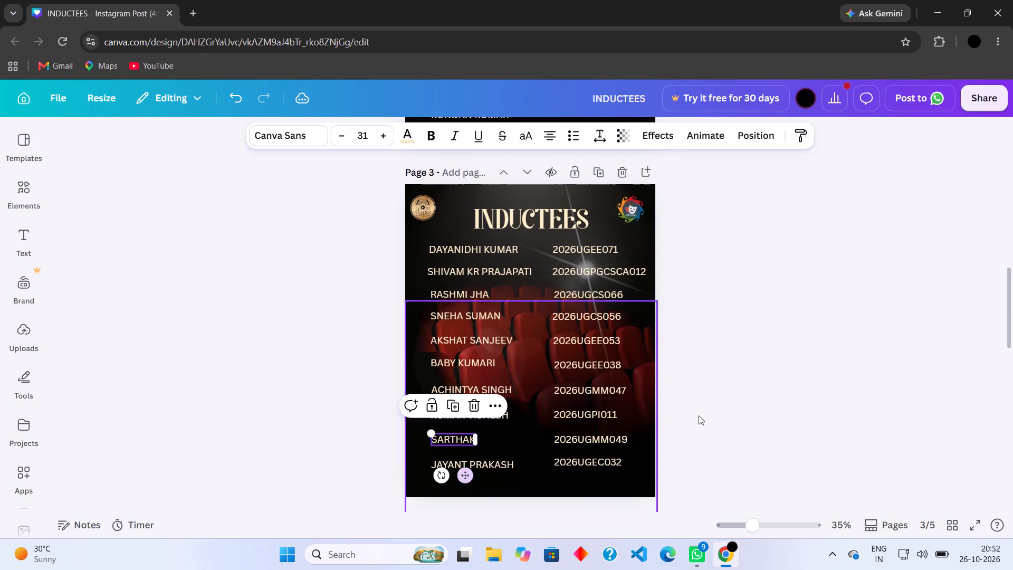
left_click(699, 415)
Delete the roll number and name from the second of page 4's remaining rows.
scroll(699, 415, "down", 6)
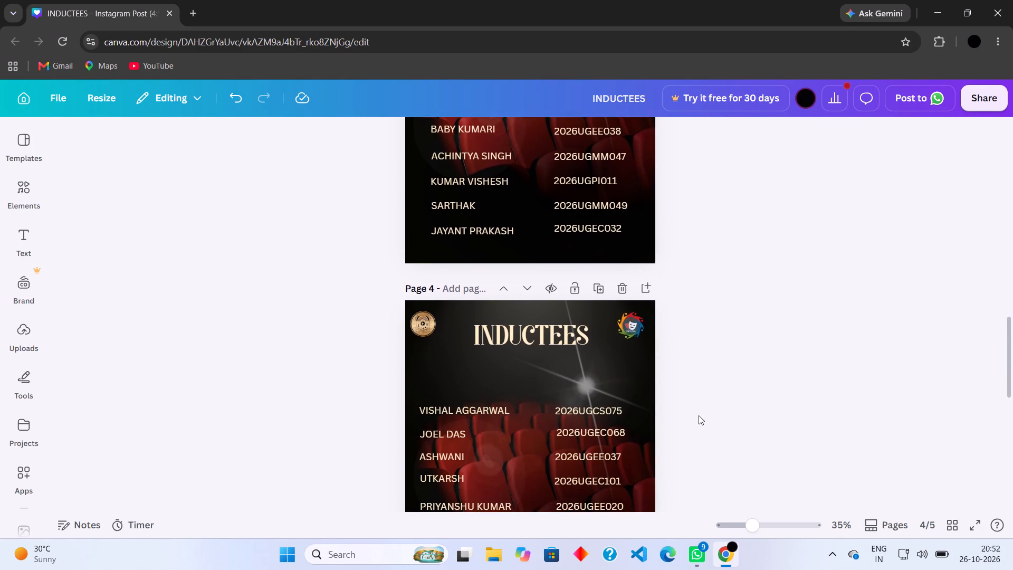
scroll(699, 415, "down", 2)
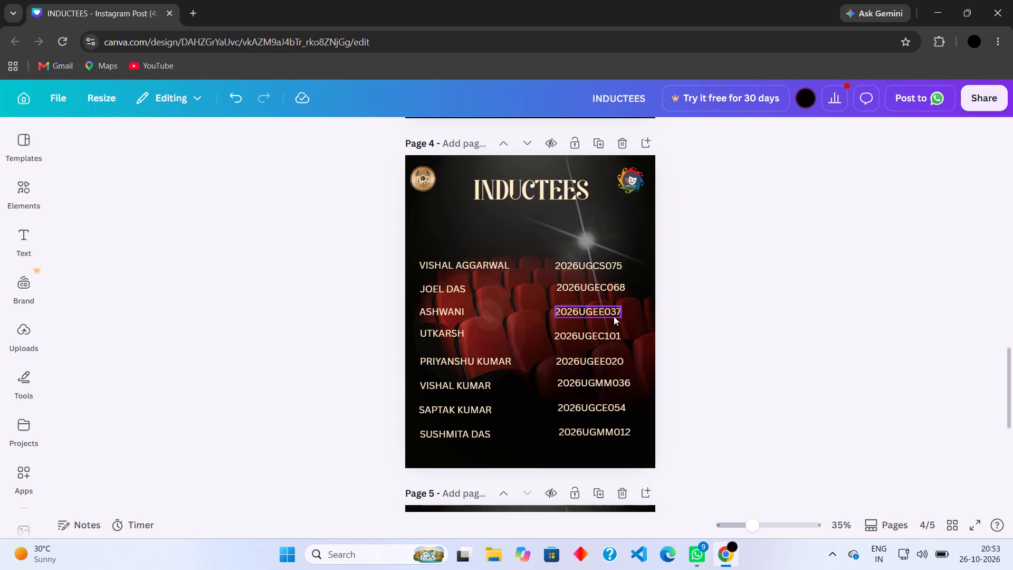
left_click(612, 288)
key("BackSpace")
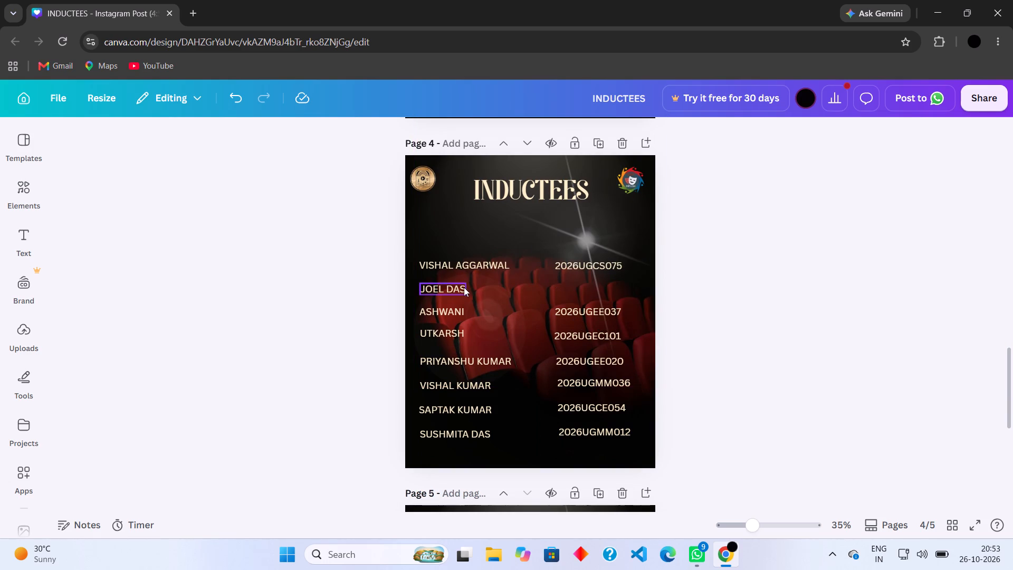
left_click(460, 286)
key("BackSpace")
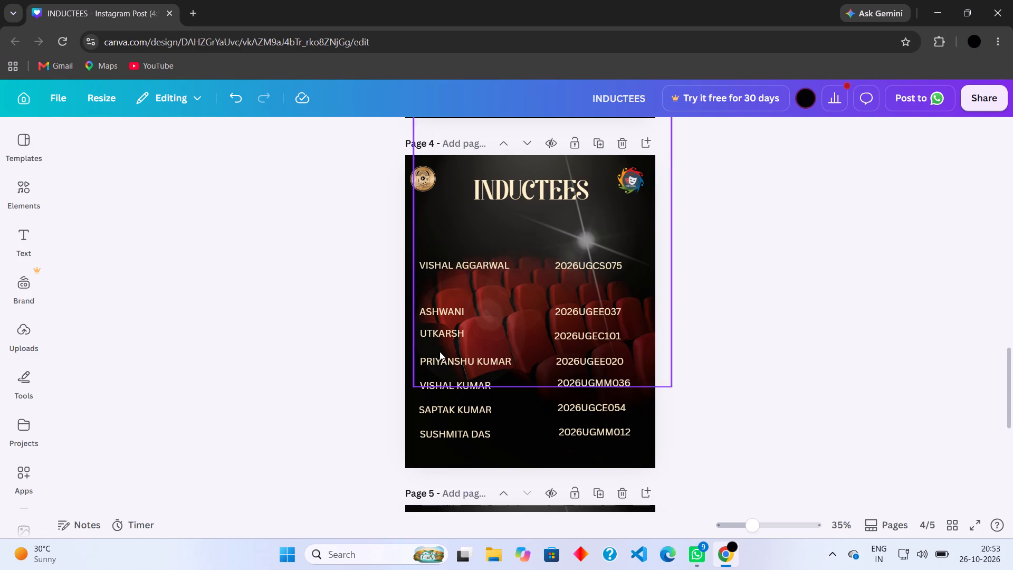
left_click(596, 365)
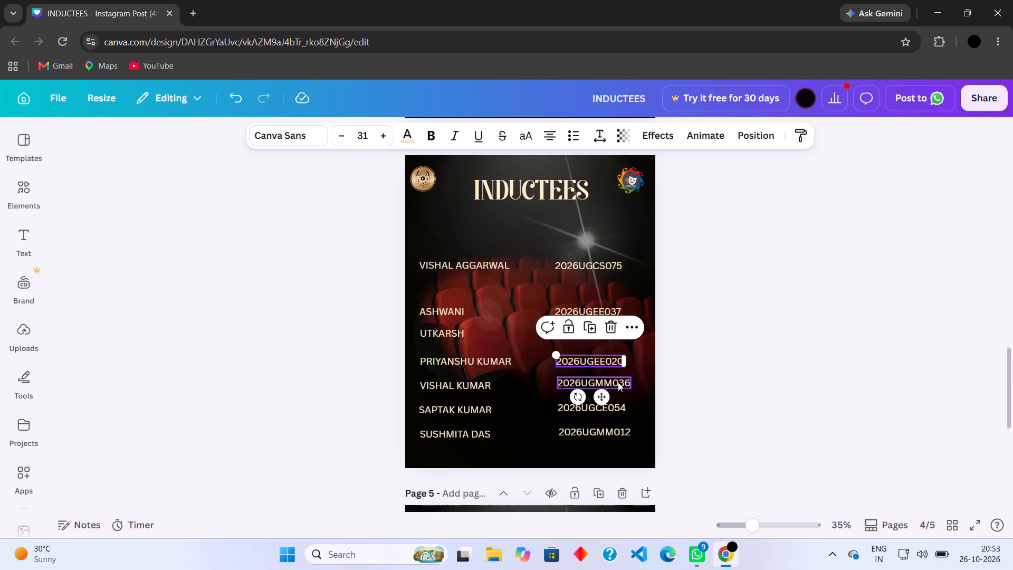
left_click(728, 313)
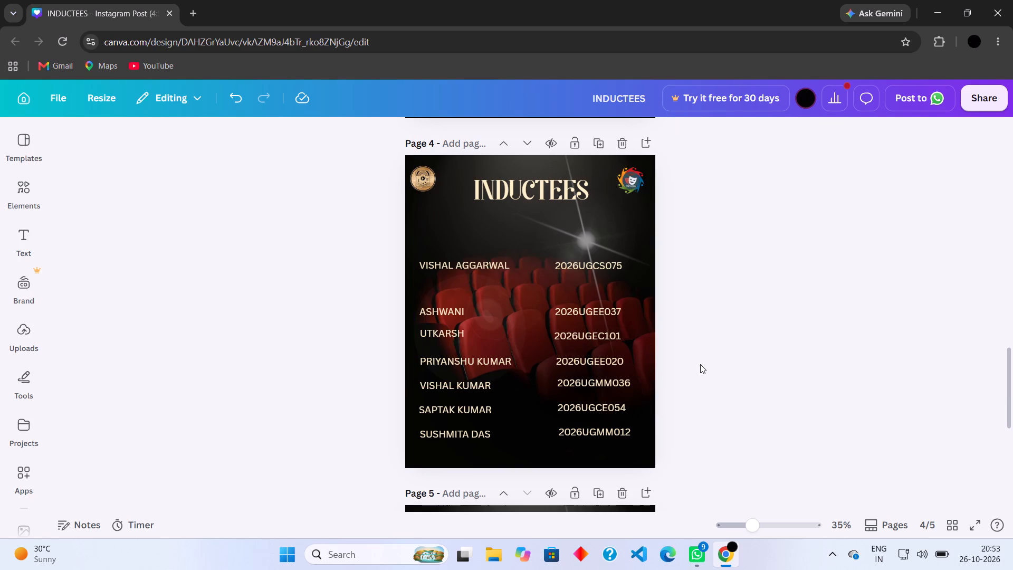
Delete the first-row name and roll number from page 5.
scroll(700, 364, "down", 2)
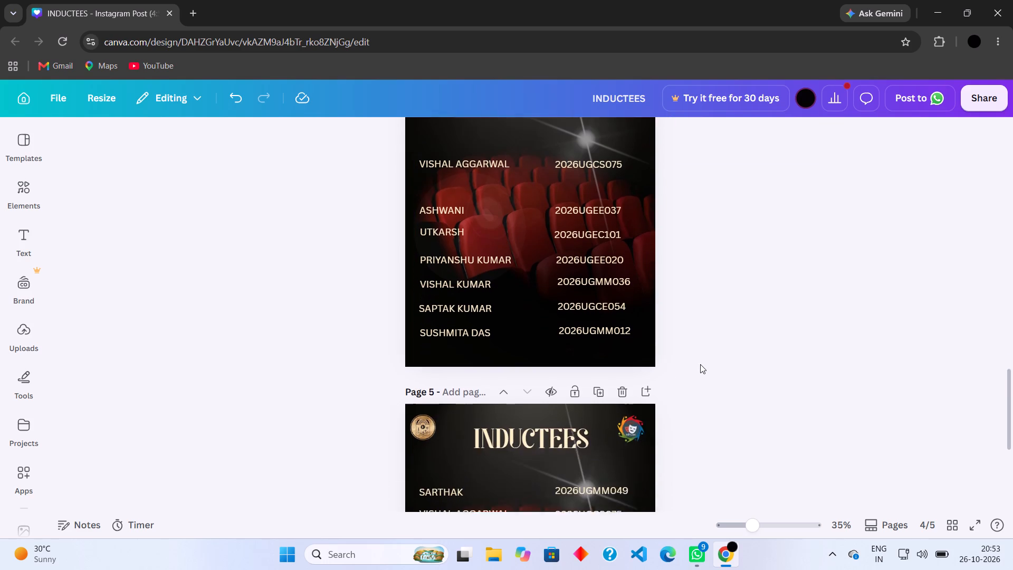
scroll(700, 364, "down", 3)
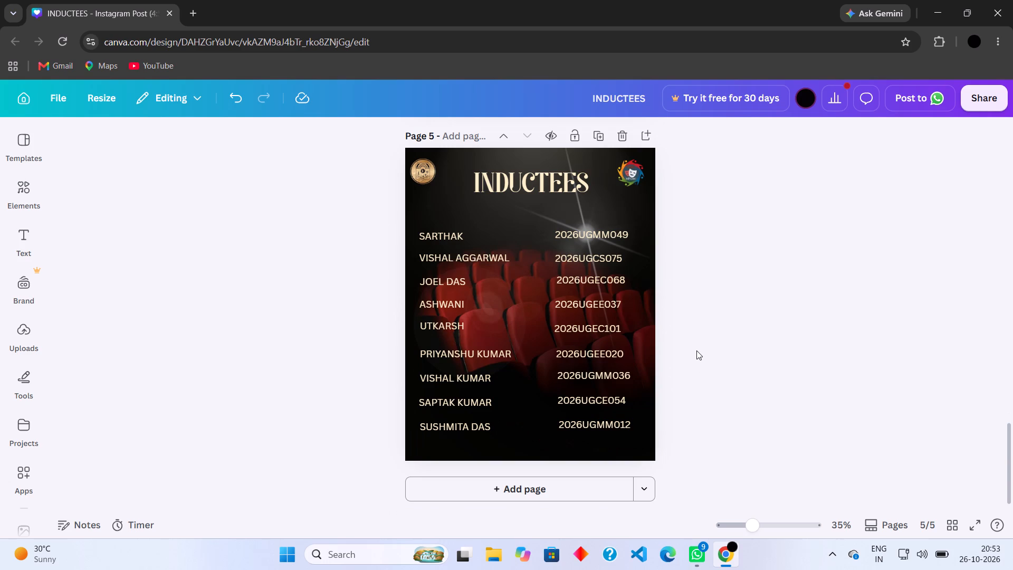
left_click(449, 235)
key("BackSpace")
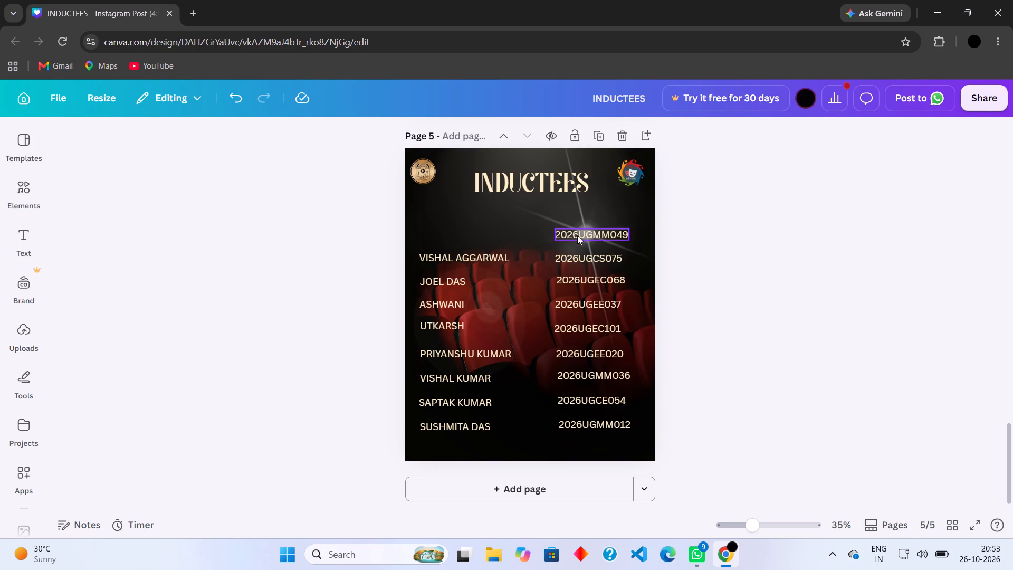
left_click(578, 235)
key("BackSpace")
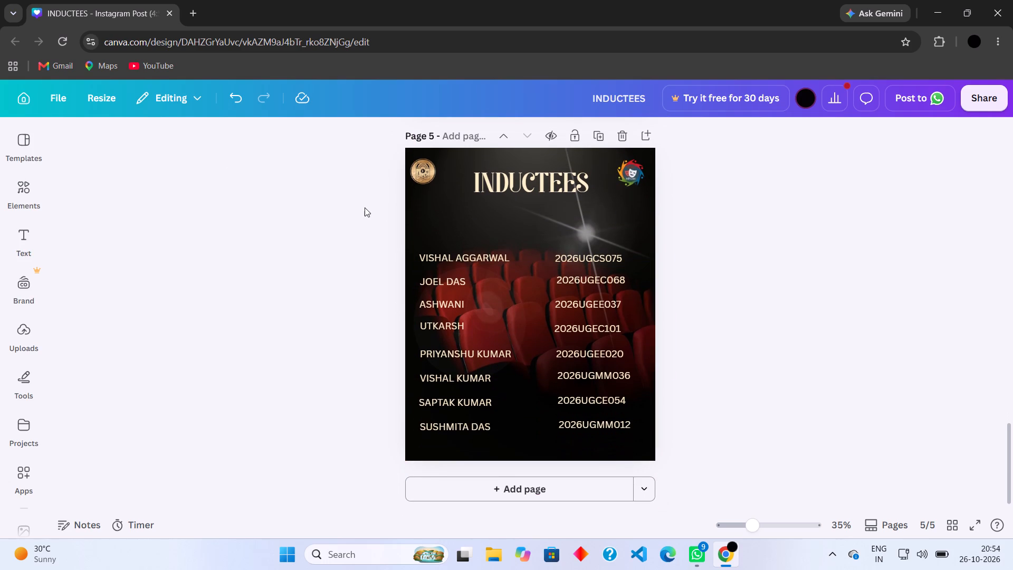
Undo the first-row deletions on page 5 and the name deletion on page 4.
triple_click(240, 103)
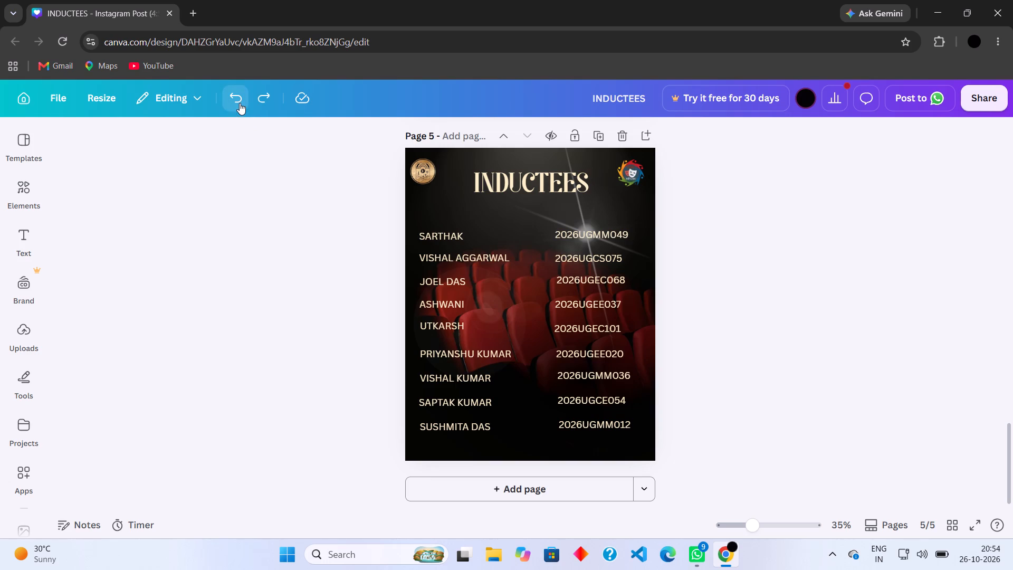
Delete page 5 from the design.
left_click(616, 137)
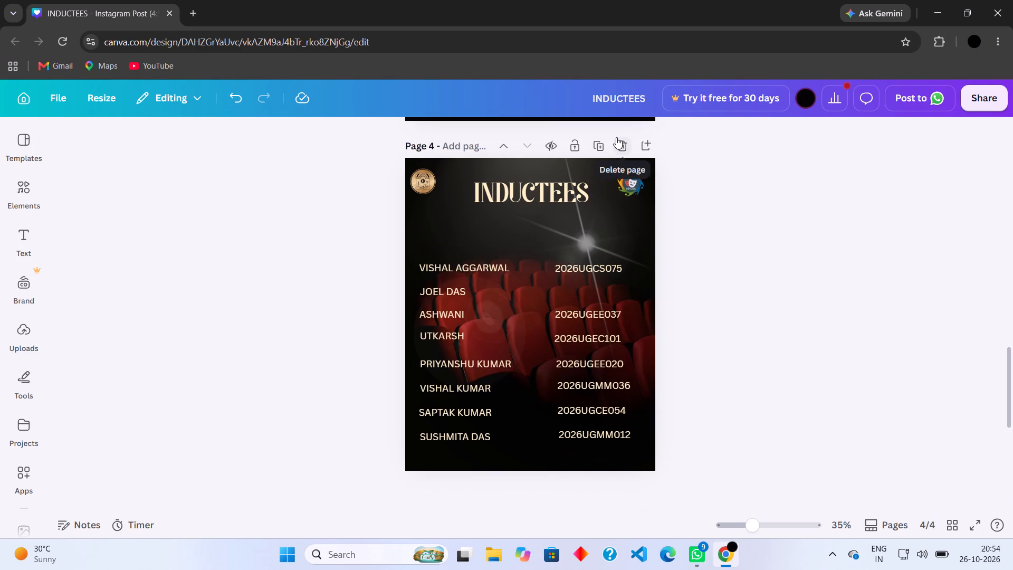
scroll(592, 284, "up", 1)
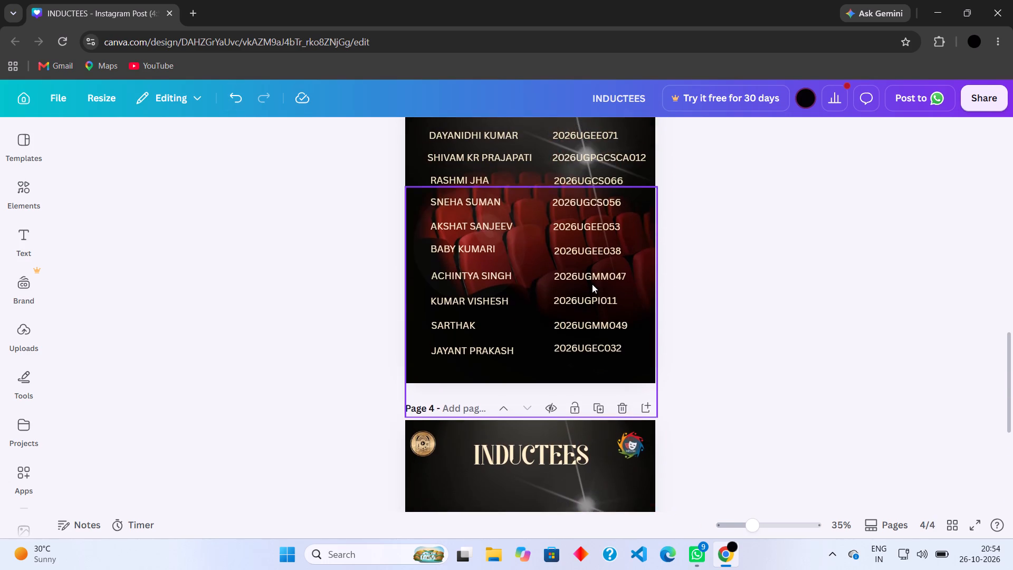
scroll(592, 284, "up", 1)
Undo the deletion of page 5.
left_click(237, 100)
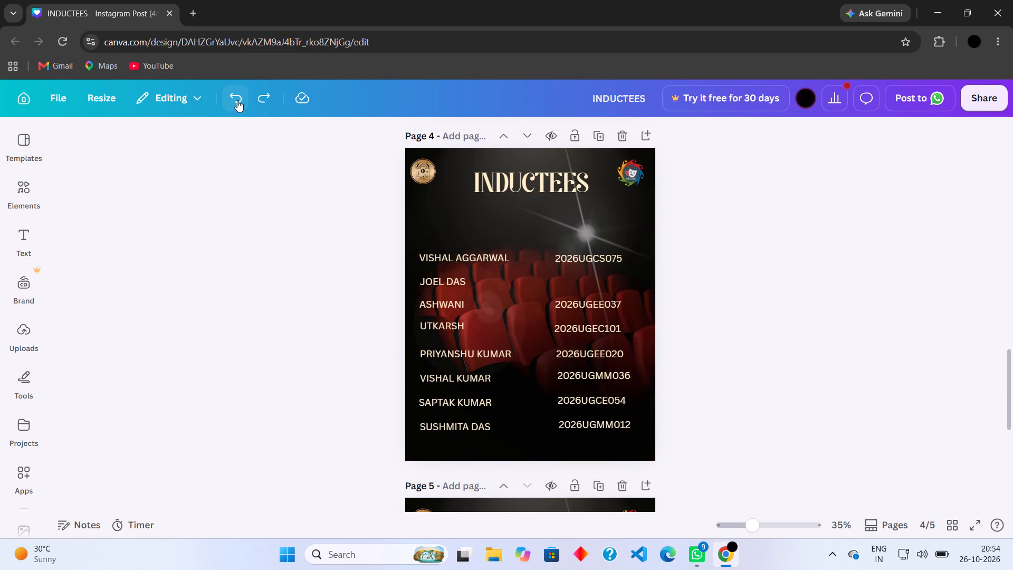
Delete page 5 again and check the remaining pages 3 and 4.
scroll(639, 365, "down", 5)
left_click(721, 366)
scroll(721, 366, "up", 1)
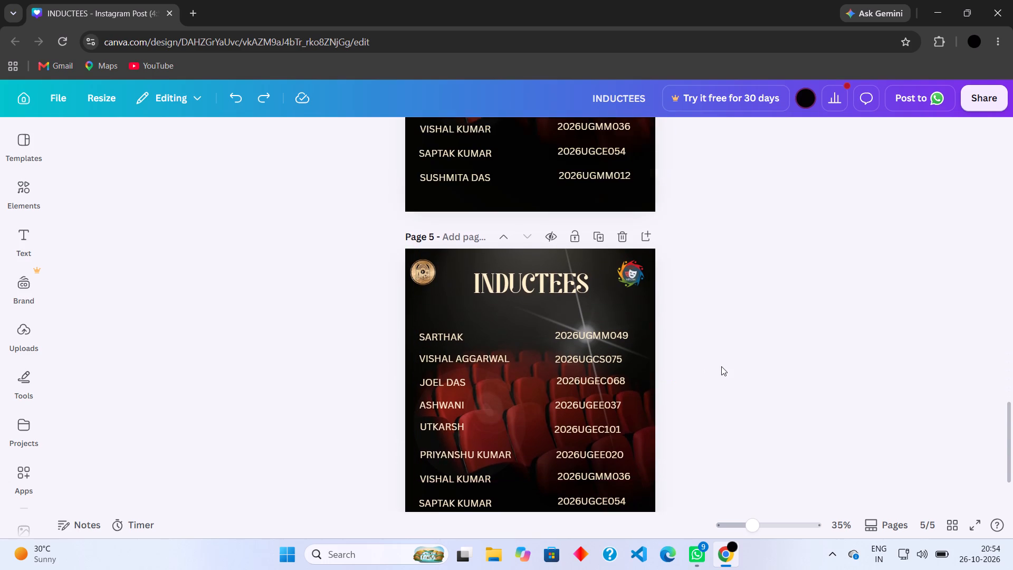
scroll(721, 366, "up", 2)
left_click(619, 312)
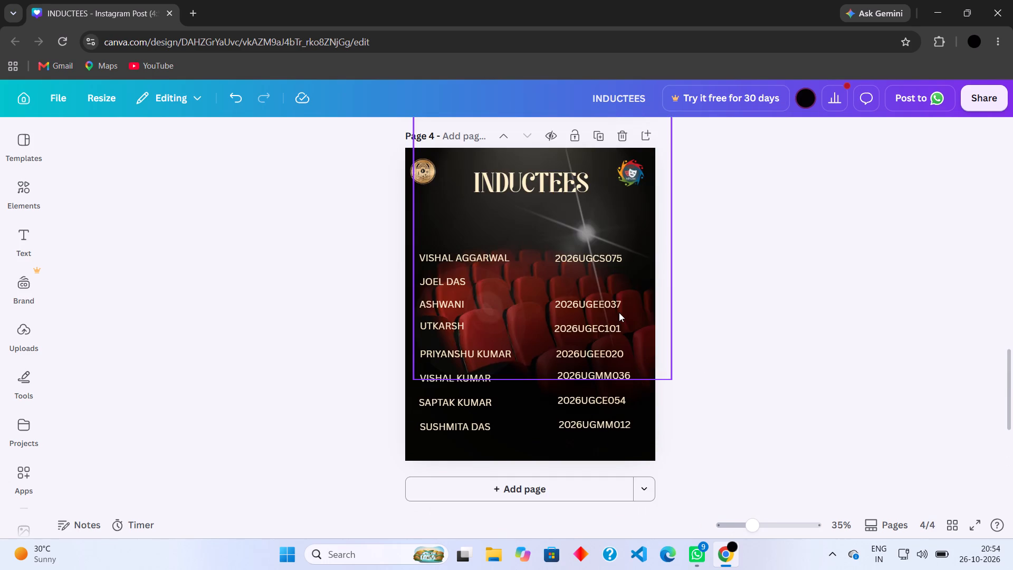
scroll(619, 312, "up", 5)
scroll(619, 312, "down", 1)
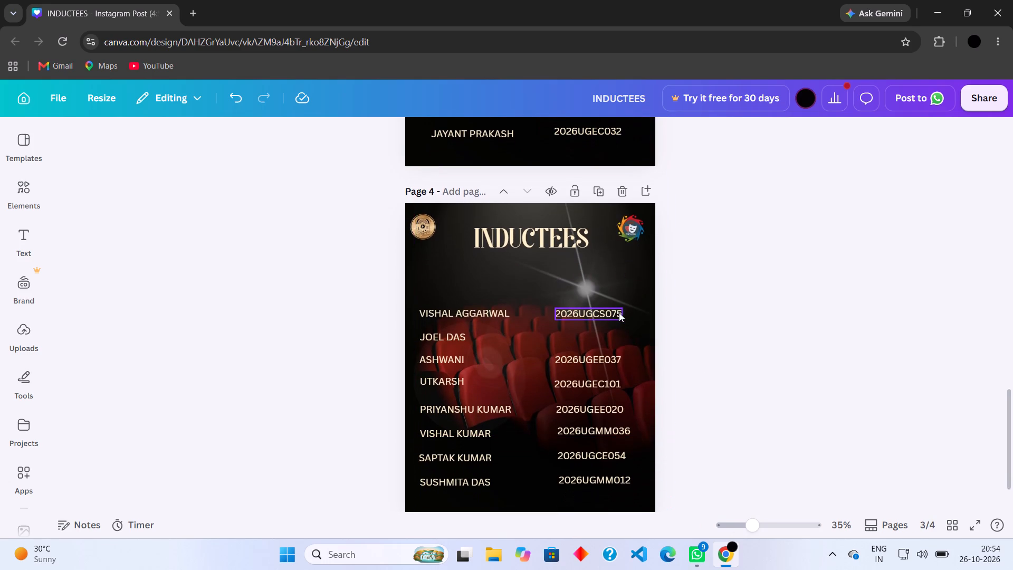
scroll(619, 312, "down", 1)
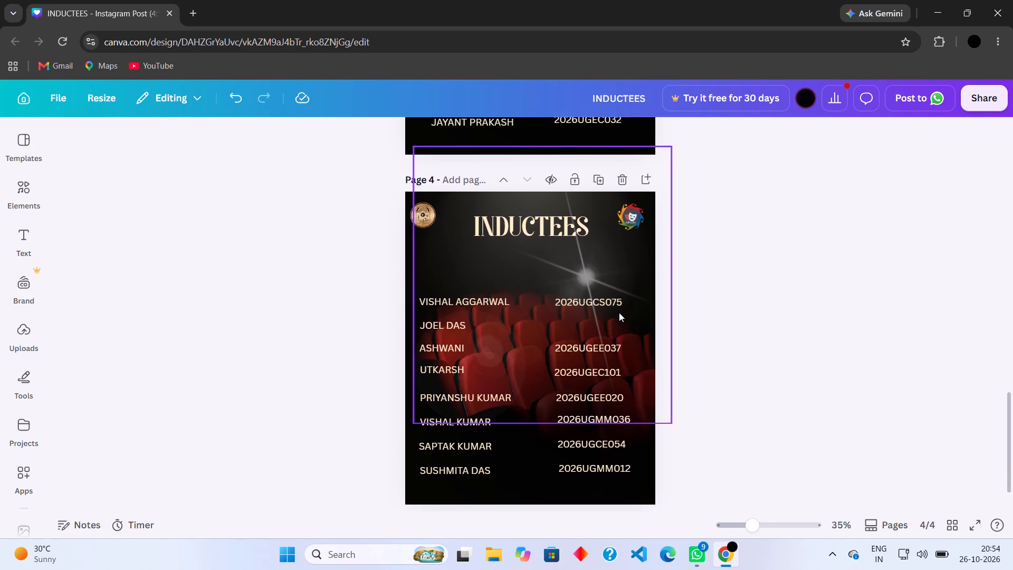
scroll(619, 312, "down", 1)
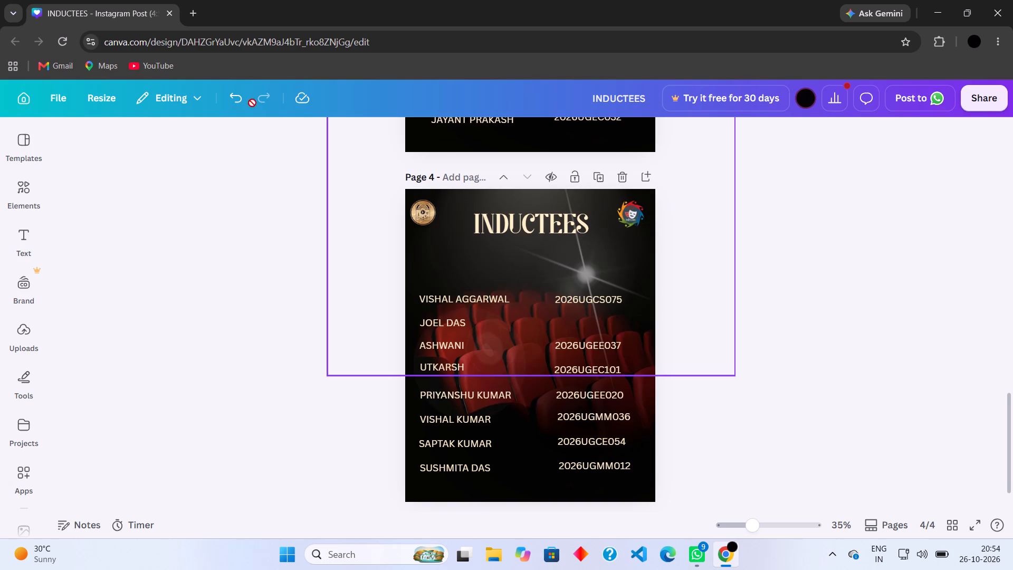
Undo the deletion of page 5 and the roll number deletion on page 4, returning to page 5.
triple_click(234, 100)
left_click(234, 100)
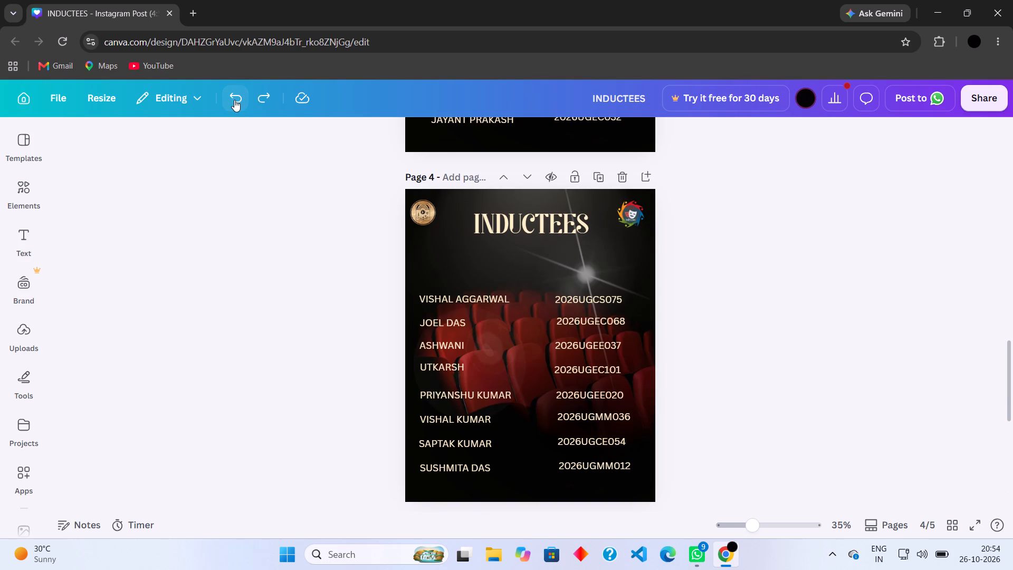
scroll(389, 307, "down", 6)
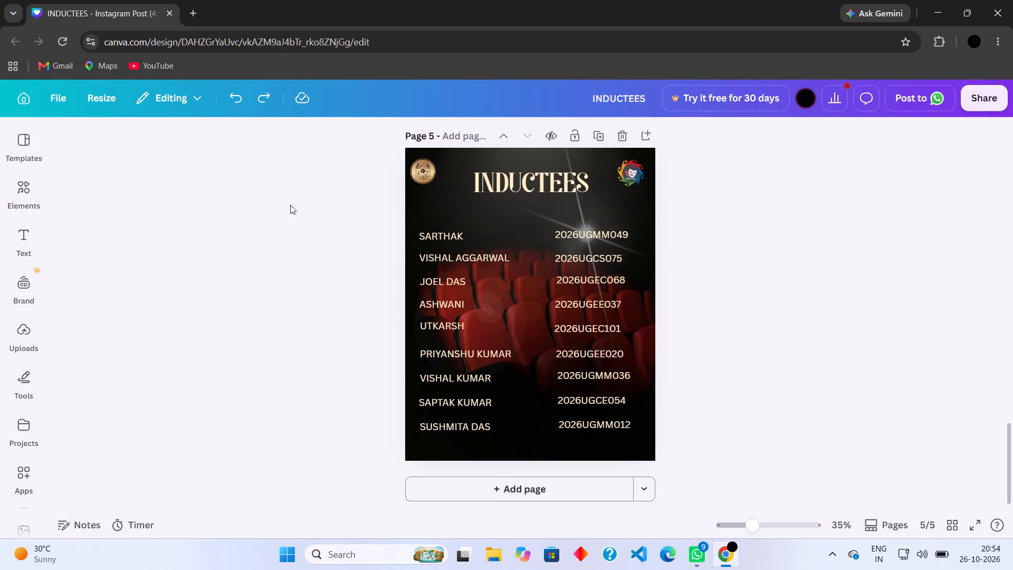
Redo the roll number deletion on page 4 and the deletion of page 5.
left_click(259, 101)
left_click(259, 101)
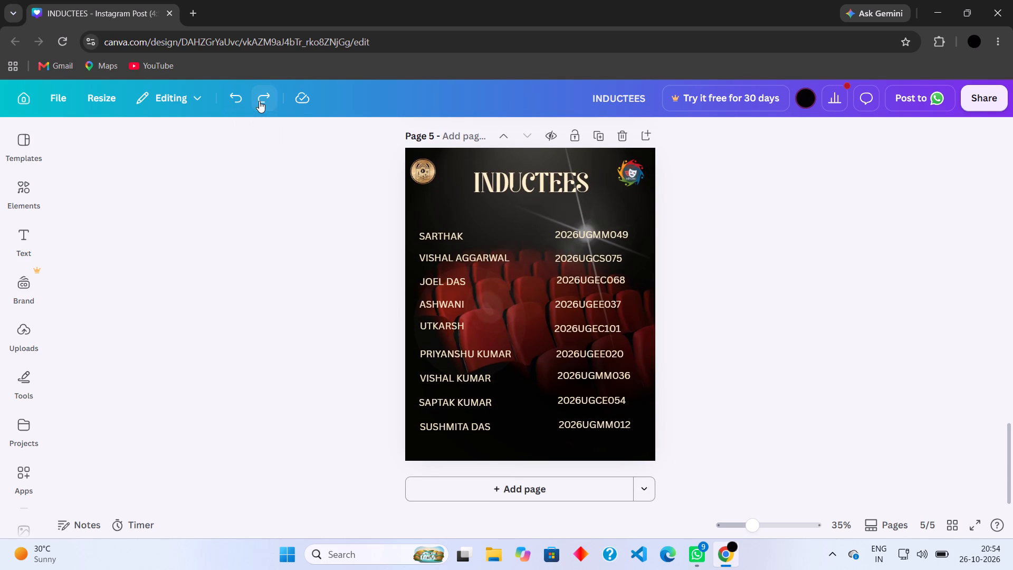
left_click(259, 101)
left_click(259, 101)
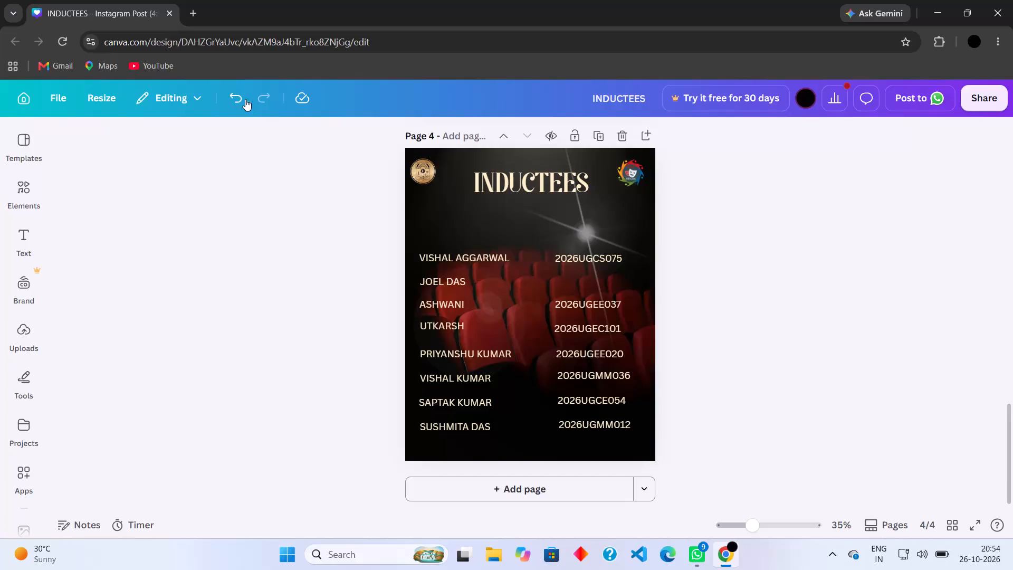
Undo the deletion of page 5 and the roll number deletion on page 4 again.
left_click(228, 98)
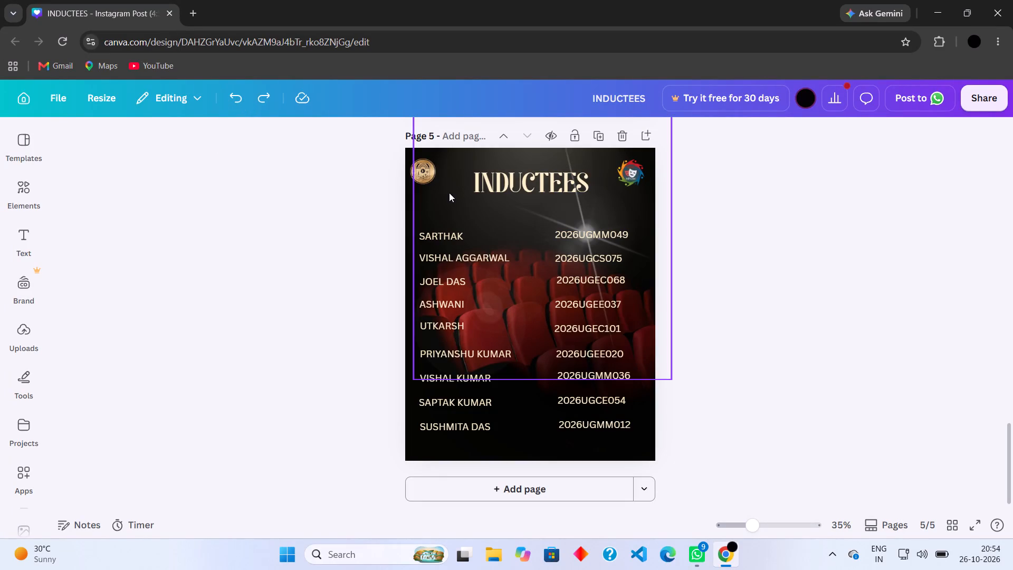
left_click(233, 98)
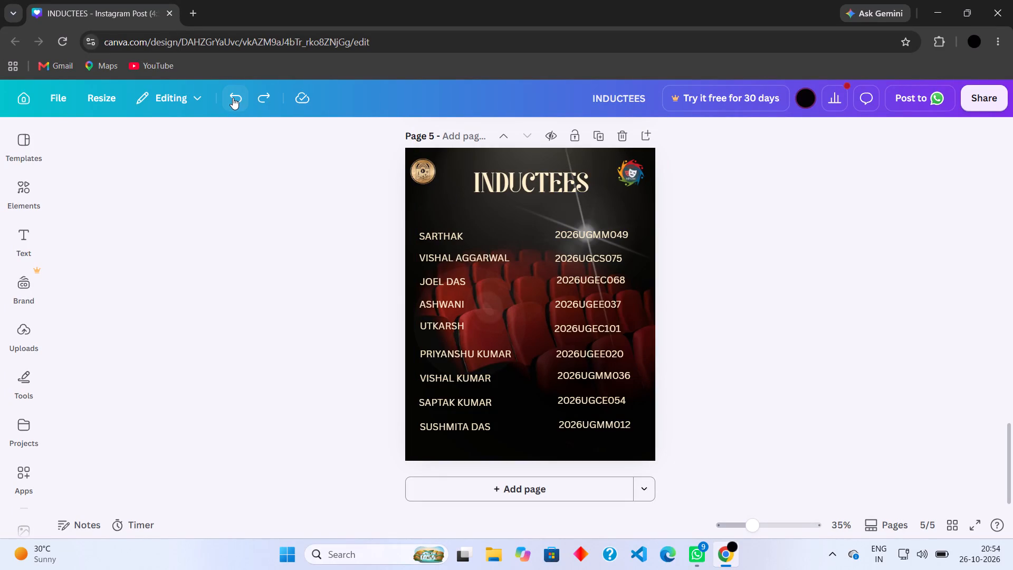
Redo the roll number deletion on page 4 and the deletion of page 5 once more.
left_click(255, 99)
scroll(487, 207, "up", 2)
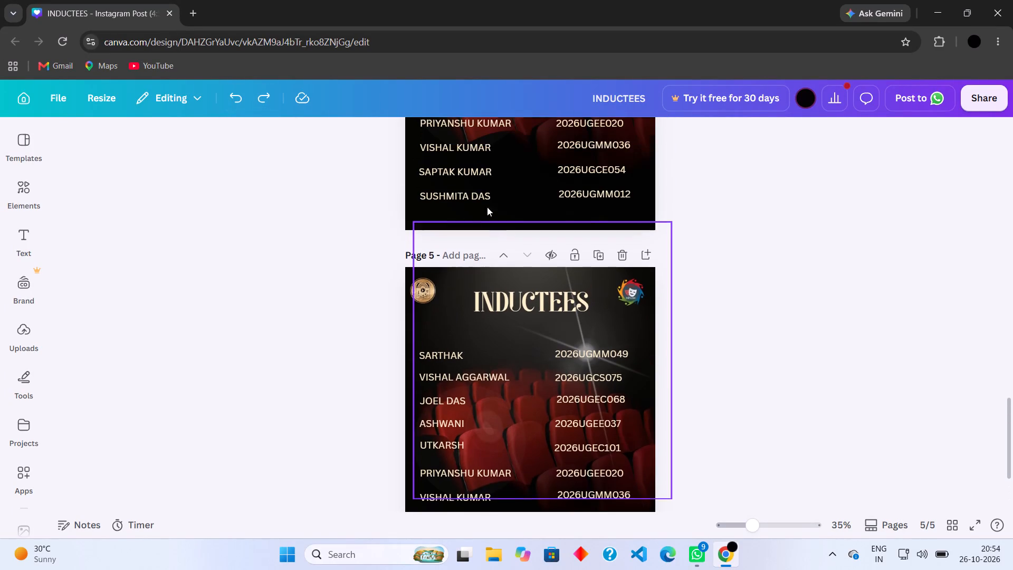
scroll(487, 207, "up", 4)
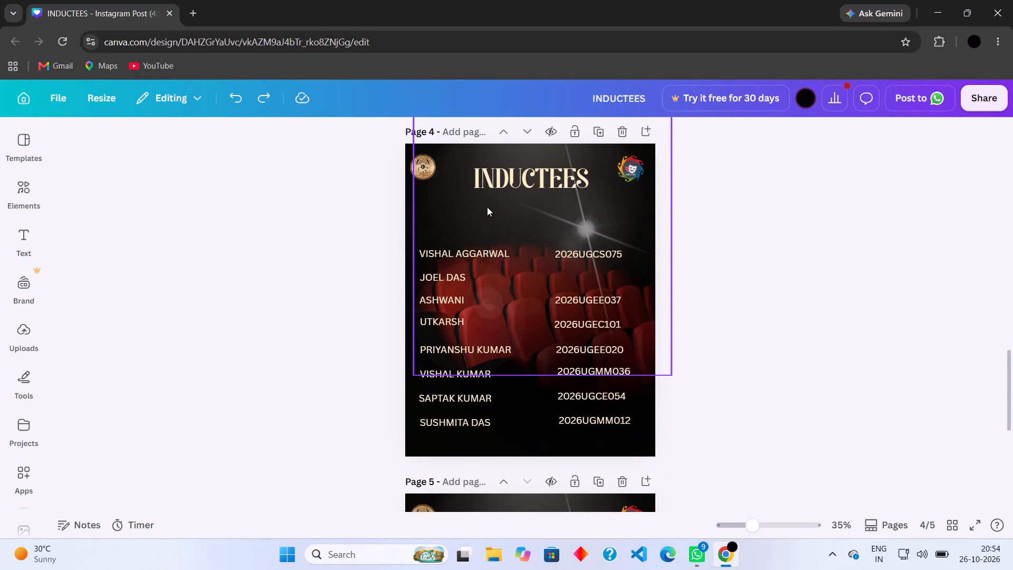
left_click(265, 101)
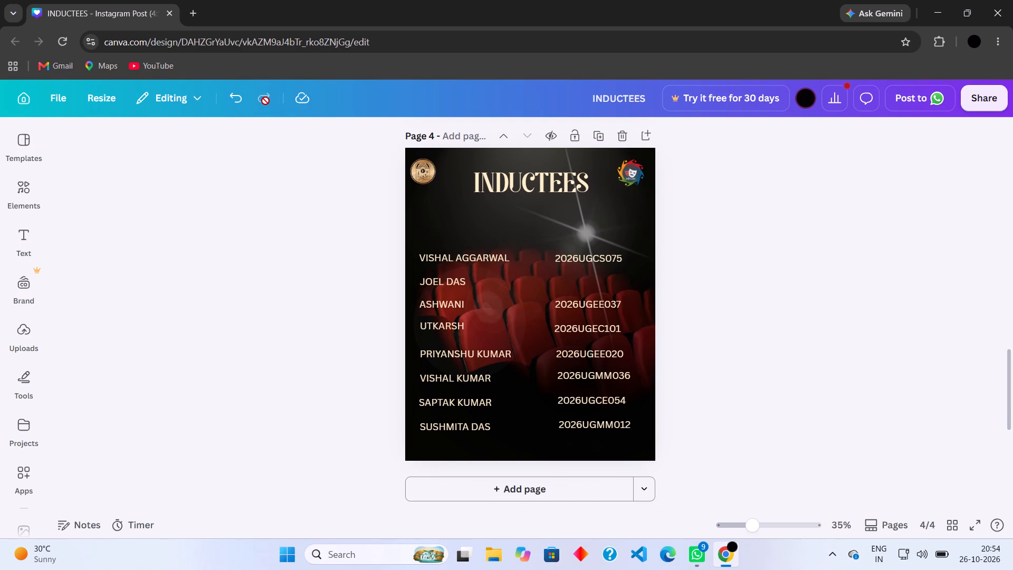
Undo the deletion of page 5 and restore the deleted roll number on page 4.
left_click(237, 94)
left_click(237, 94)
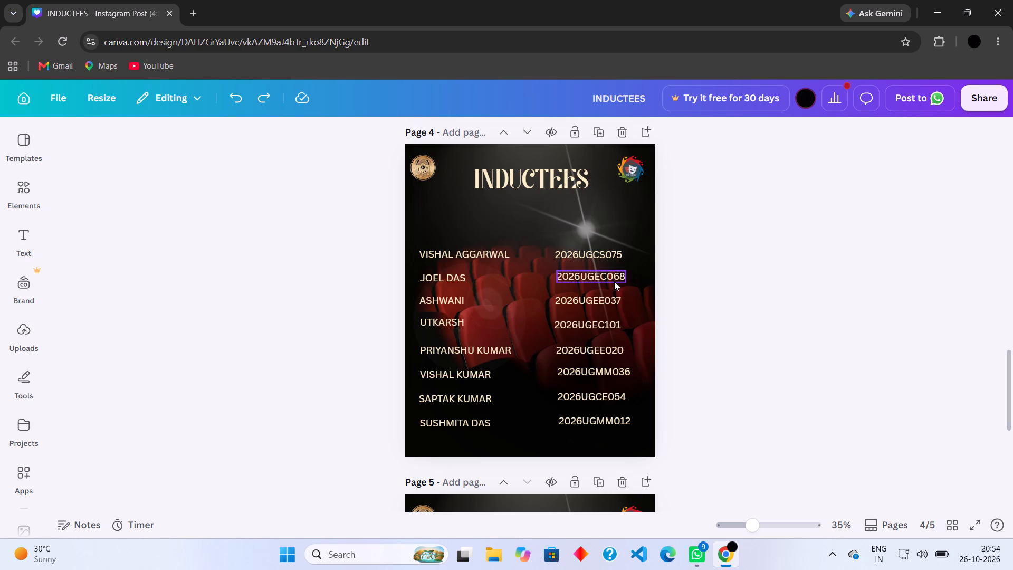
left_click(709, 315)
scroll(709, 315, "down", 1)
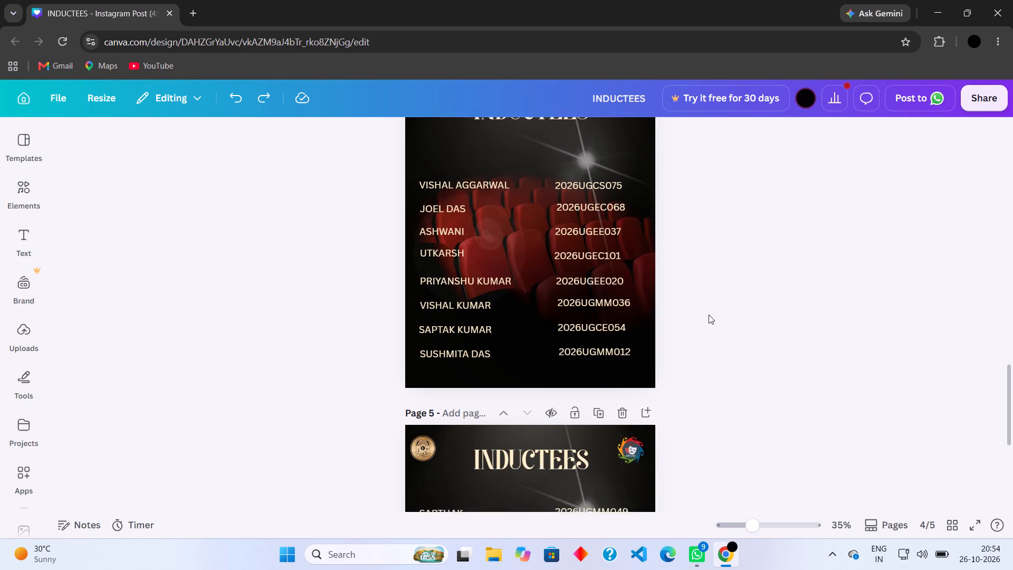
Delete page 5 of the design.
scroll(709, 315, "down", 2)
left_click(624, 317)
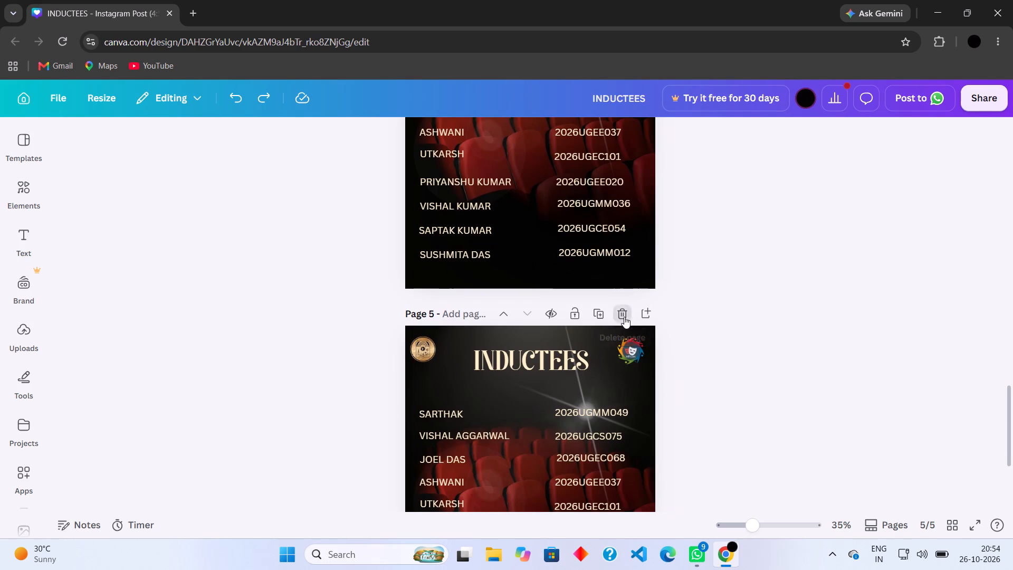
scroll(624, 317, "up", 2)
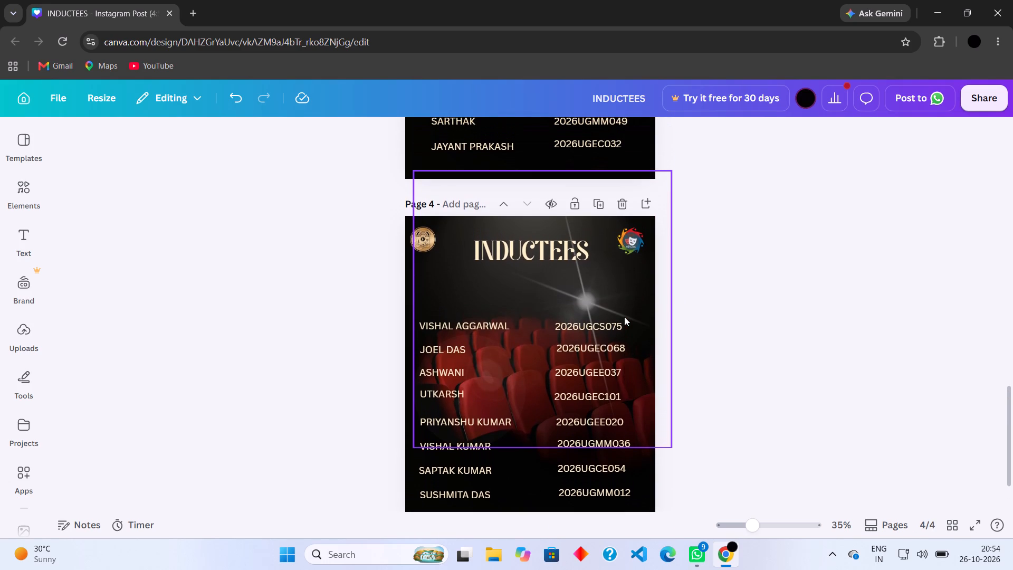
left_click(759, 272)
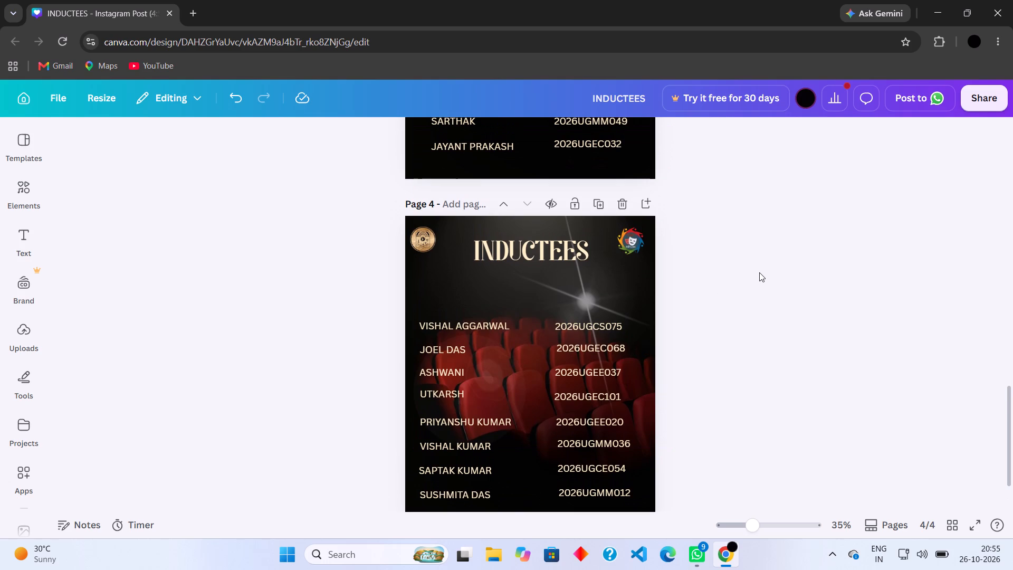
Duplicate the topmost roll number on page 4, place the copy just above it, and change the copy to the next inductee's EE-branch roll number.
scroll(759, 272, "down", 1)
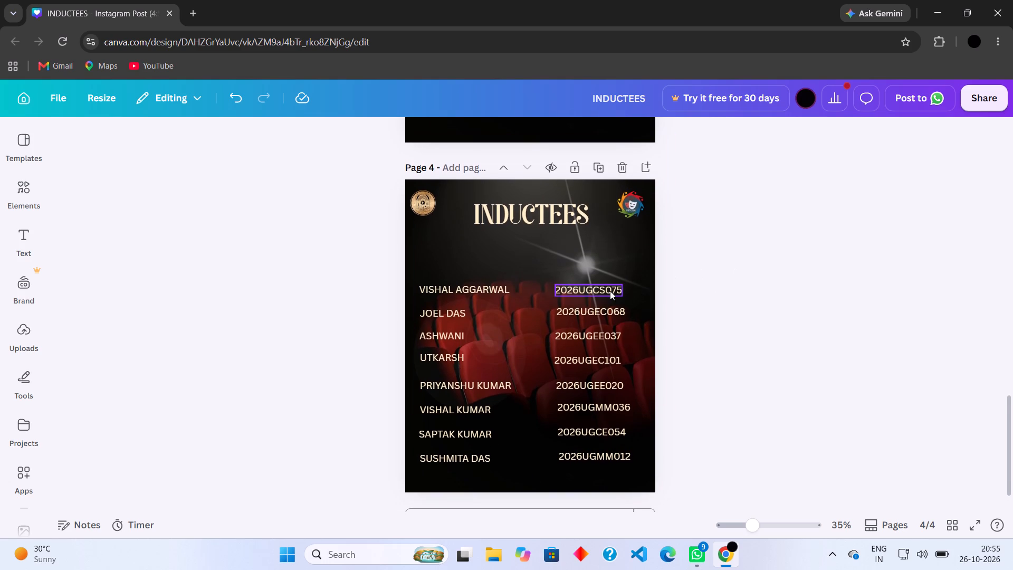
left_click(608, 290)
left_click(593, 256)
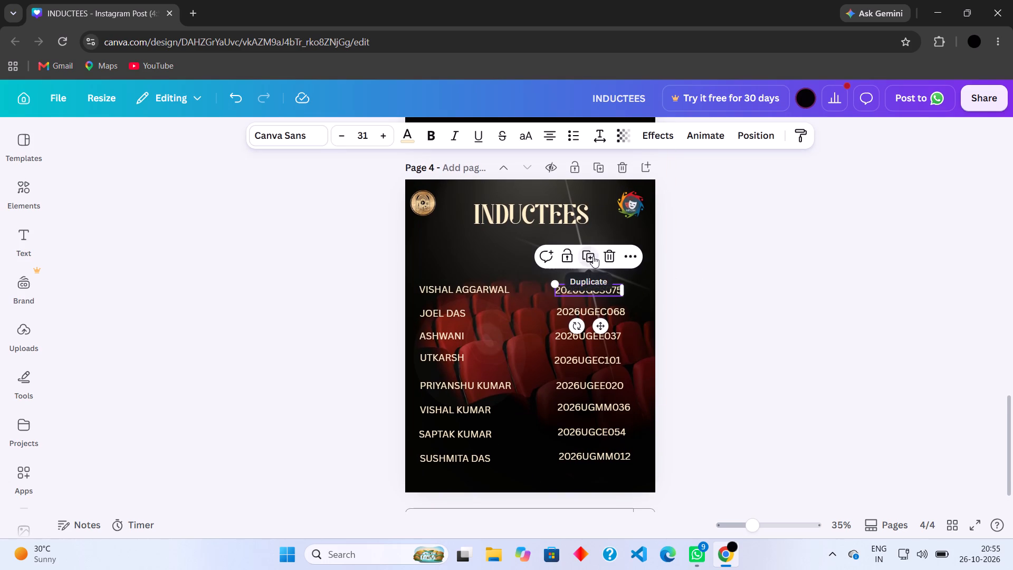
left_click_drag(601, 327, 598, 303)
double_click(604, 268)
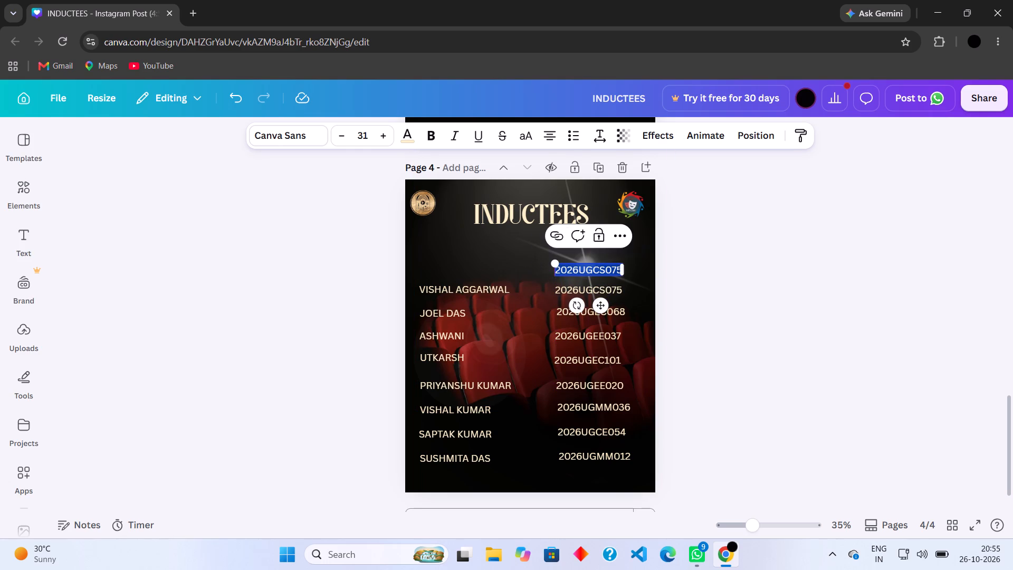
key("Right")
key("BackSpace")
key("BackSpace")
key("BackSpace")
key("BackSpace")
key("BackSpace")
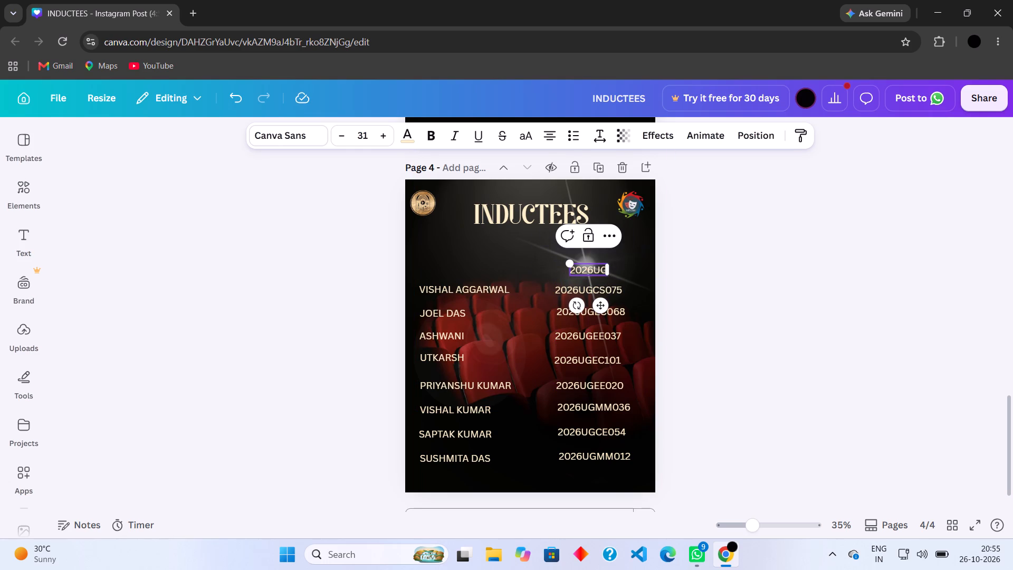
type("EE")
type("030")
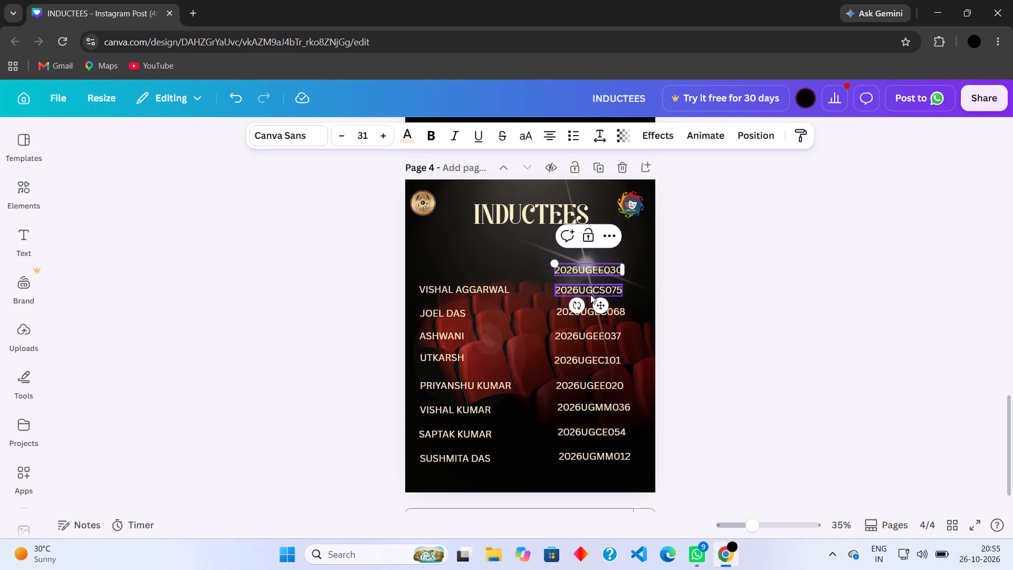
left_click(676, 262)
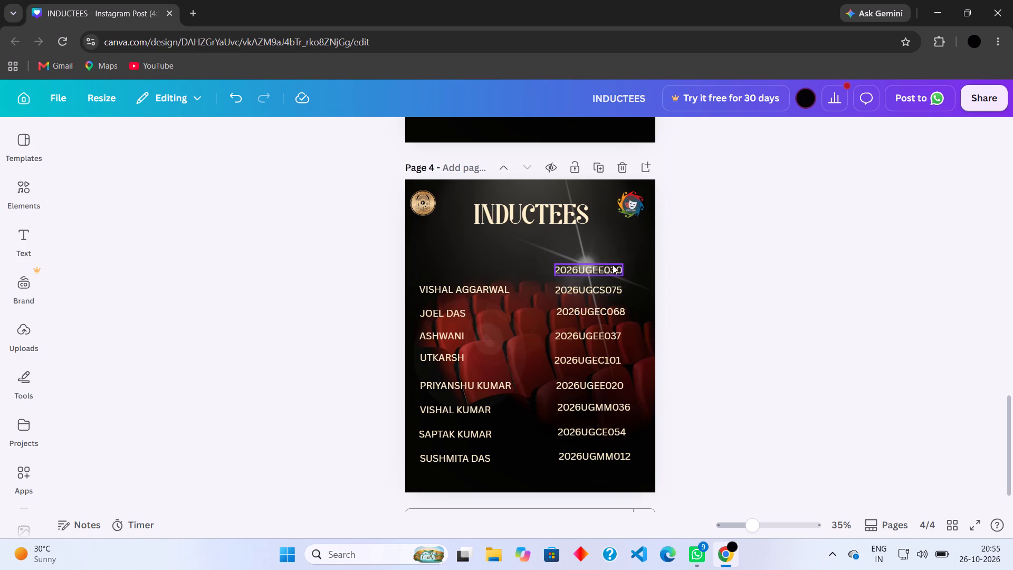
Duplicate the new topmost roll number on page 4 and replace the copy's last three digits with another inductee's EE-branch number.
left_click(604, 267)
left_click(591, 236)
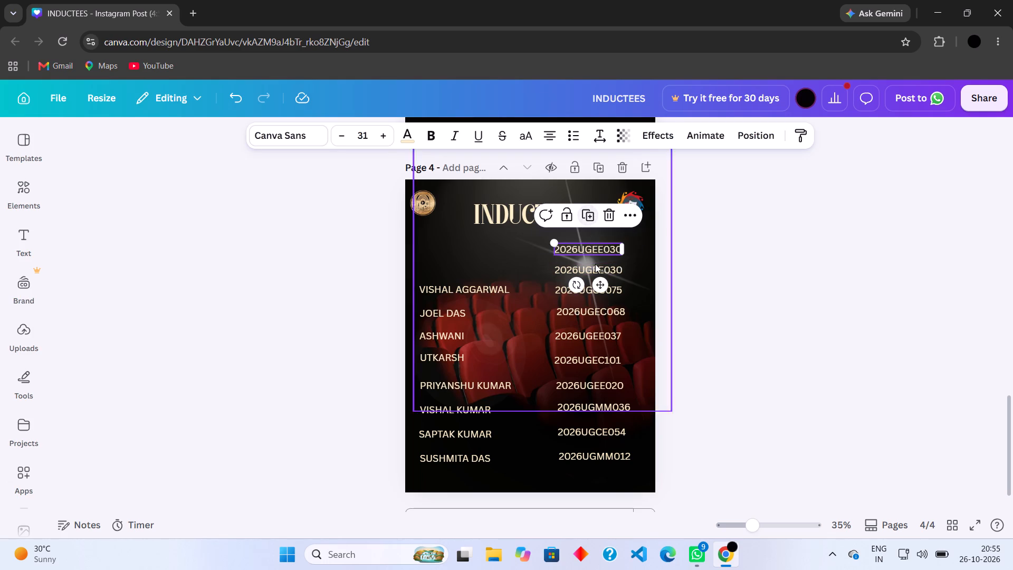
double_click(610, 249)
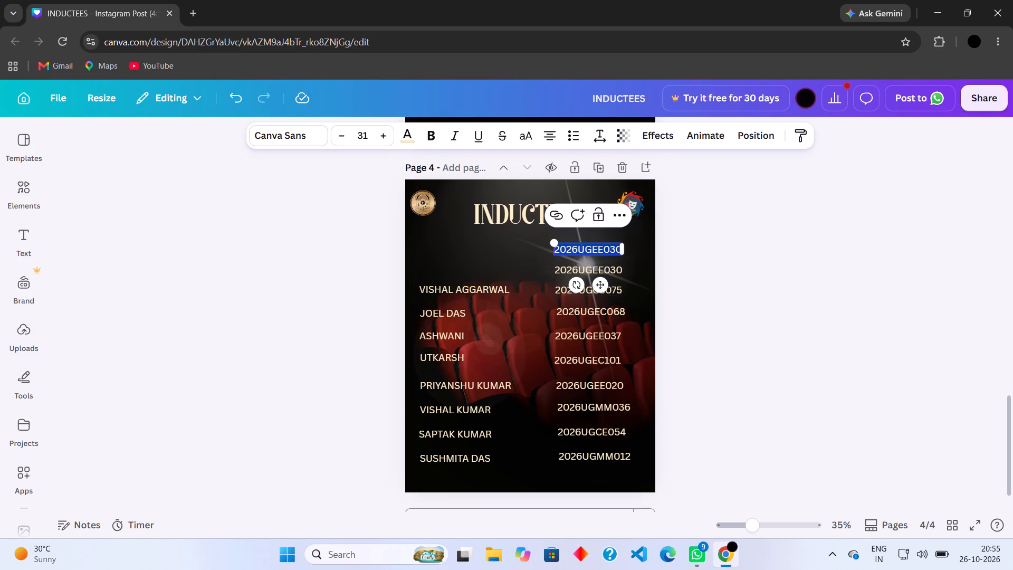
key("Right")
key("BackSpace")
key("BackSpace")
key("BackSpace")
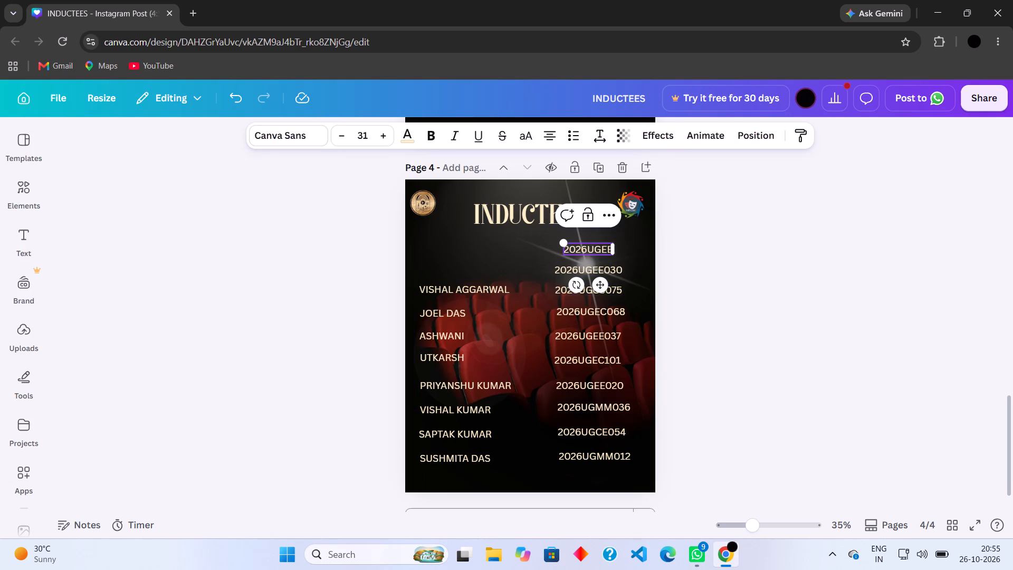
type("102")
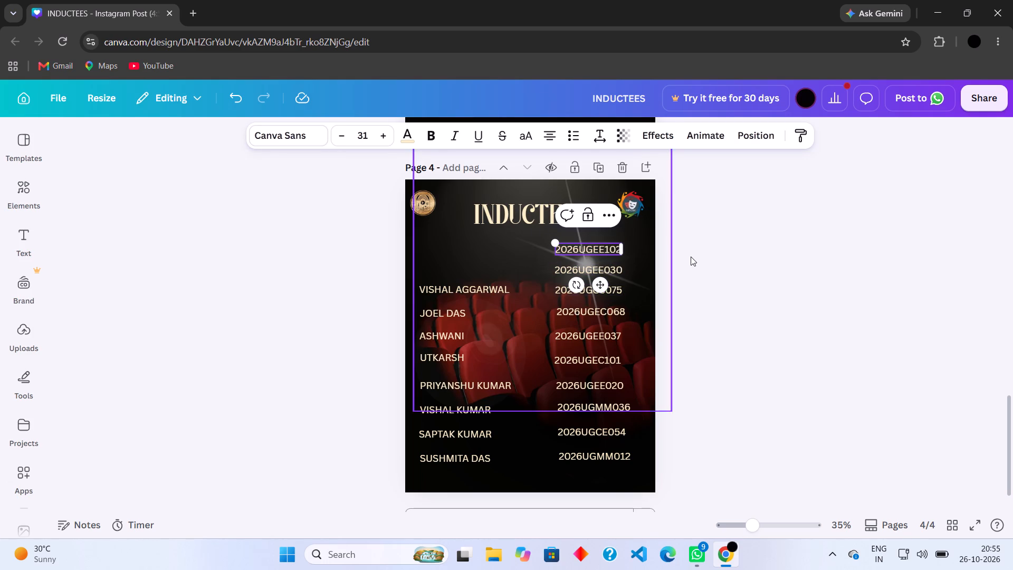
left_click(691, 256)
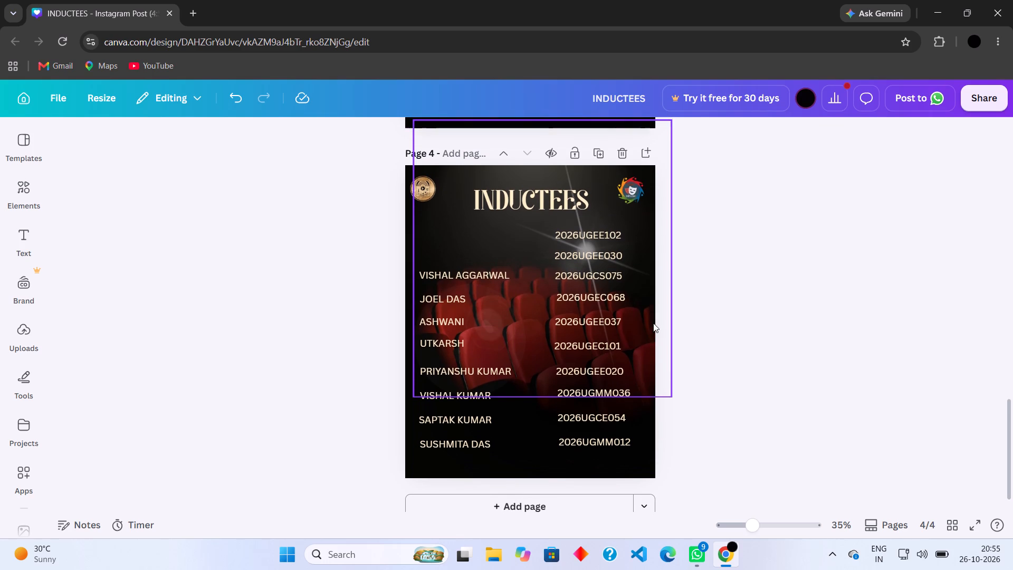
Duplicate page 4 as a new page 5.
left_click(603, 158)
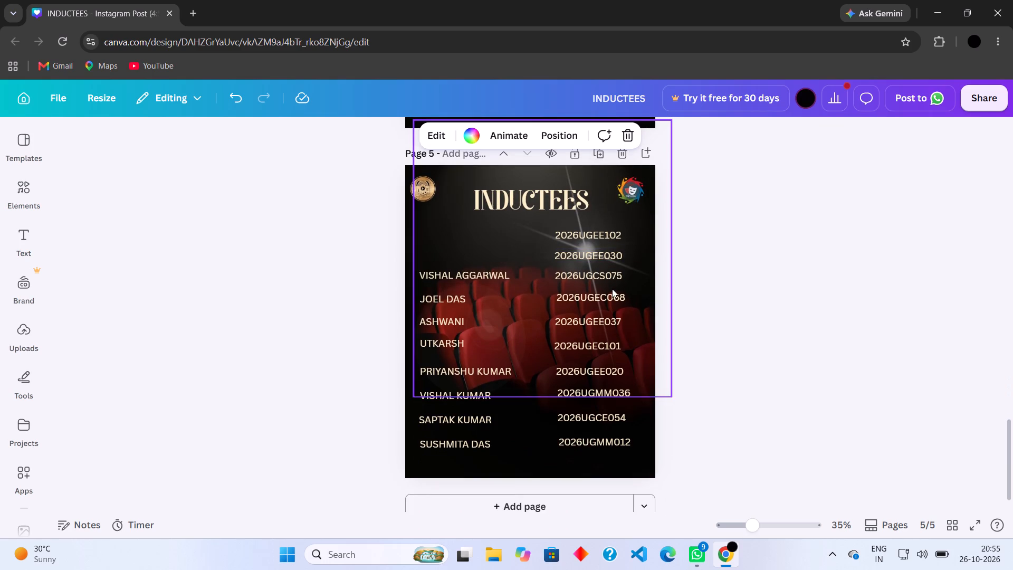
Replace the first roll number on page 5 with a different EE-branch roll number.
double_click(618, 235)
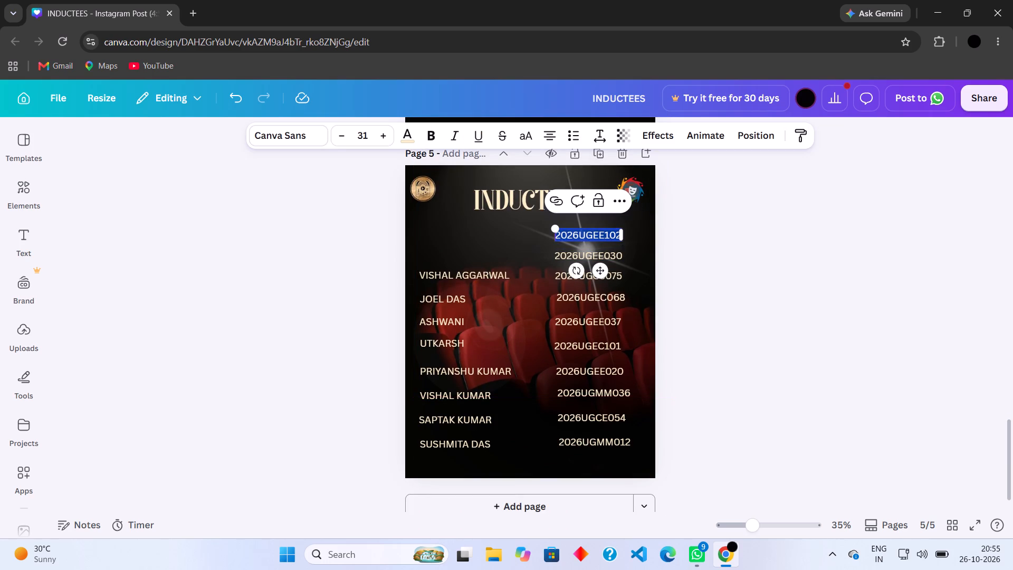
key("Right")
key("BackSpace")
key("BackSpace")
key("BackSpace")
key("BackSpace")
key("BackSpace")
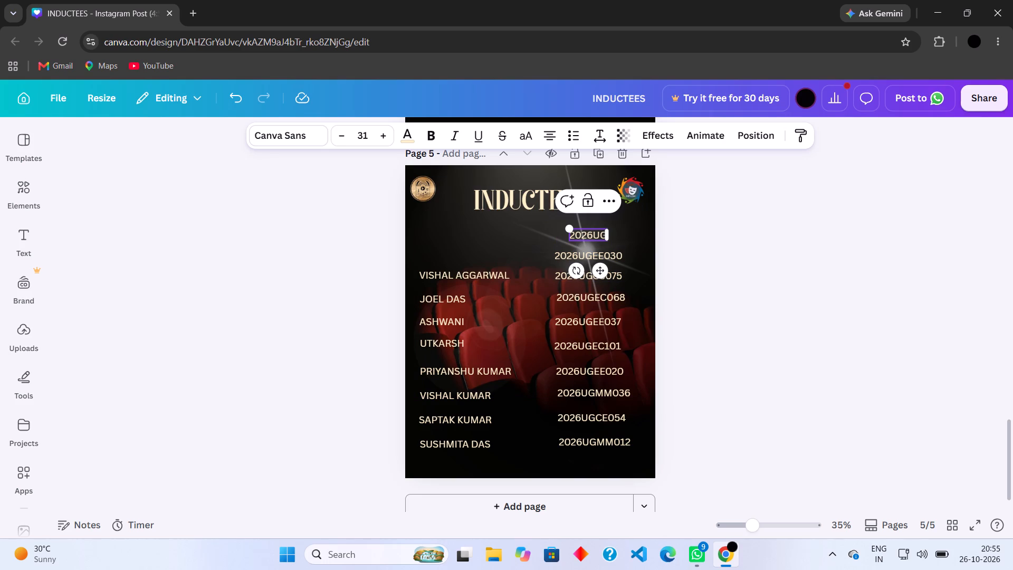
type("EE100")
left_click(725, 259)
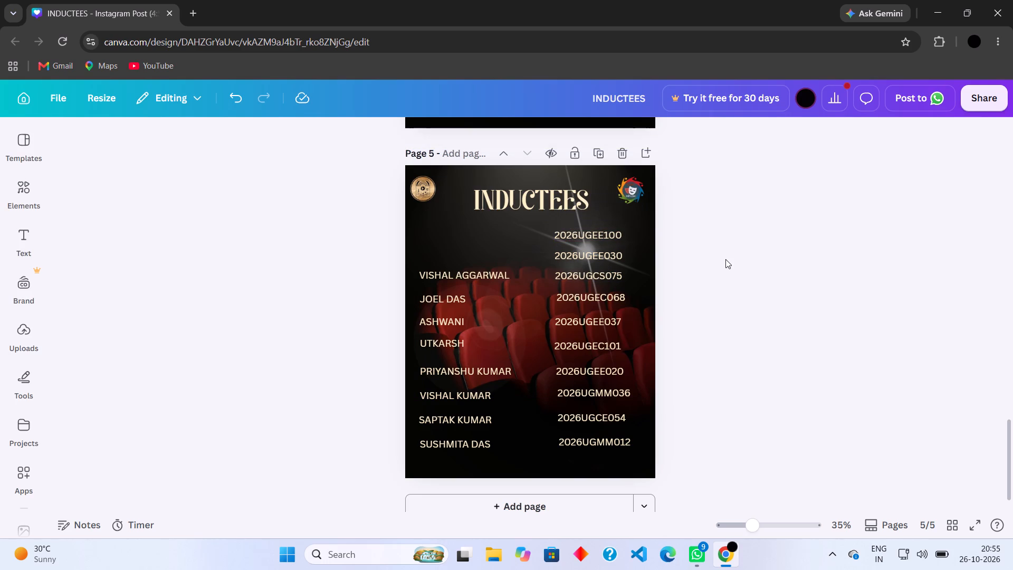
Replace the second roll number on page 5 with a PI-branch roll number.
double_click(608, 254)
key("Right")
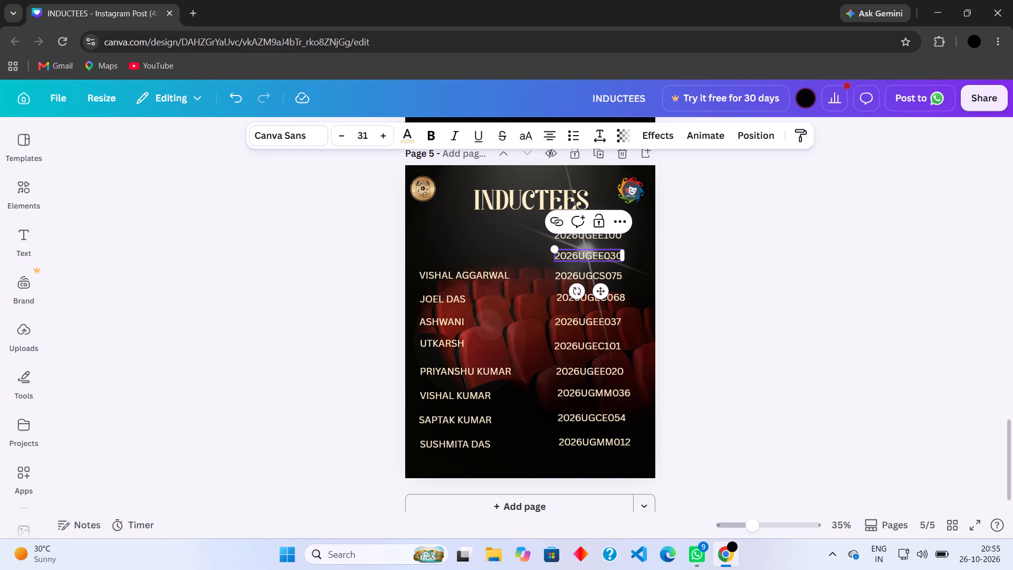
key("BackSpace")
key("BackSpace")
key("BackSpace")
key("BackSpace")
key("BackSpace")
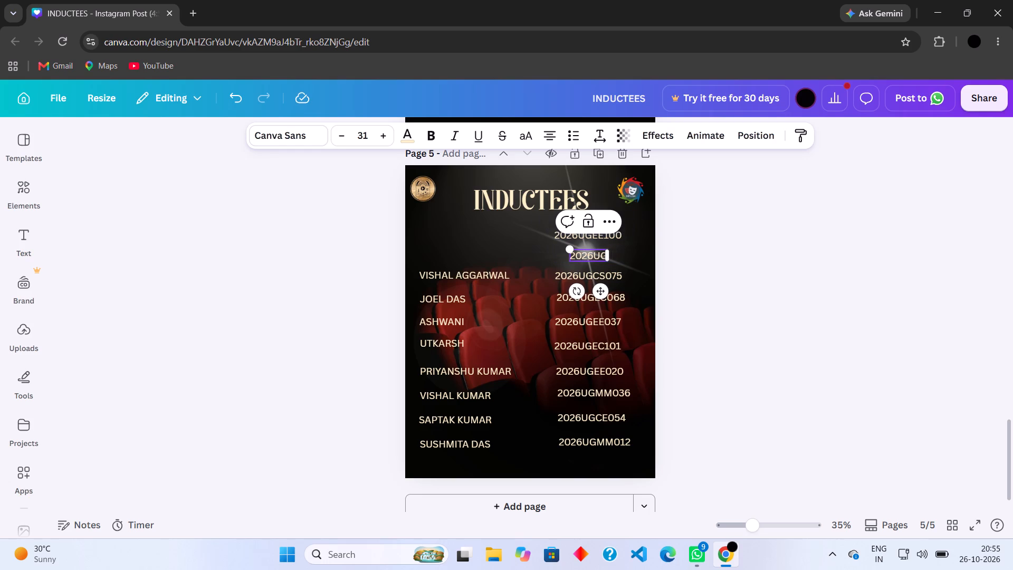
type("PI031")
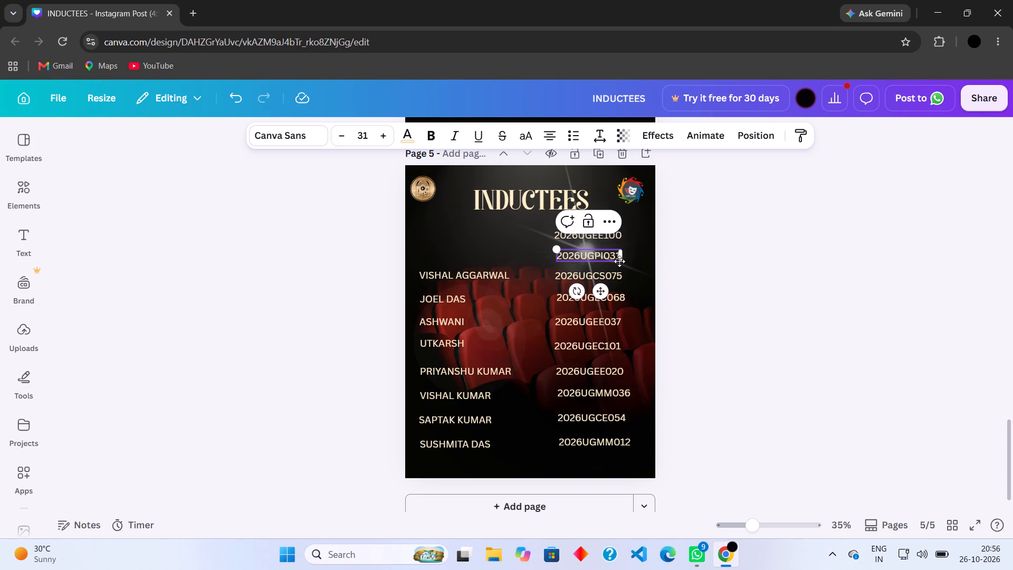
Replace the third roll number on page 5 with a postgraduate roll number using the code PGCSCA.
double_click(606, 274)
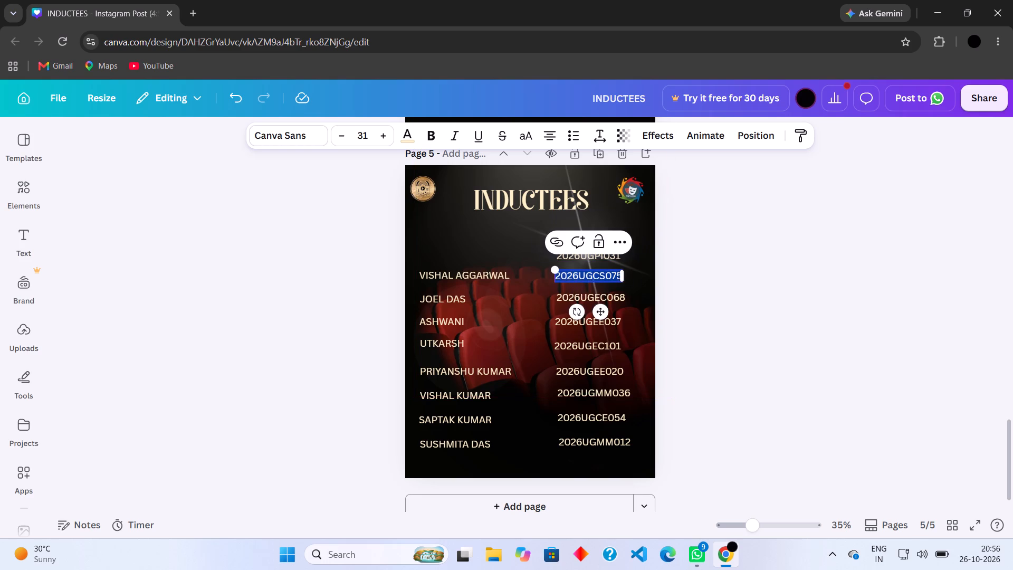
key("Right")
key("BackSpace")
key("BackSpace")
key("BackSpace")
key("BackSpace")
key("BackSpace")
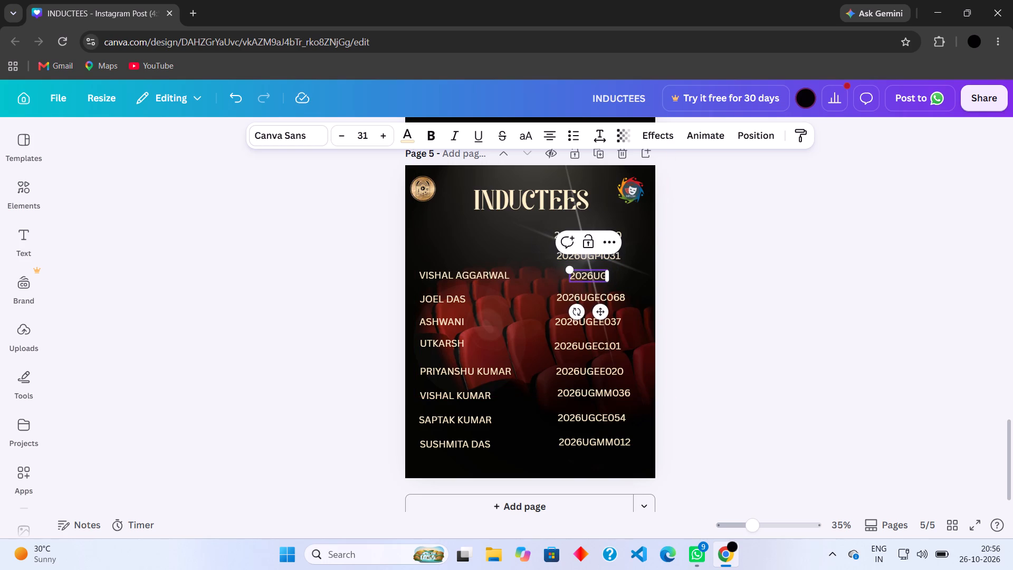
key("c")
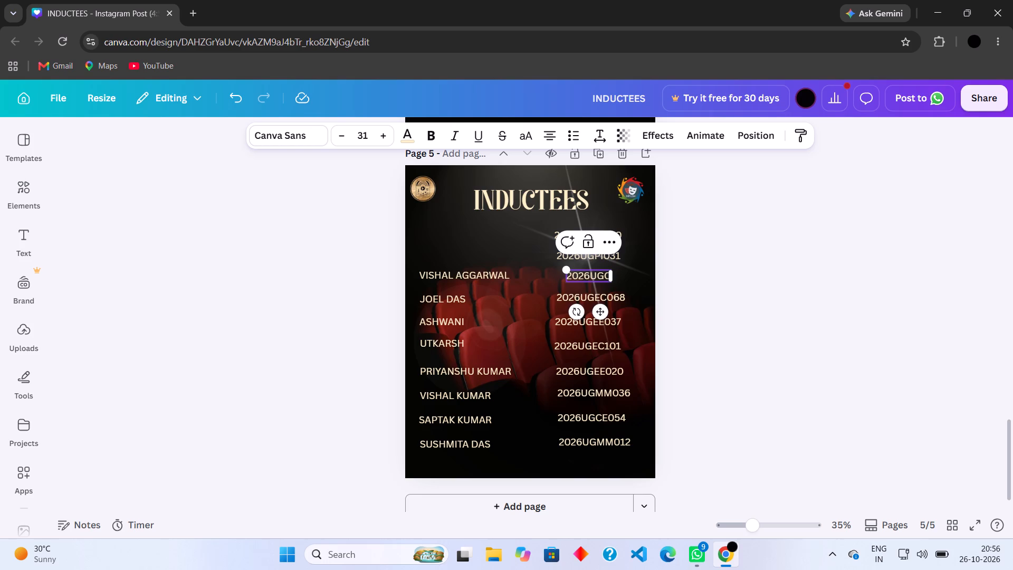
key("BackSpace")
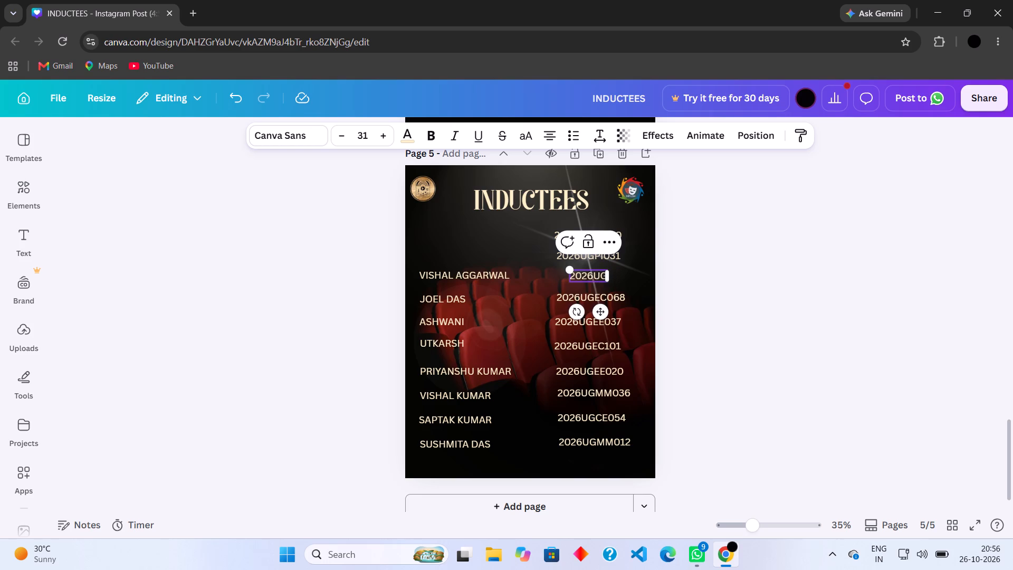
key("BackSpace")
key("BackSpace")
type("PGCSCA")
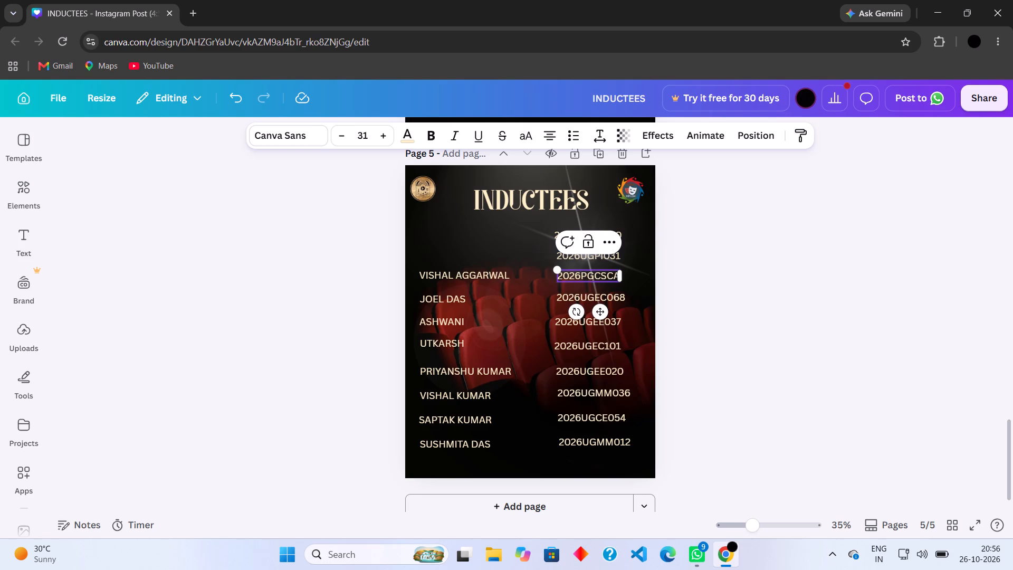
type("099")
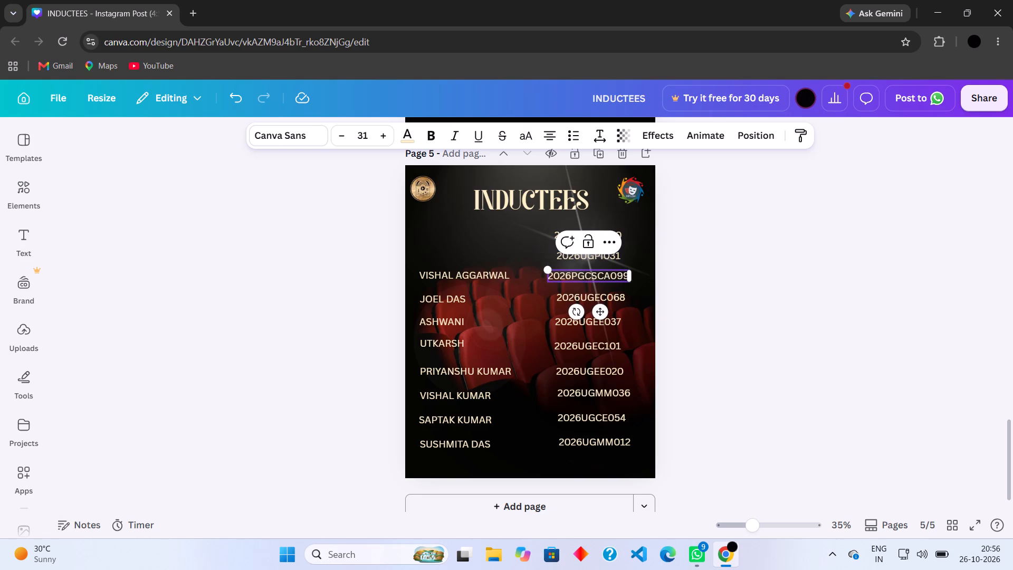
Replace the fourth roll number on page 5 with an MM-branch roll number.
double_click(614, 298)
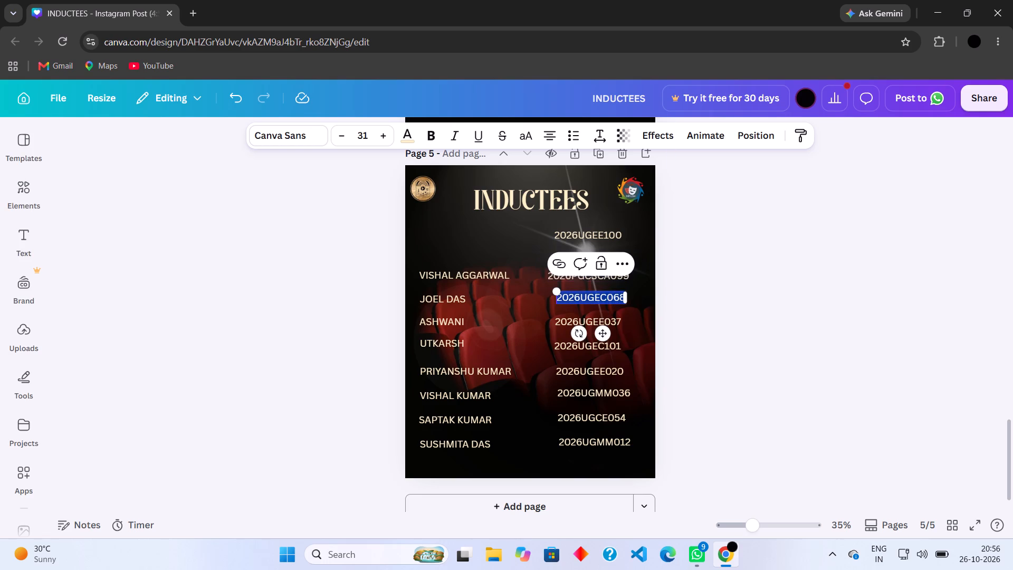
key("Right")
key("BackSpace")
key("BackSpace")
key("BackSpace")
key("BackSpace")
key("BackSpace")
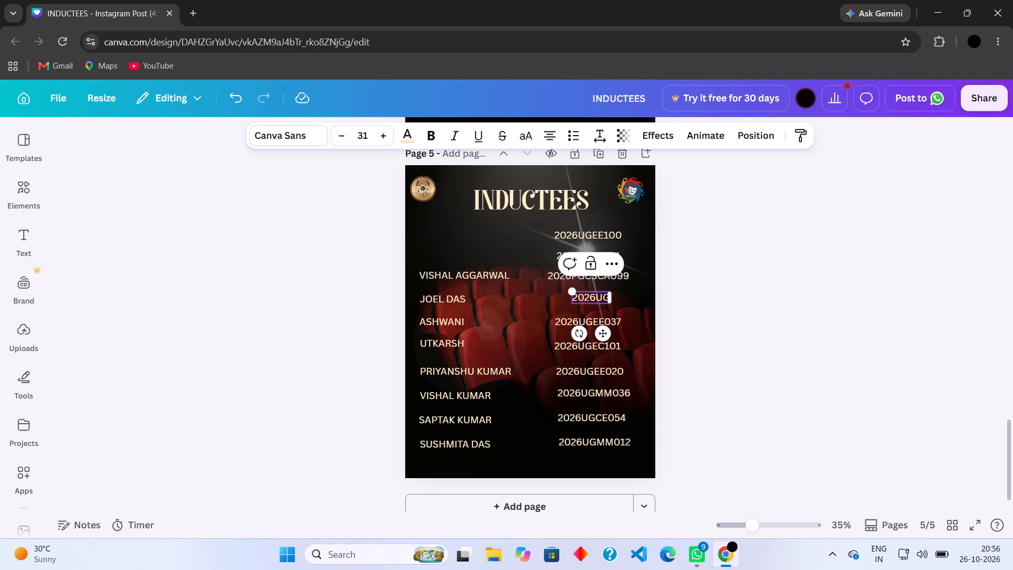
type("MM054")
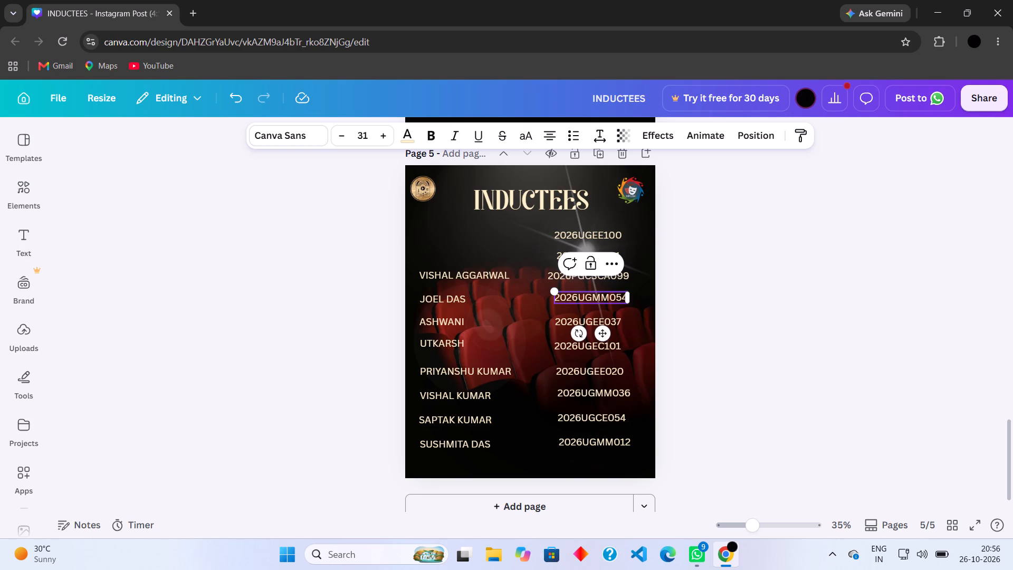
Replace the fifth roll number on page 5 with another inductee's MM-branch roll number.
double_click(603, 322)
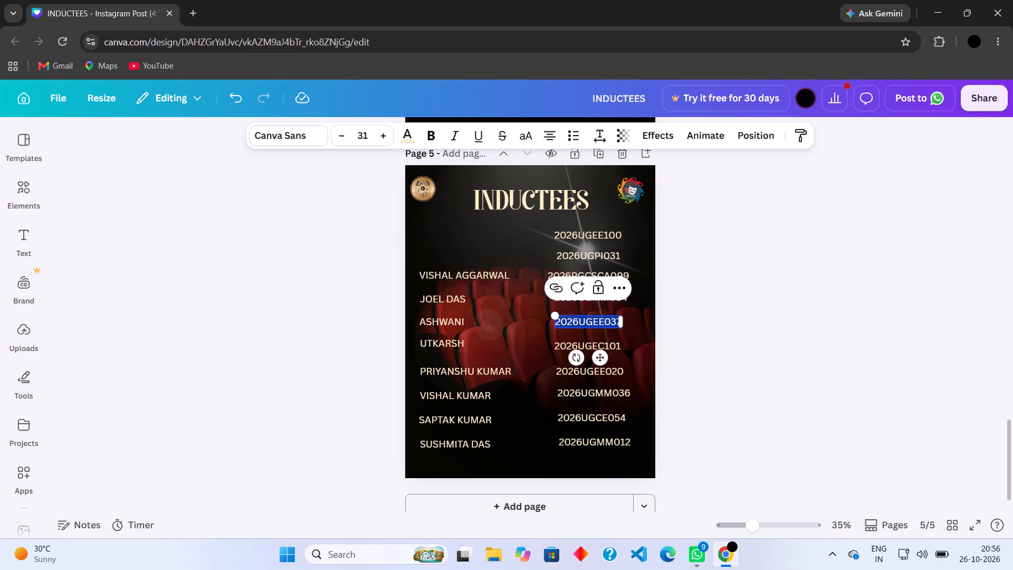
key("Right")
key("BackSpace")
key("BackSpace")
key("BackSpace")
key("BackSpace")
key("BackSpace")
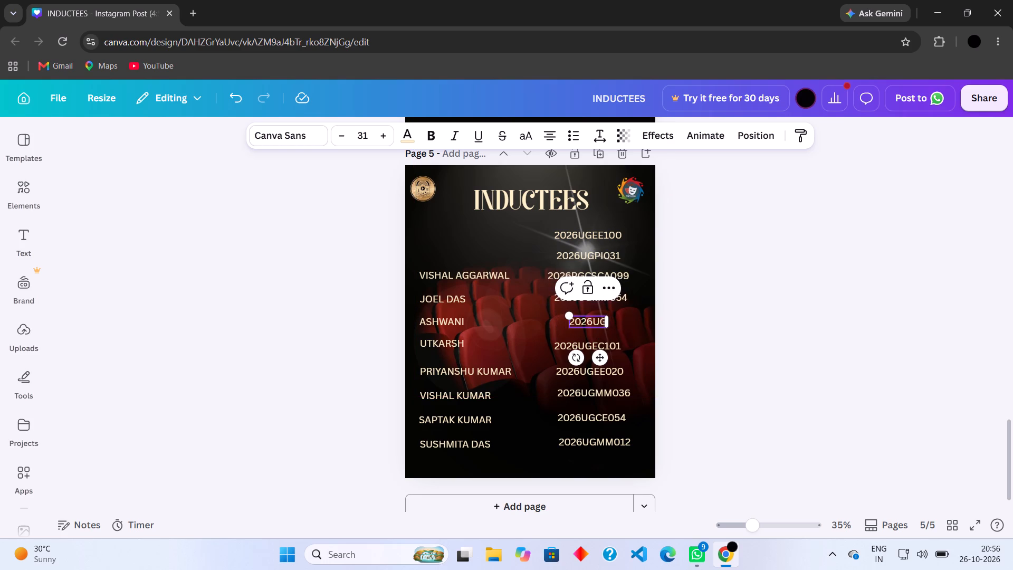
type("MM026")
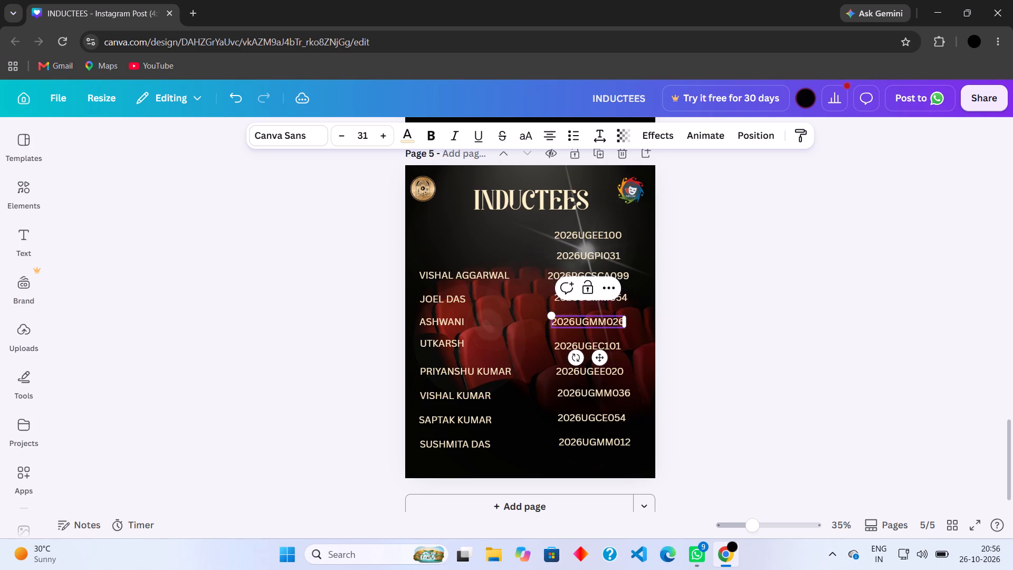
Replace the sixth roll number on page 5 with another inductee's EC-branch roll number.
double_click(613, 345)
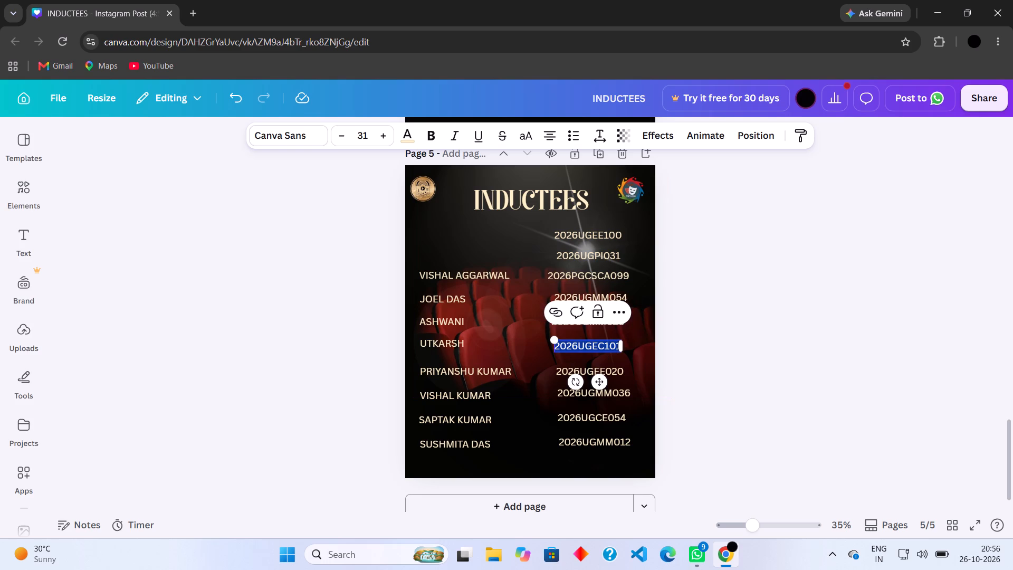
key("Right")
key("BackSpace")
key("BackSpace")
key("BackSpace")
key("BackSpace")
key("BackSpace")
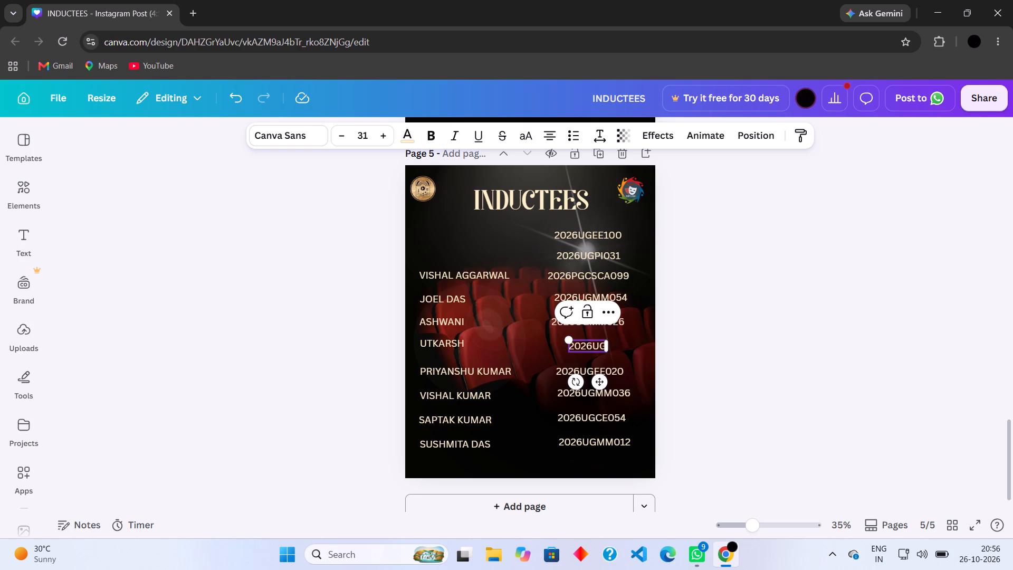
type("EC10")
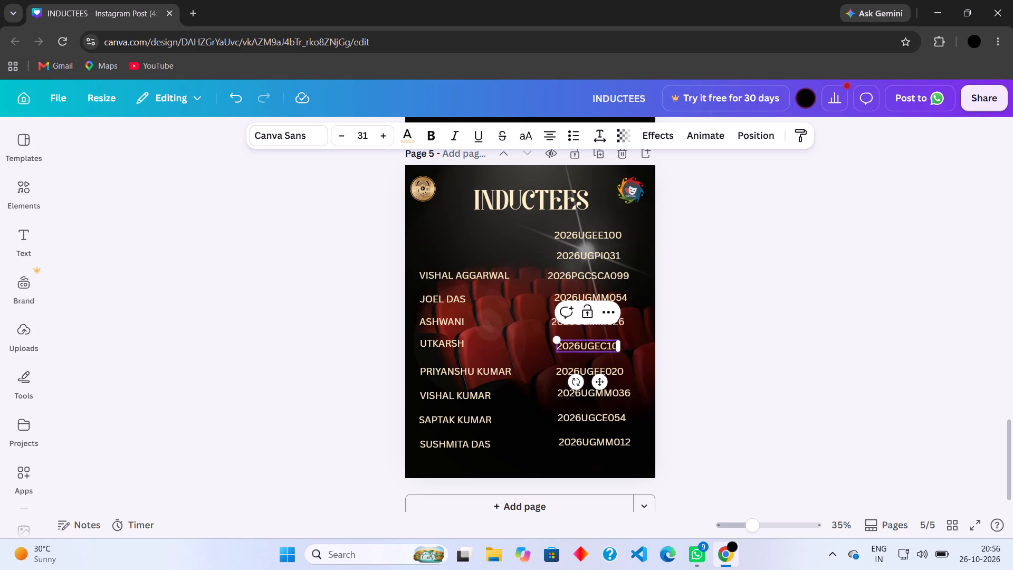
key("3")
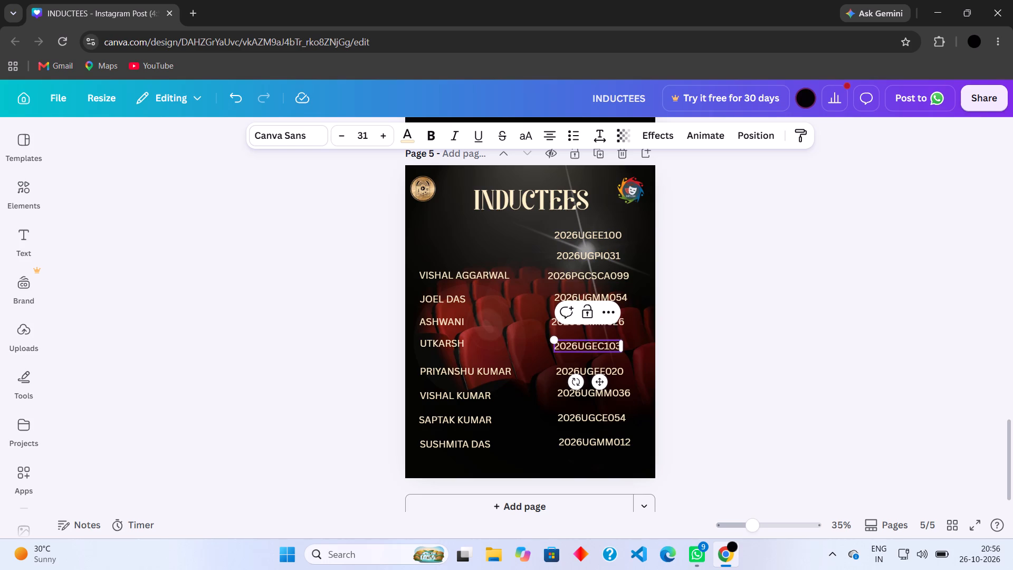
Replace the seventh roll number on page 5 with a PI-branch roll number.
left_click(615, 372)
double_click(615, 372)
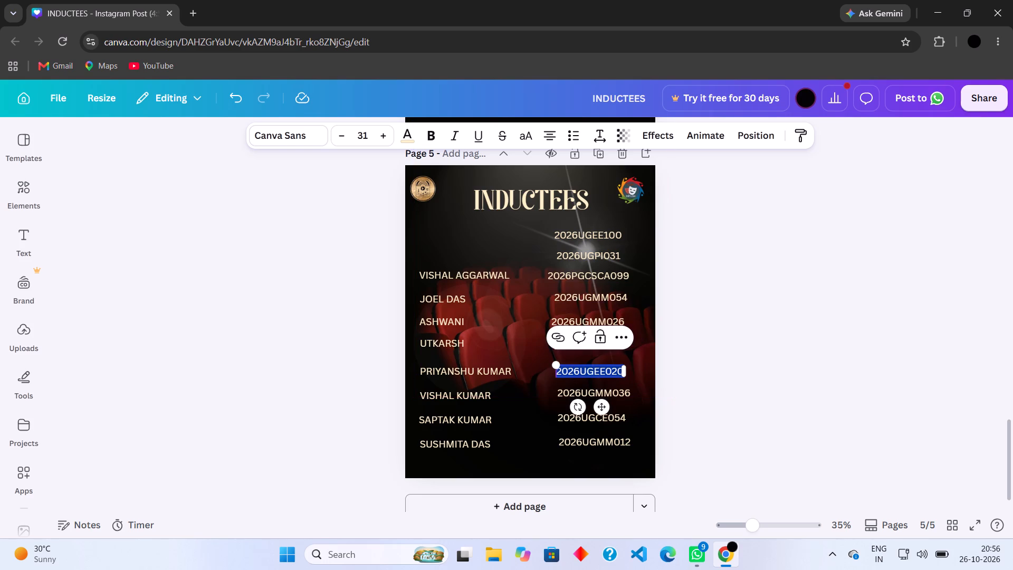
key("Right")
key("BackSpace")
key("BackSpace")
key("BackSpace")
key("BackSpace")
key("BackSpace")
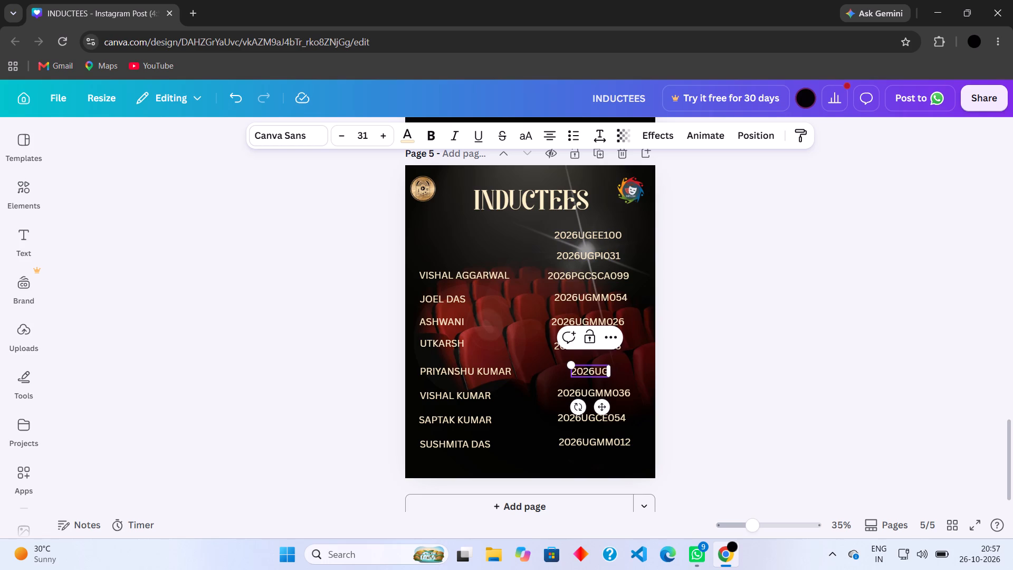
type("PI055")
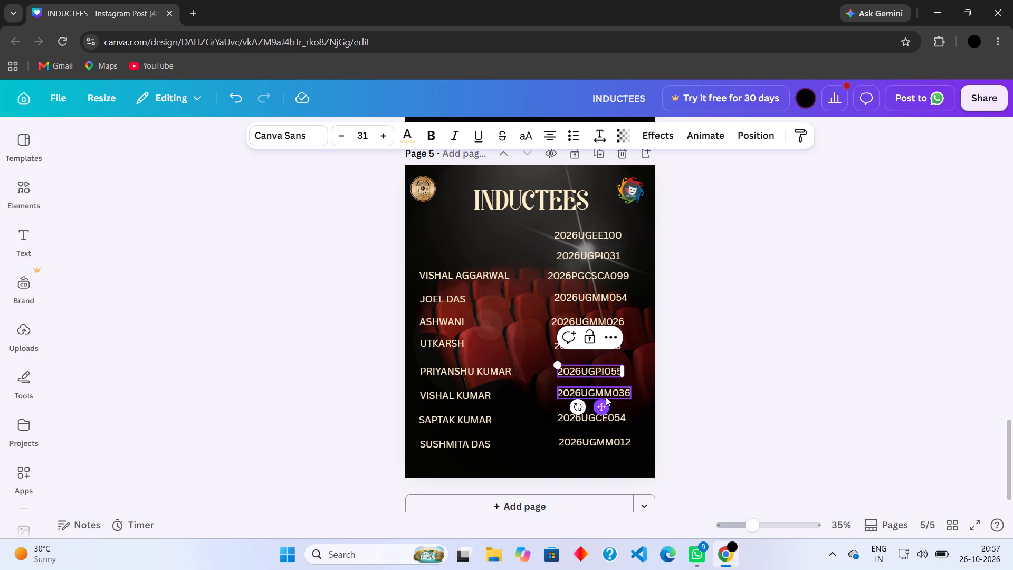
Replace the eighth roll number on page 5 with an ME-branch roll number.
double_click(607, 391)
key("Right")
key("BackSpace")
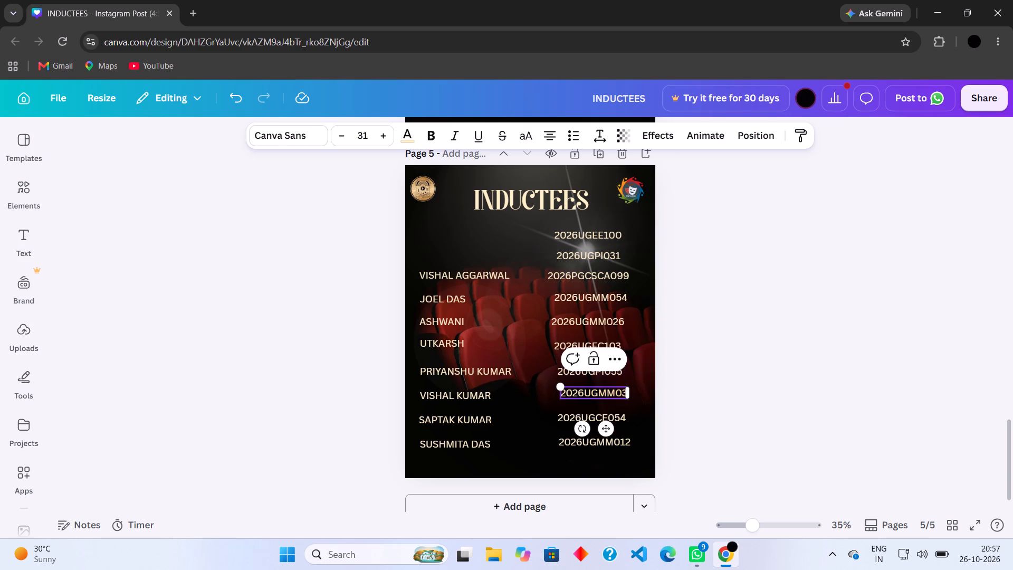
key("BackSpace")
key("BackSpace")
key("BackSpace")
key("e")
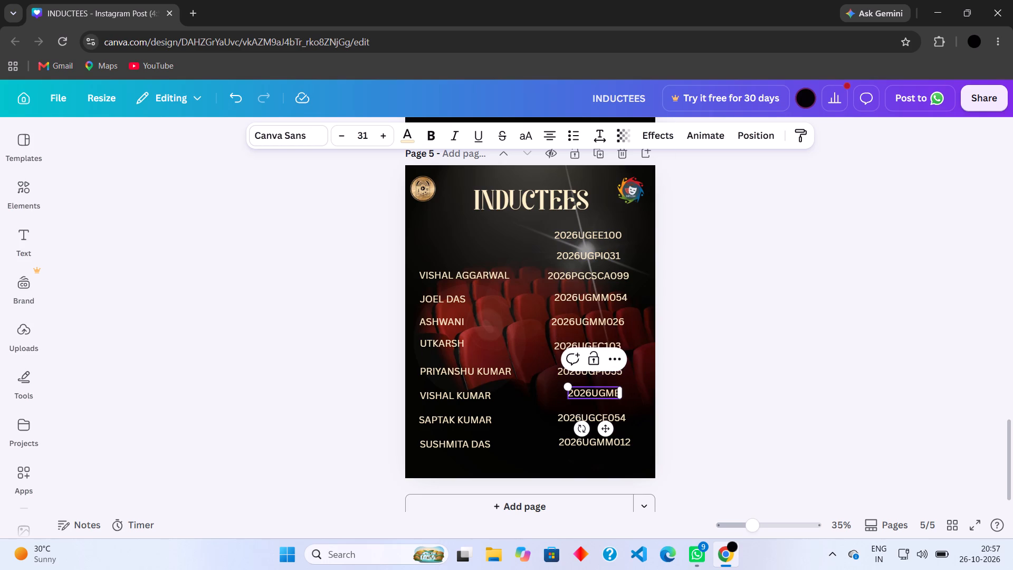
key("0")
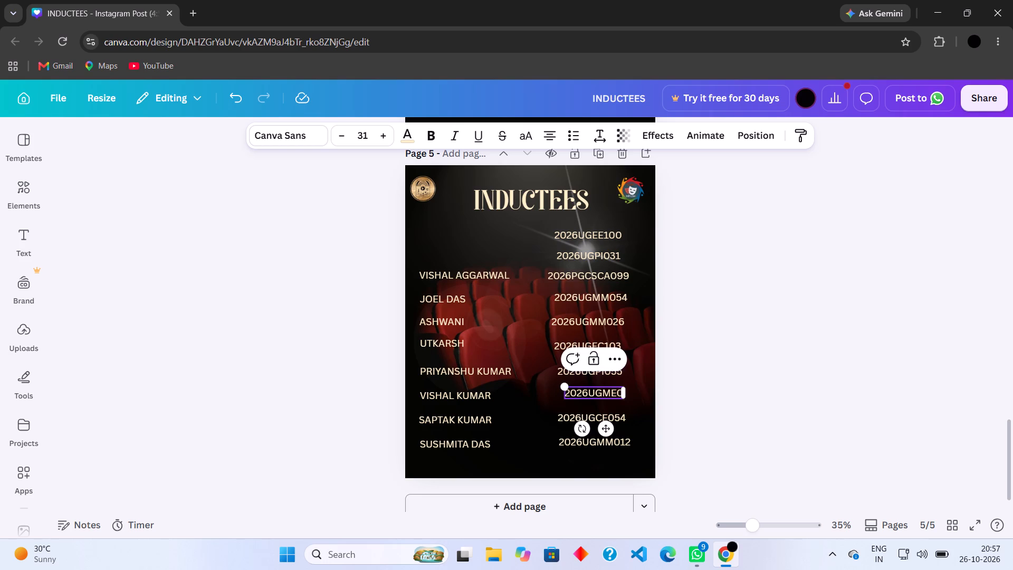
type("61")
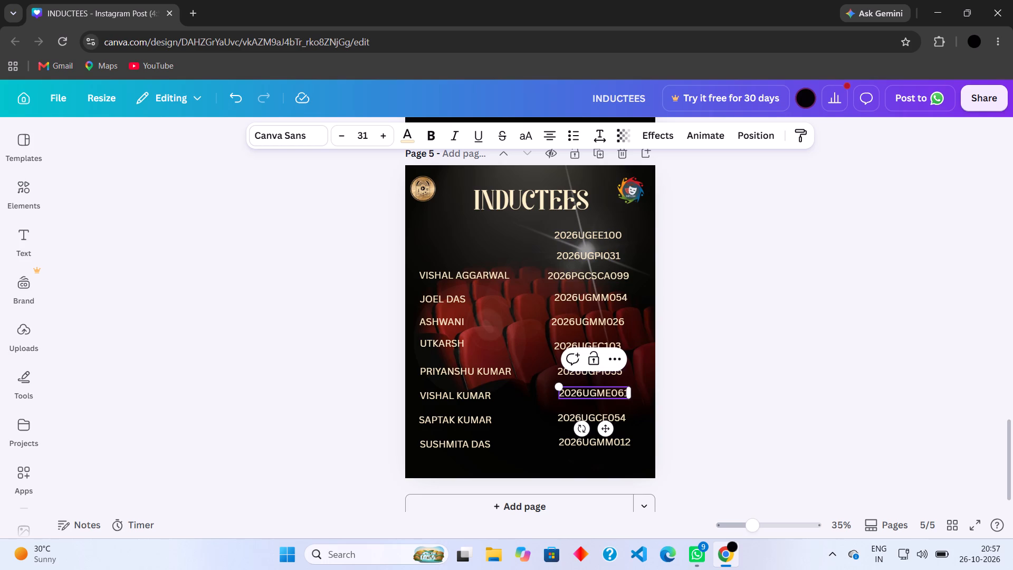
Replace the ninth roll number on page 5 with an EE-branch roll number.
double_click(609, 417)
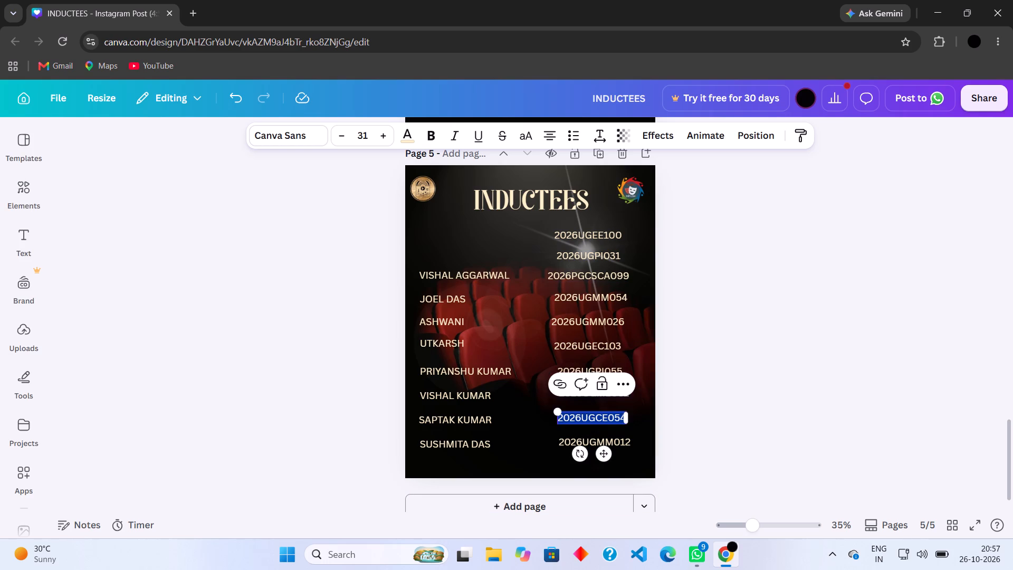
key("Right")
key("BackSpace")
key("BackSpace")
key("BackSpace")
key("BackSpace")
key("BackSpace")
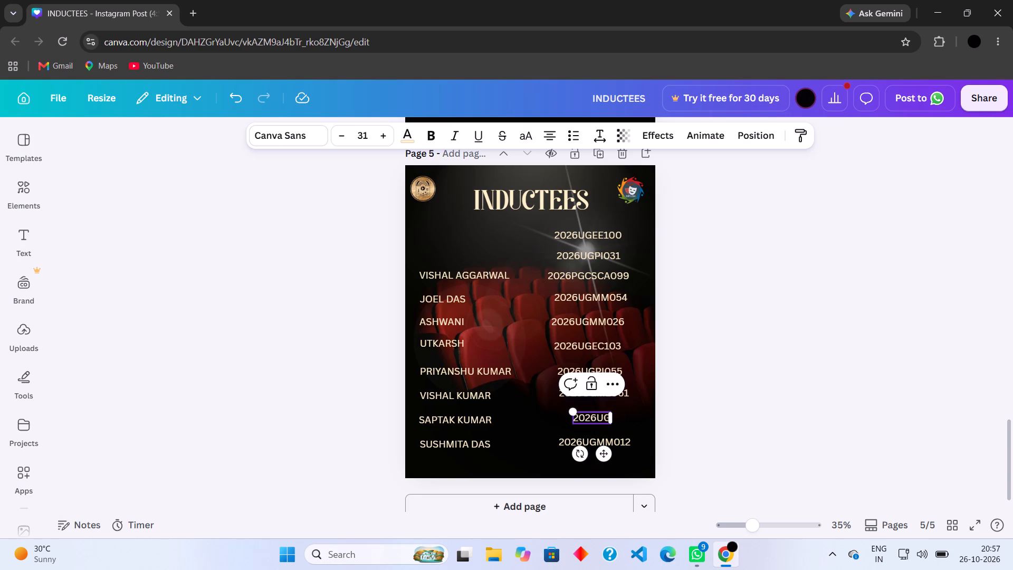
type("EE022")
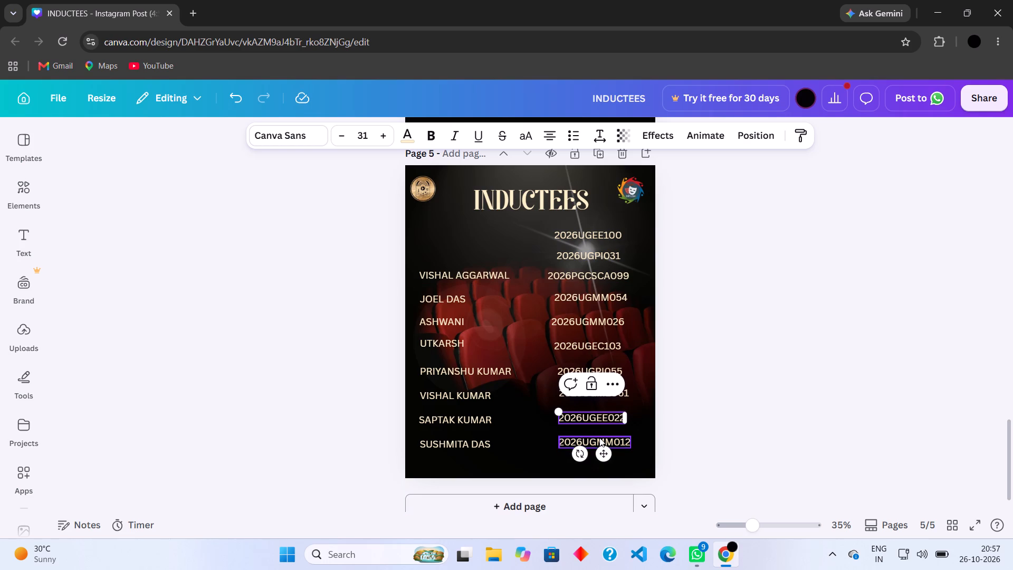
Change the last two digits of the tenth roll number on page 5 to match the new MM-branch inductee.
double_click(599, 440)
key("Right")
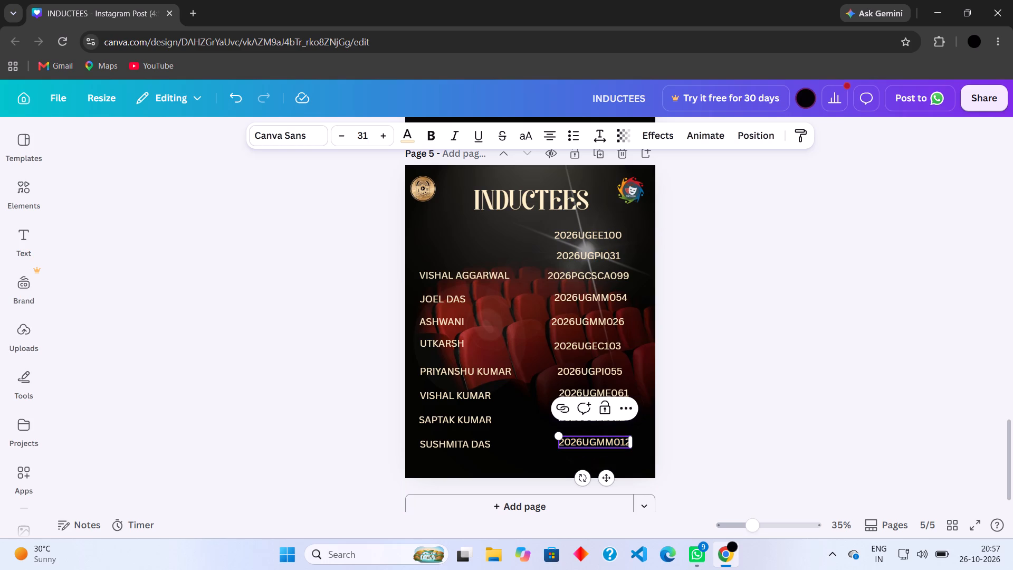
key("BackSpace")
key("BackSpace")
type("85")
left_click(651, 429)
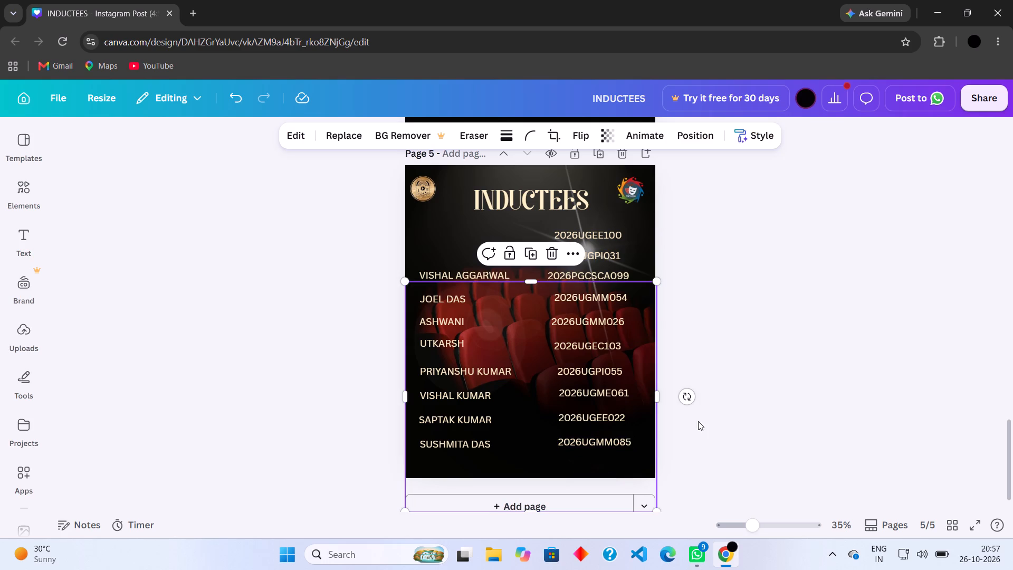
left_click(698, 421)
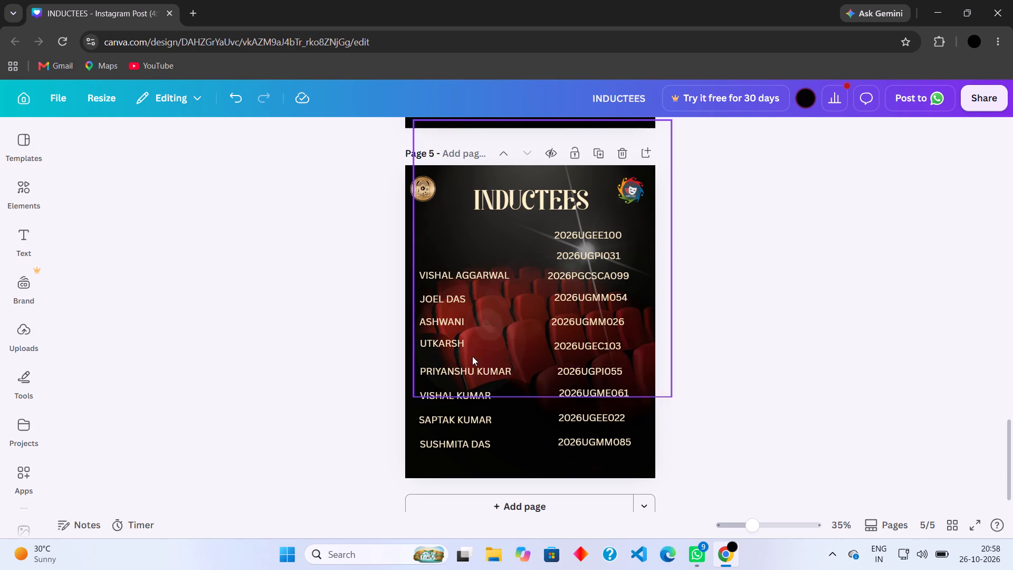
Delete the old inductee names on page 5, keeping only the name on the seventh row.
left_click(454, 342)
key("BackSpace")
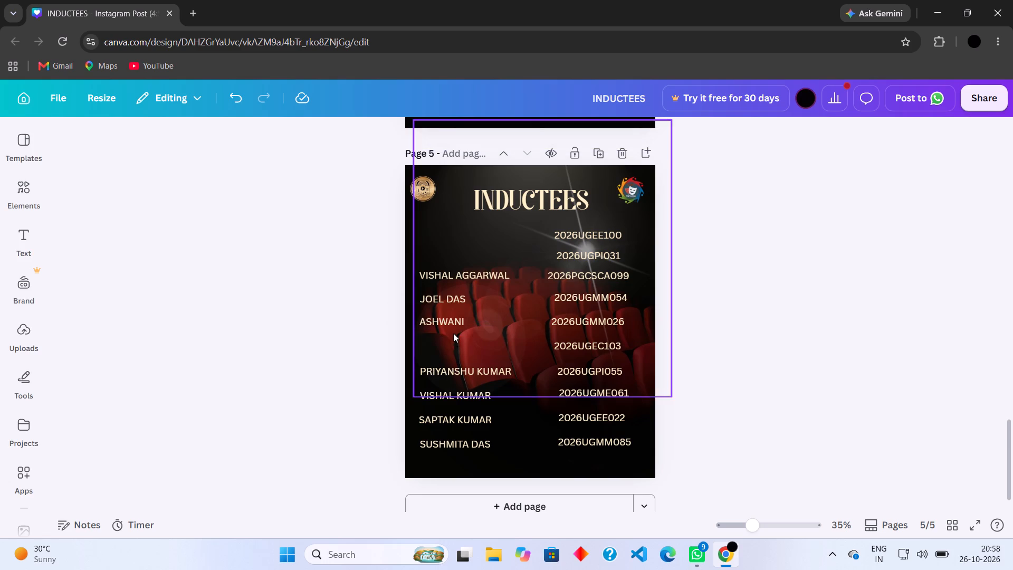
left_click(453, 320)
key("BackSpace")
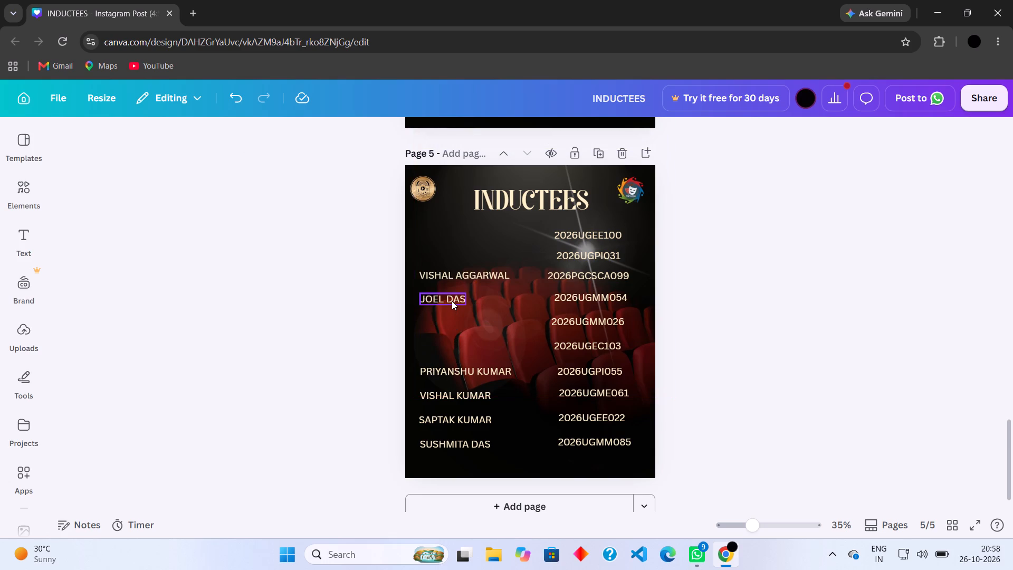
left_click(452, 301)
key("BackSpace")
left_click(465, 278)
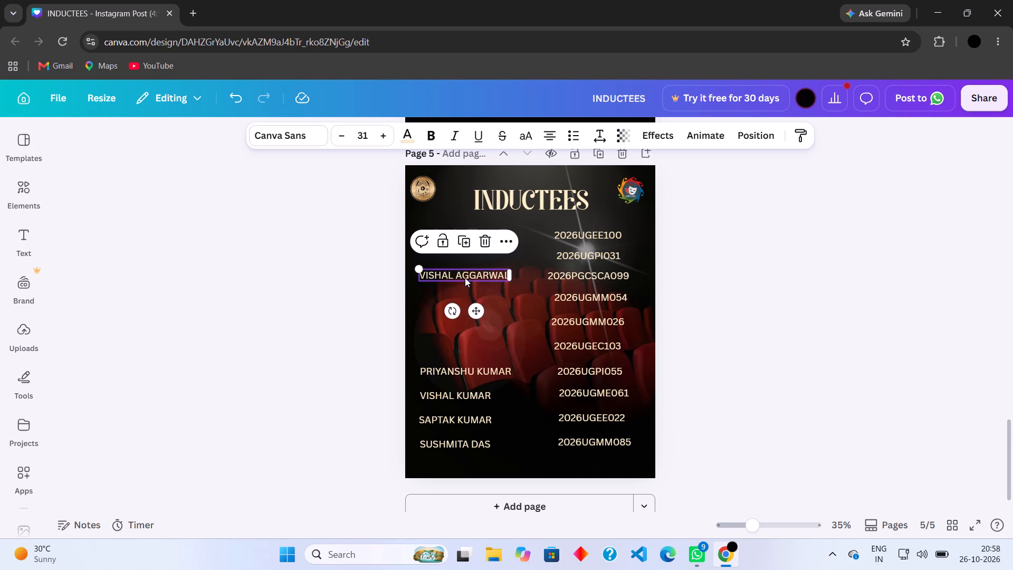
key("BackSpace")
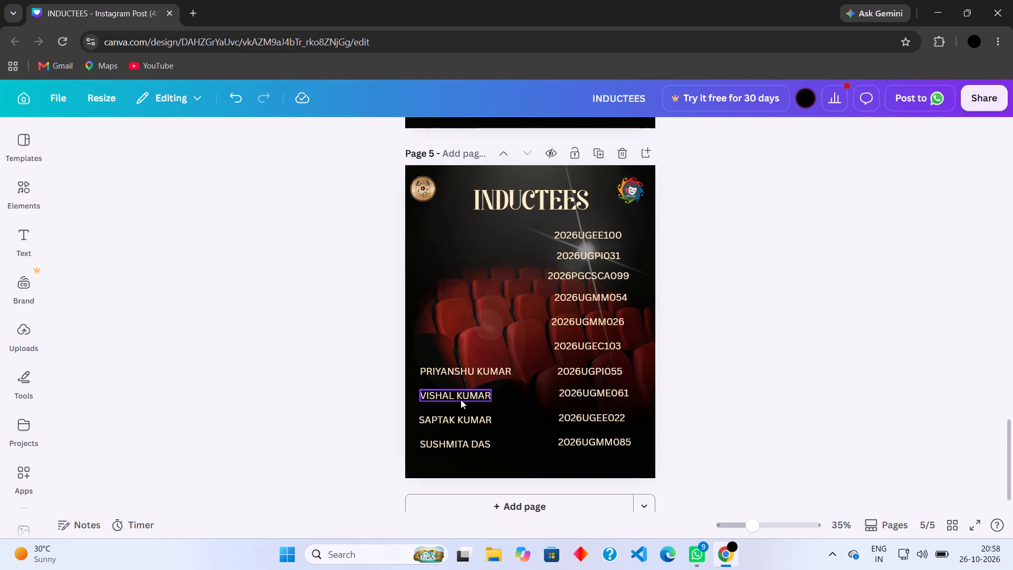
left_click(461, 400)
key("BackSpace")
left_click(471, 421)
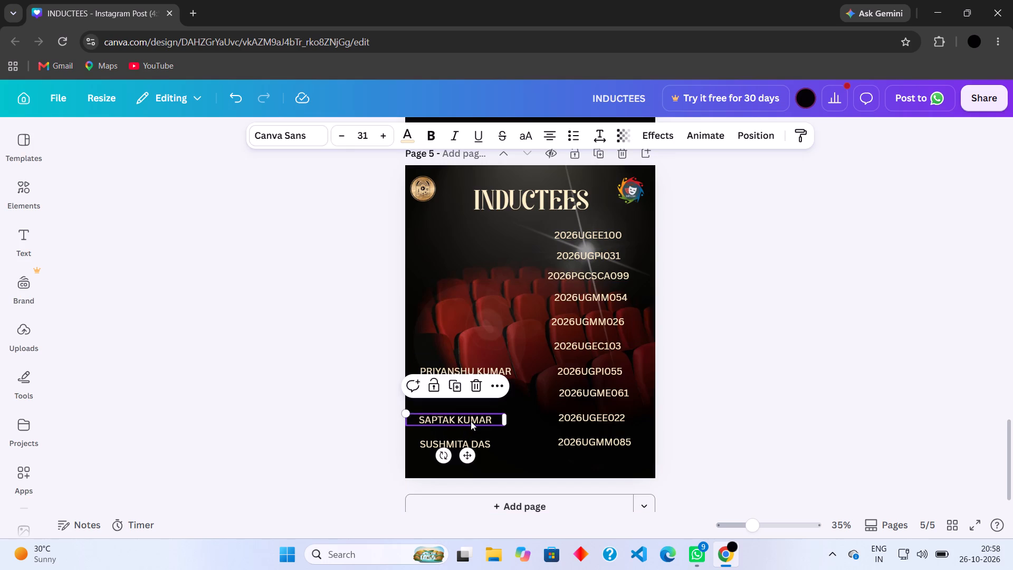
key("BackSpace")
left_click(462, 446)
key("BackSpace")
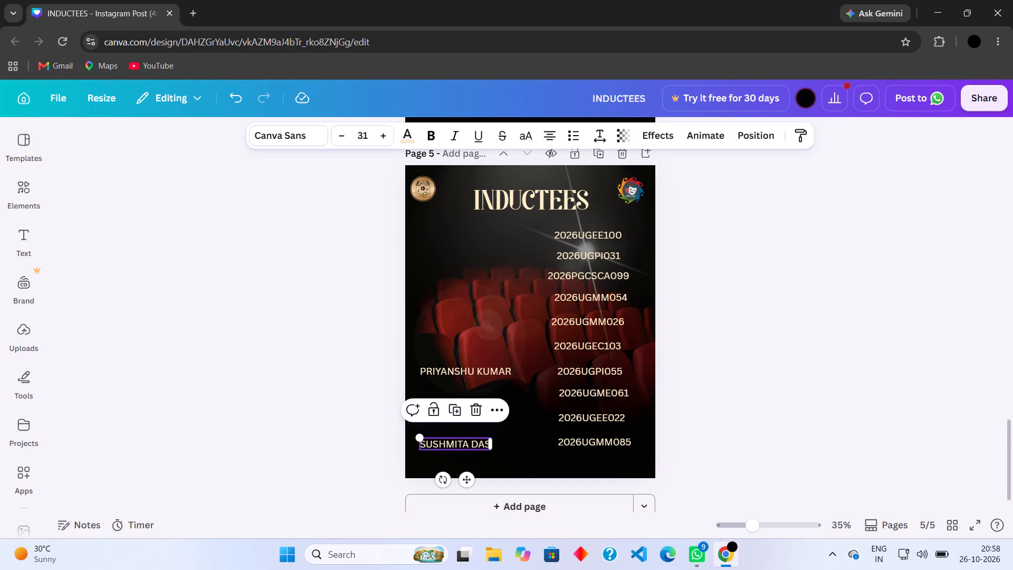
Replace the remaining name on the seventh row of page 5 with the new inductee's full name.
double_click(473, 370)
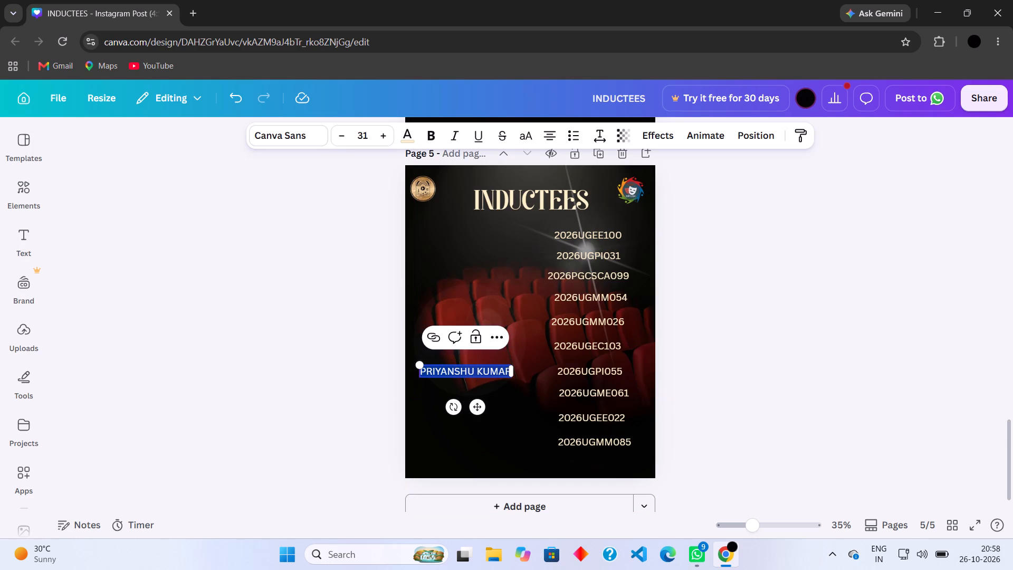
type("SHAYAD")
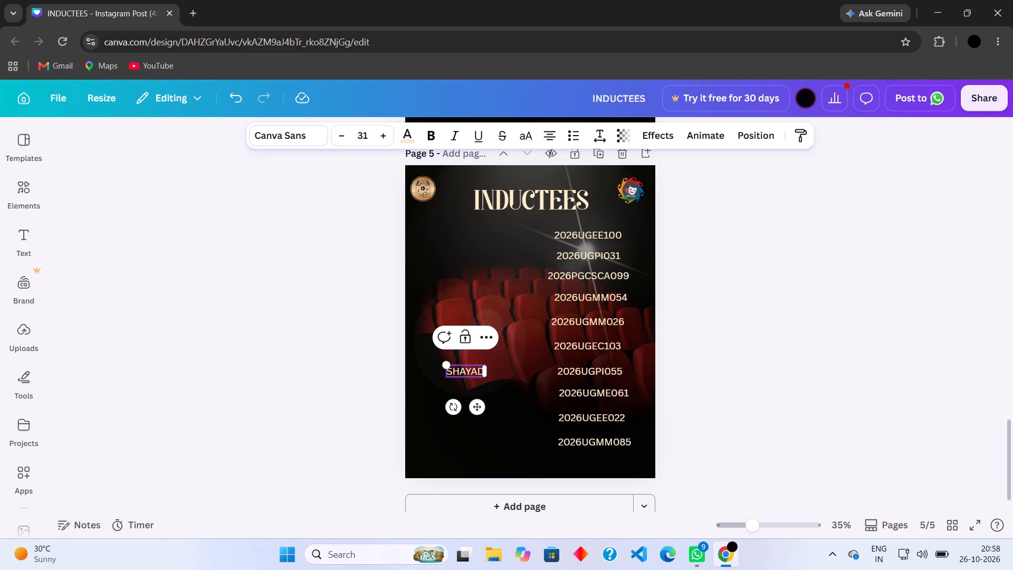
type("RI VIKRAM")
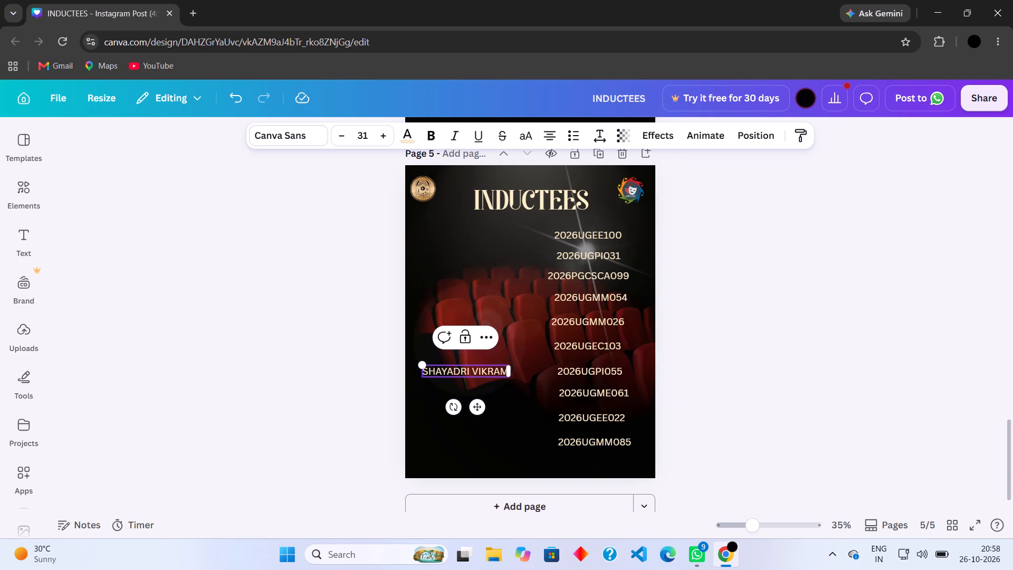
left_click(496, 422)
Duplicate the seventh-row name onto the eighth row, change it to SHREE and align it with the start of the name above.
left_click(493, 374)
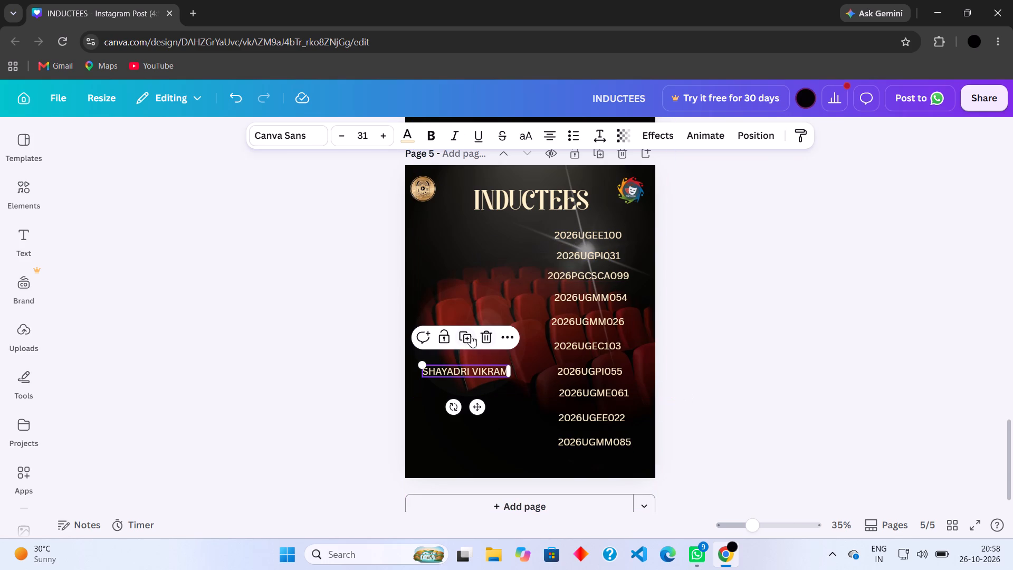
left_click(464, 338)
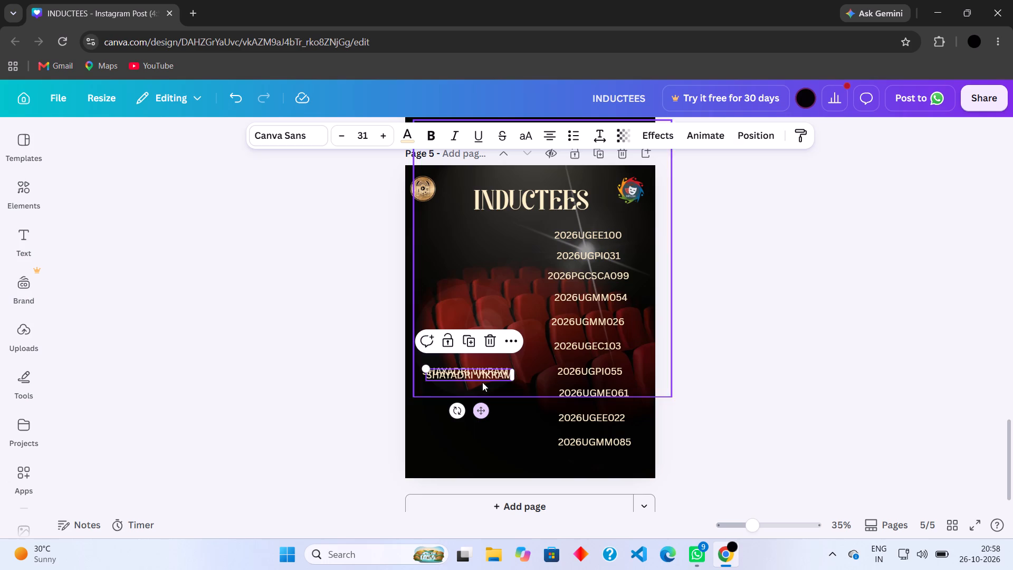
left_click_drag(483, 375, 483, 391)
double_click(483, 391)
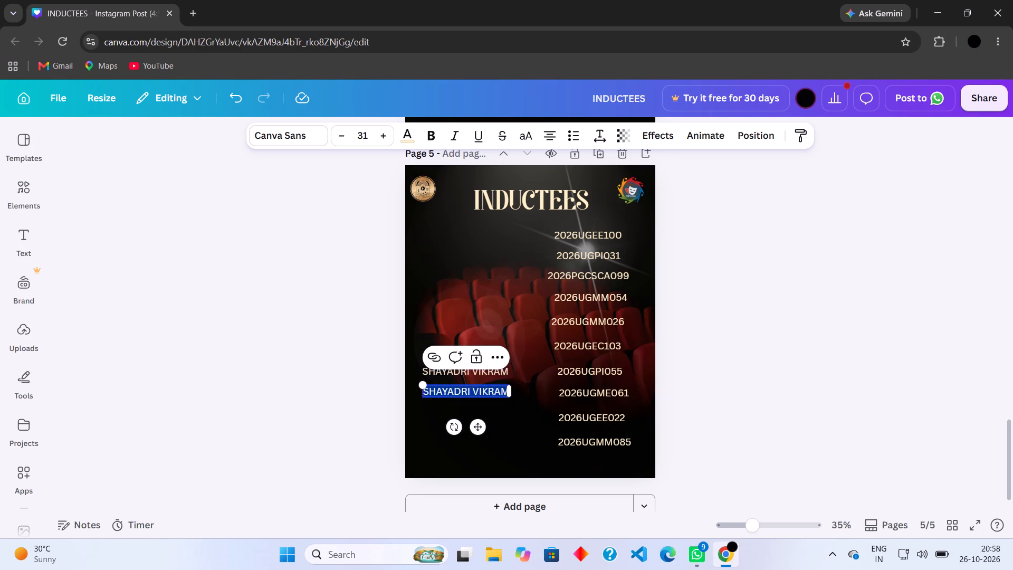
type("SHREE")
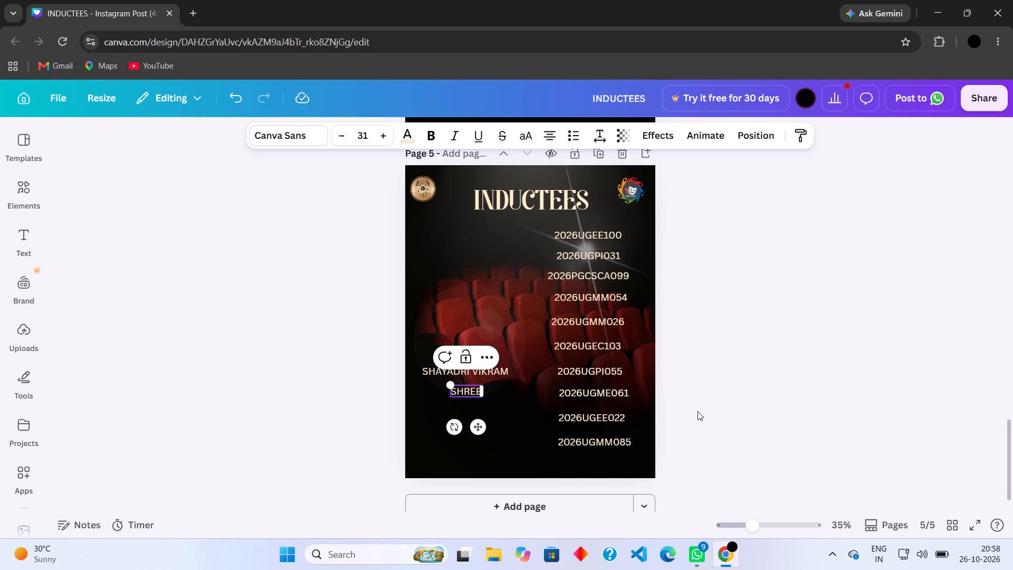
left_click(713, 411)
left_click_drag(477, 390, 458, 392)
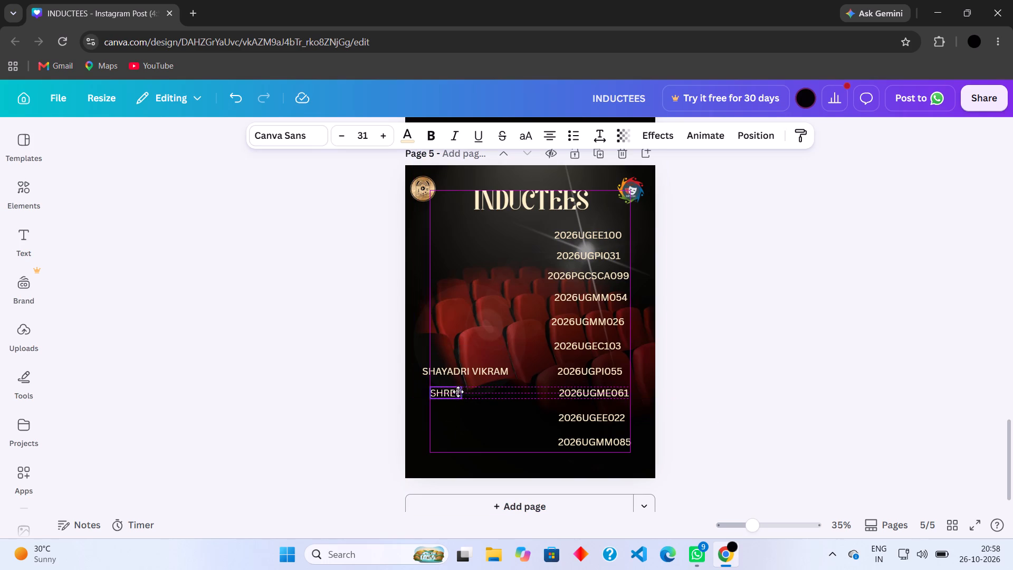
left_click_drag(458, 392, 450, 390)
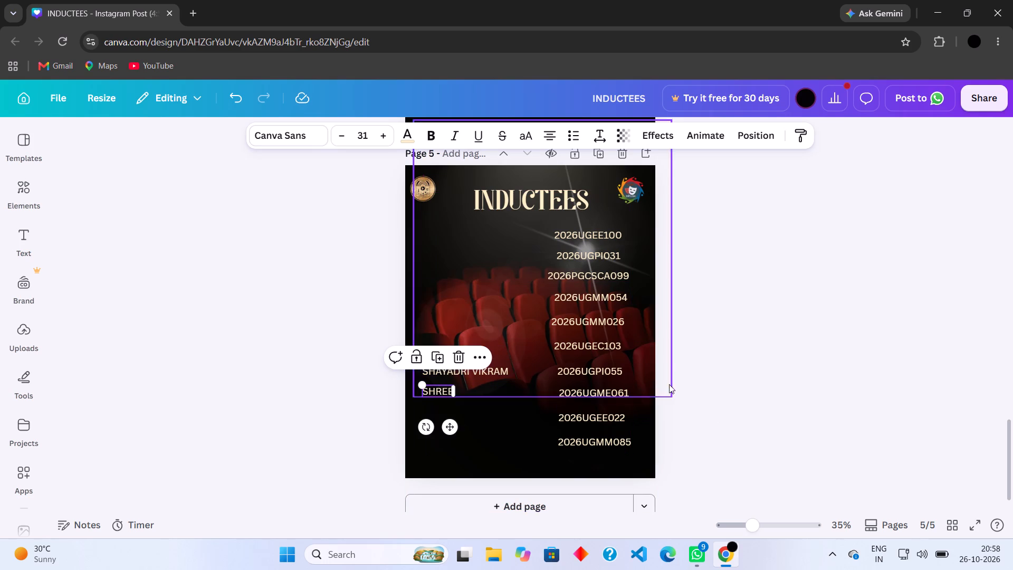
left_click(673, 384)
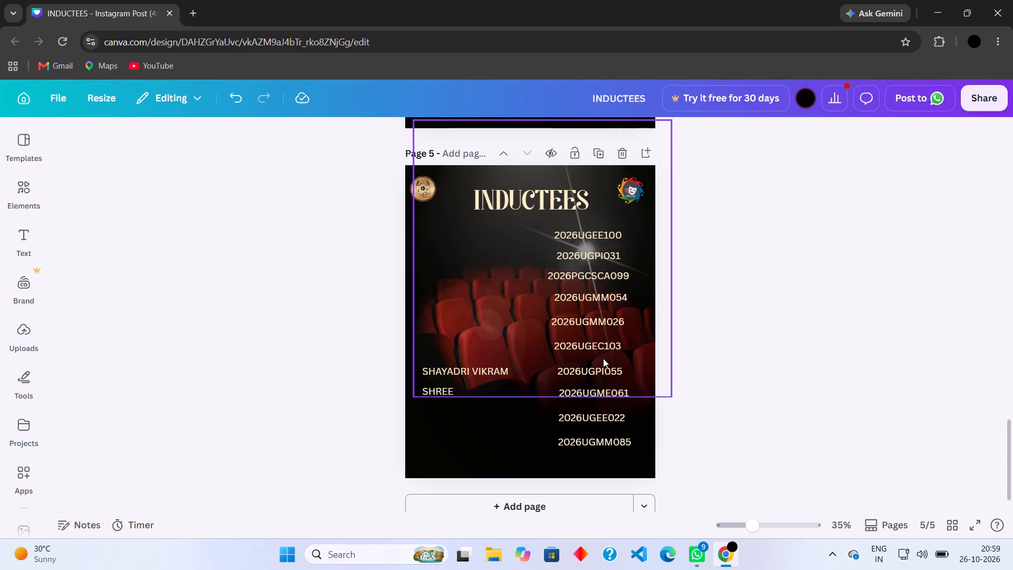
Duplicate the seventh-row name on page 5 as the base for another inductee's entry.
left_click(474, 372)
left_click(465, 337)
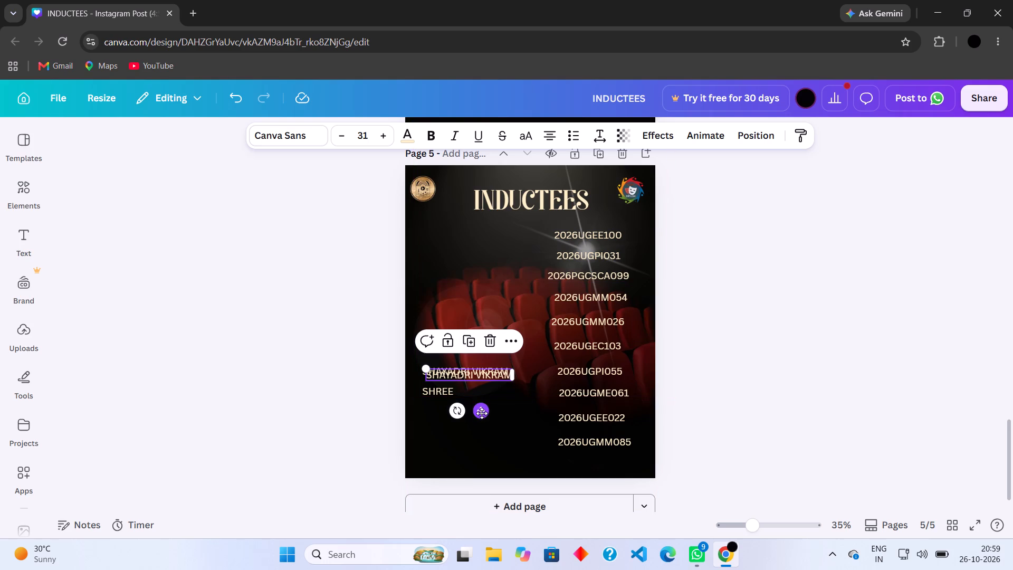
left_click_drag(482, 413, 471, 335)
double_click(469, 295)
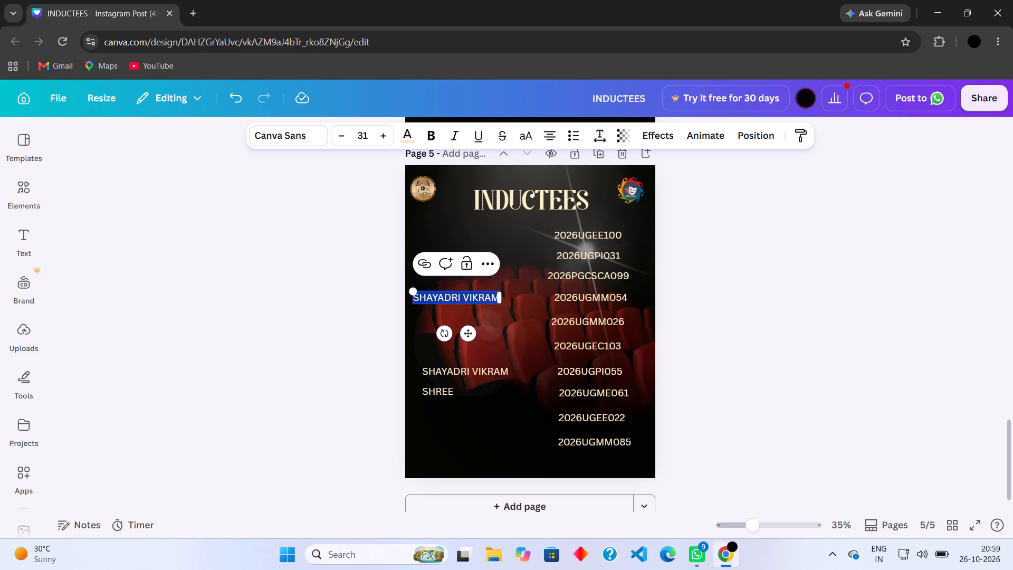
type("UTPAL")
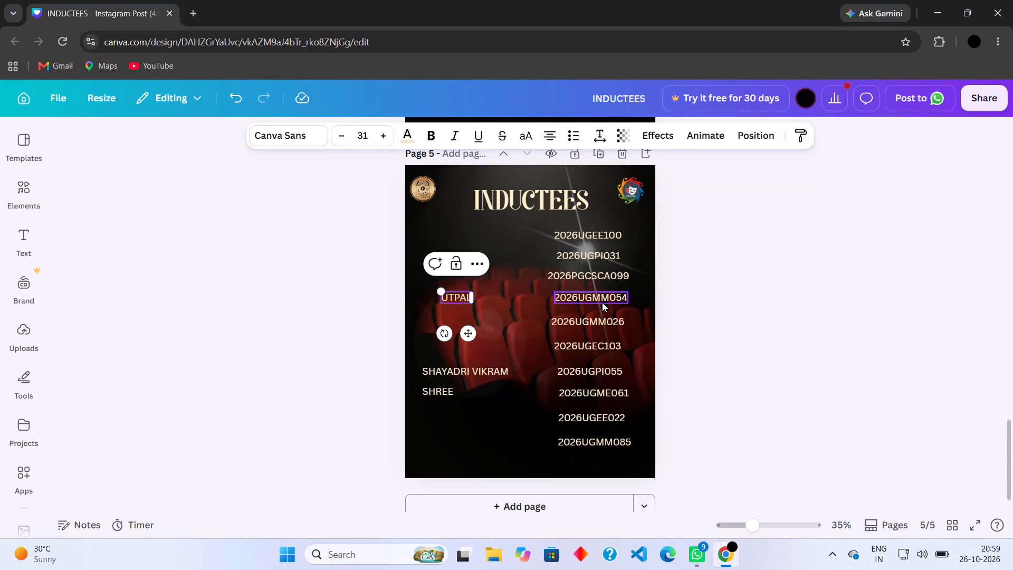
left_click(508, 326)
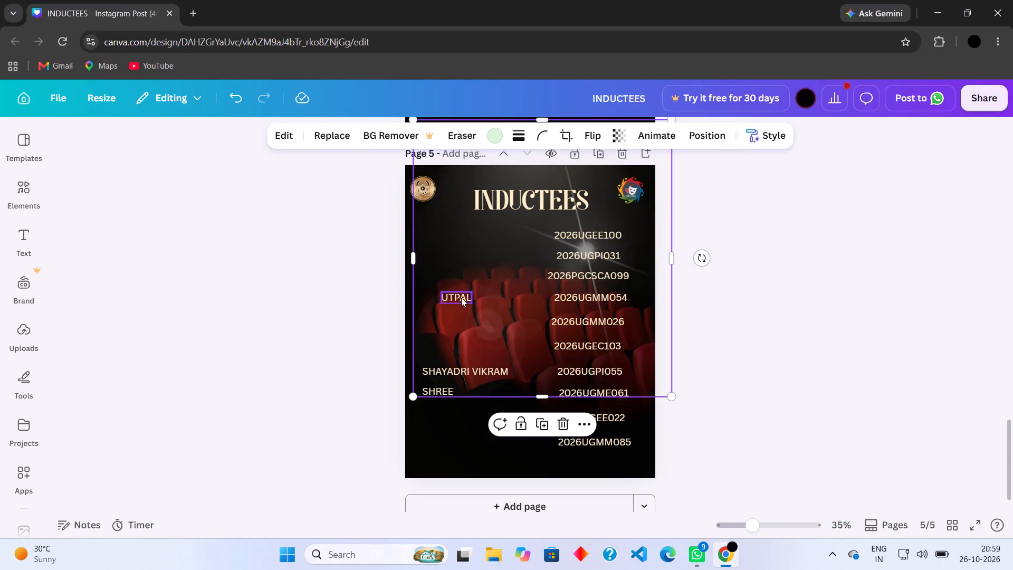
left_click(461, 298)
left_click(456, 269)
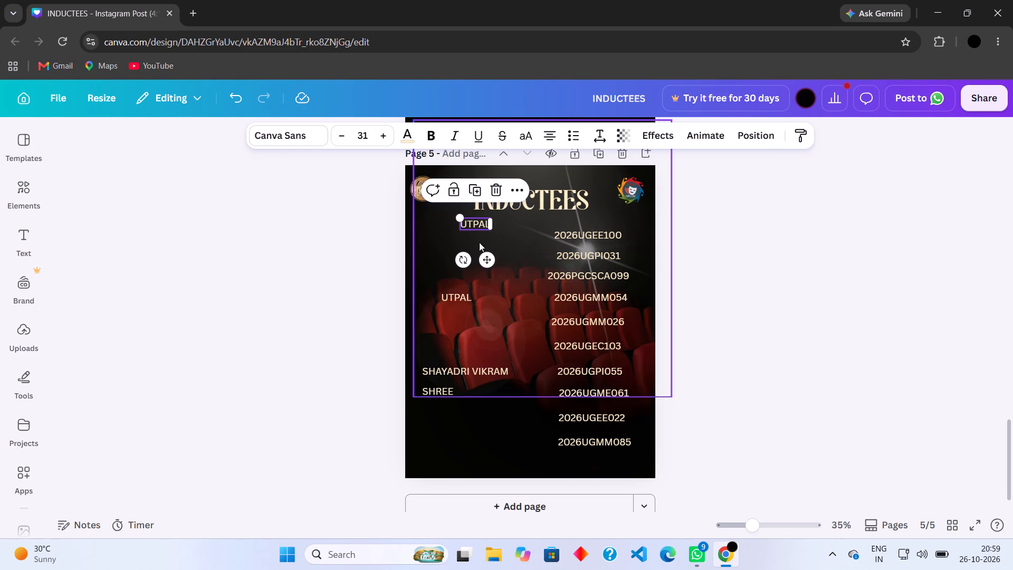
left_click_drag(476, 225, 455, 274)
double_click(455, 274)
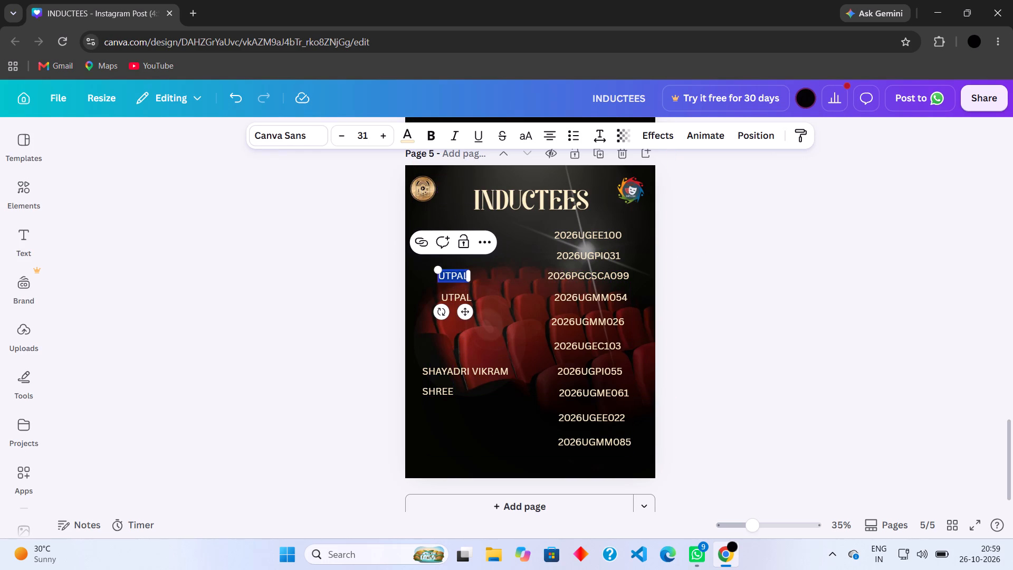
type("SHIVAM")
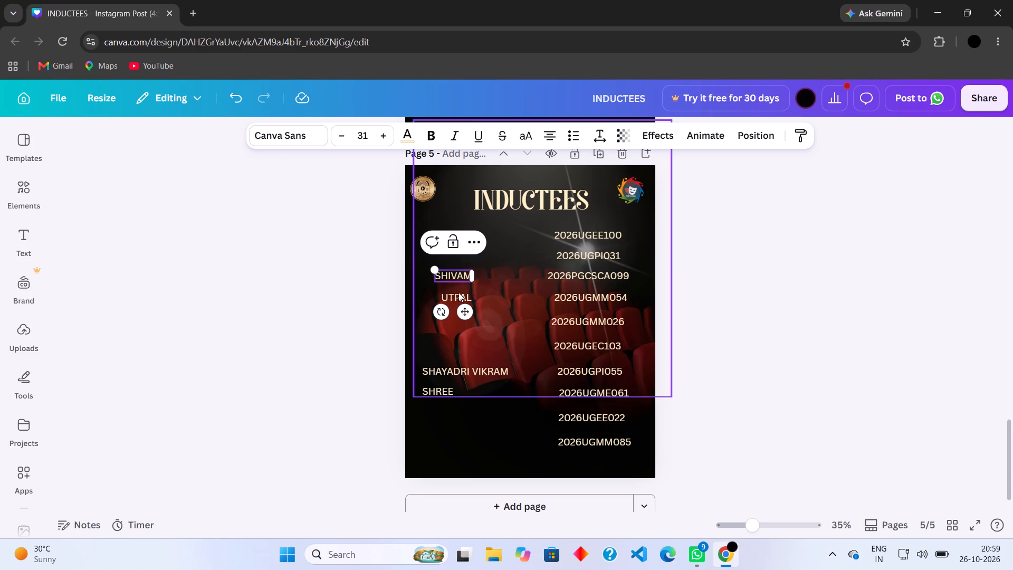
Duplicate the third-row name on page 5 into the second row and replace it with that inductee's full name.
left_click(486, 305)
left_click(452, 274)
left_click(454, 234)
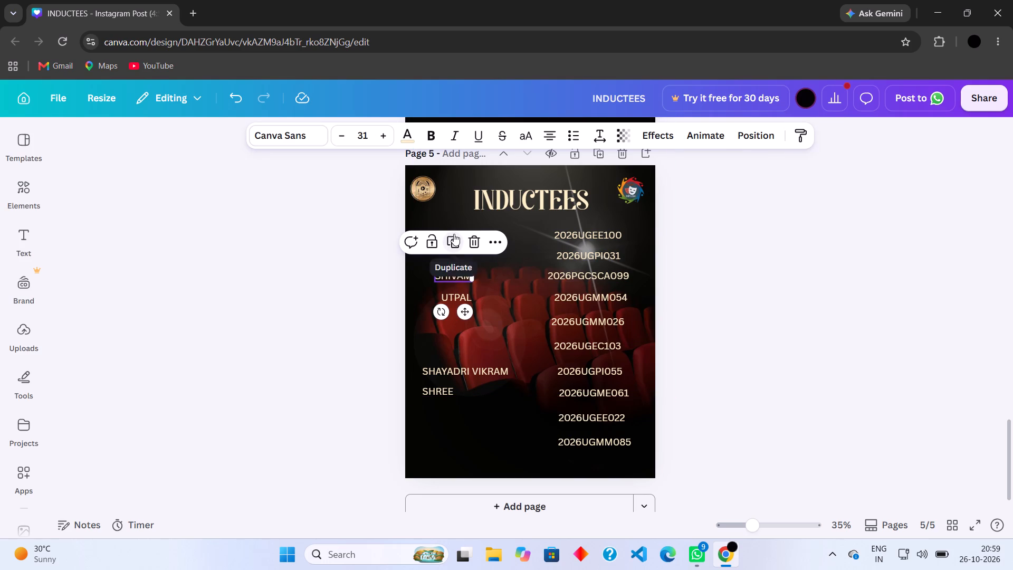
double_click(450, 250)
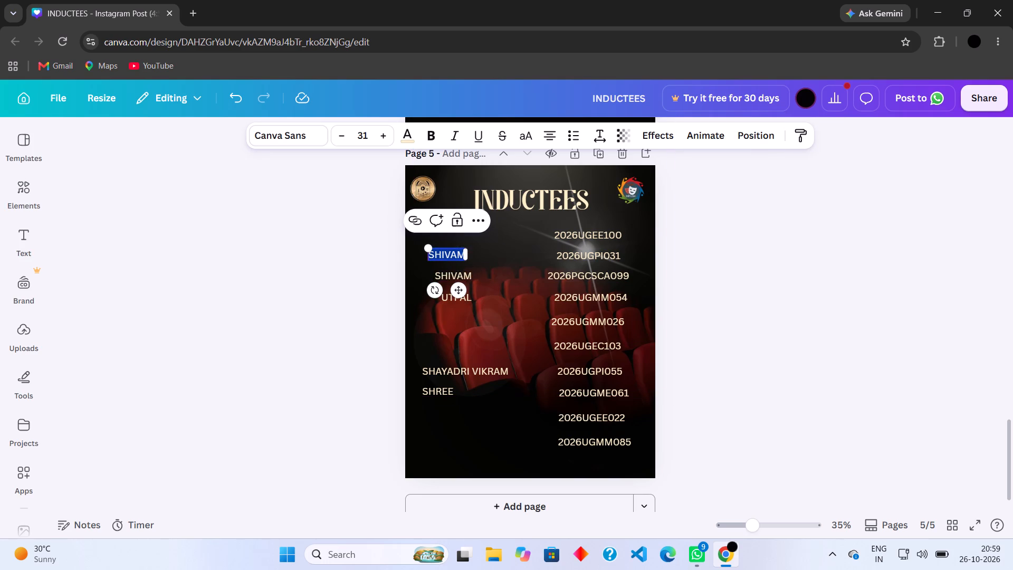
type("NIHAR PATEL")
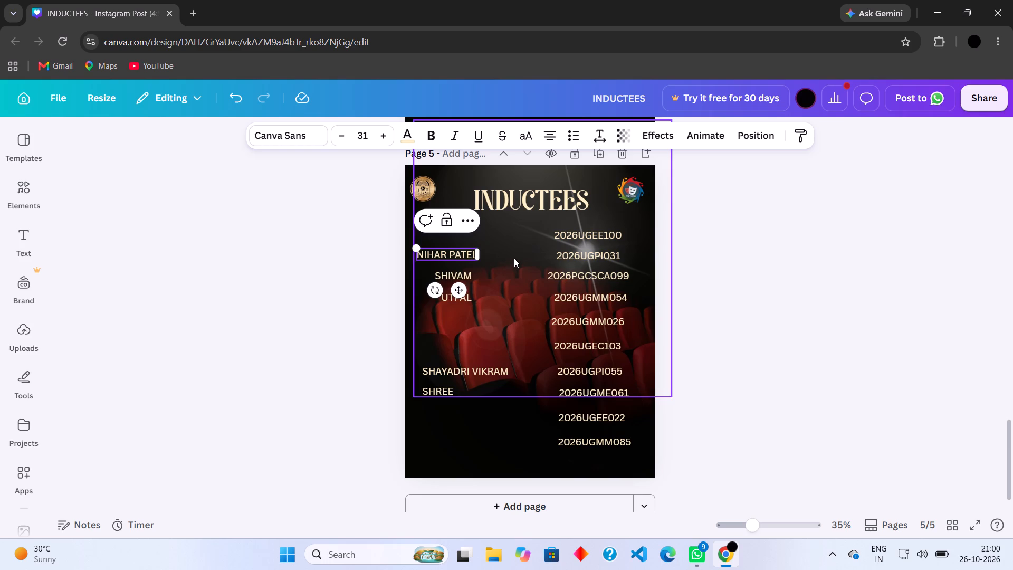
left_click(473, 273)
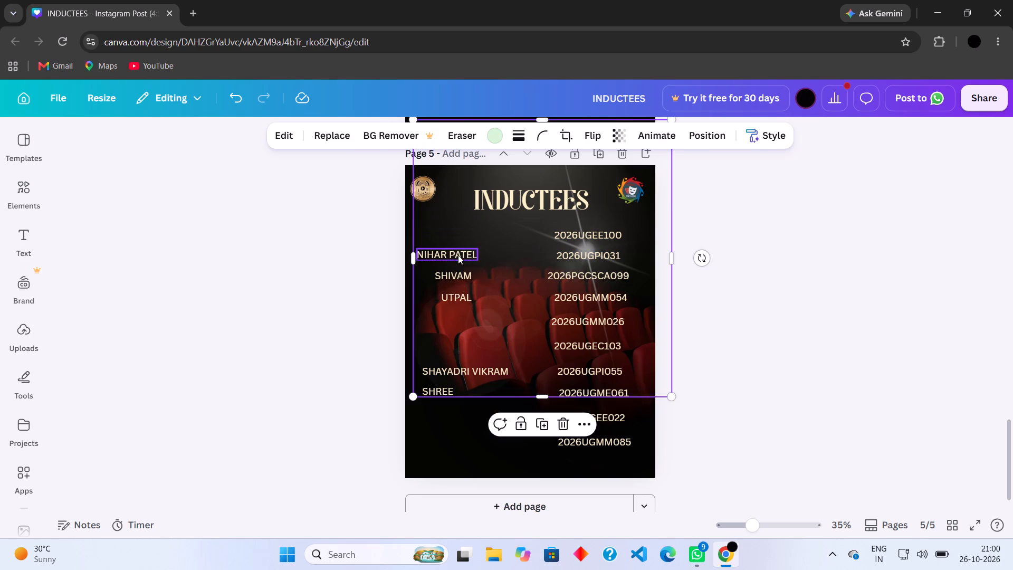
Duplicate the second-row name into the first row, shift it inside the page edge and replace it with the first inductee's full name.
left_click(458, 255)
left_click(447, 221)
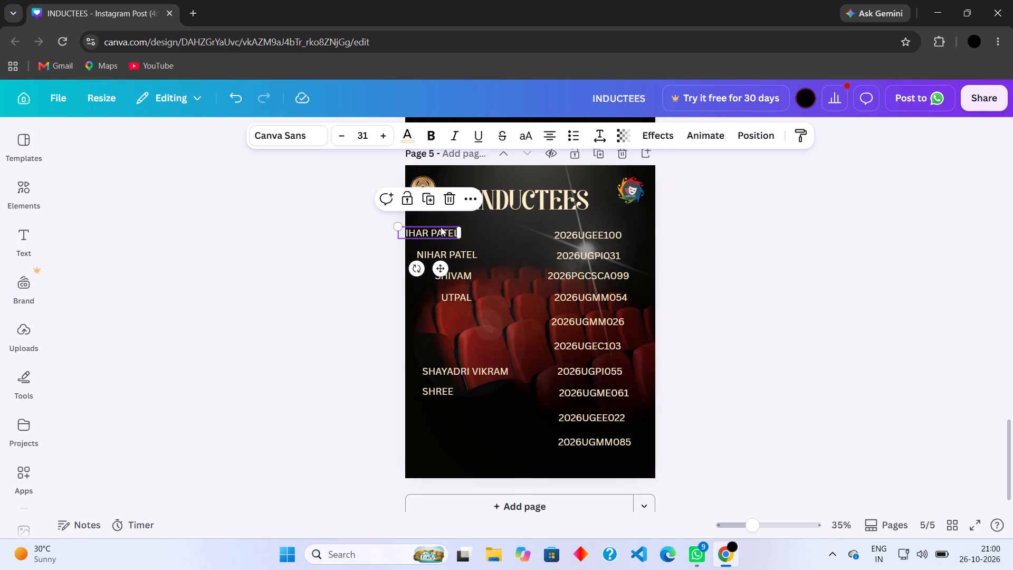
left_click_drag(432, 231, 453, 233)
double_click(453, 233)
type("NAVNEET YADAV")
left_click(614, 292)
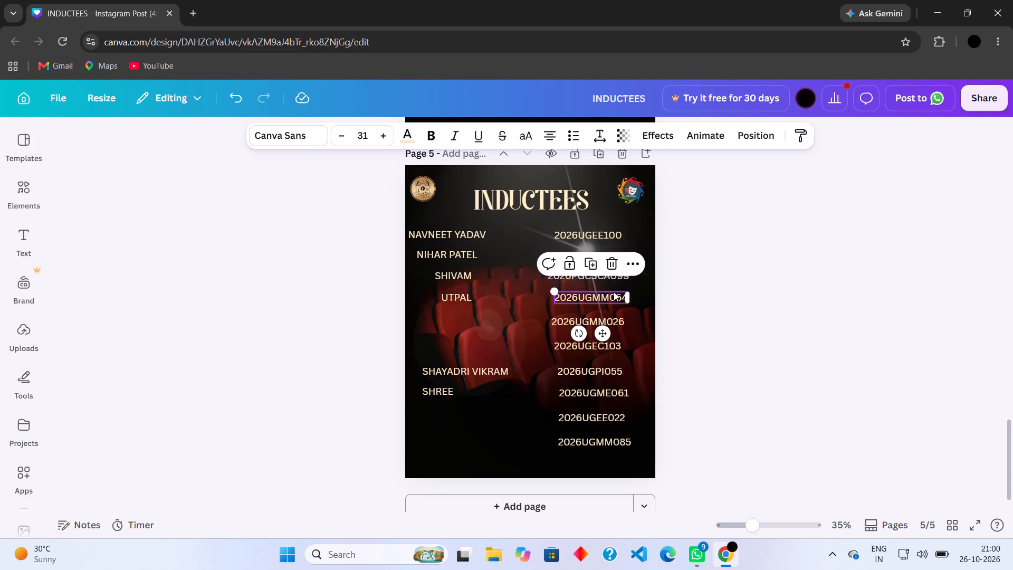
Duplicate the fourth-row name into the fifth row on page 5 and replace it with the fifth inductee's full name.
left_click(465, 296)
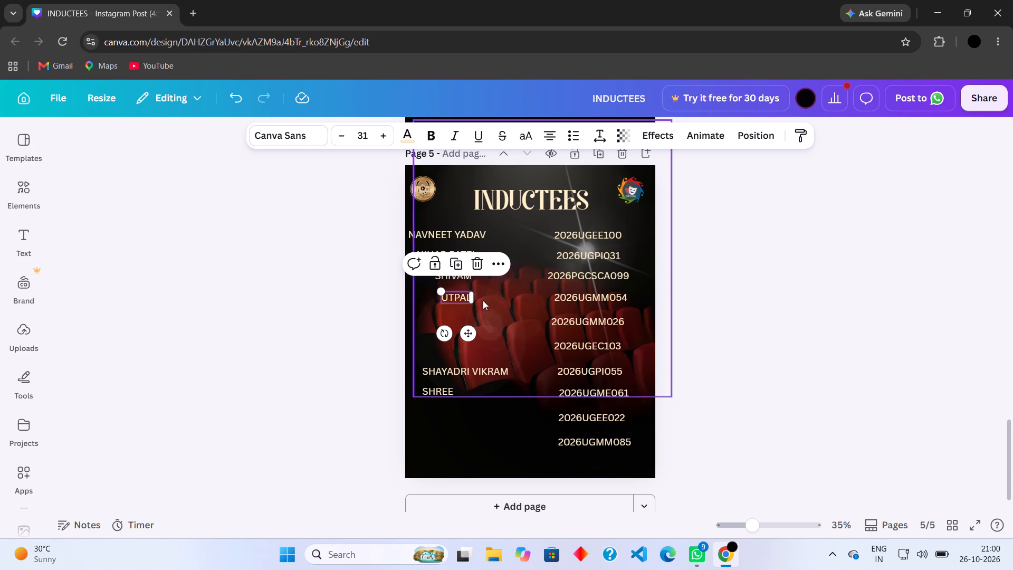
left_click(460, 263)
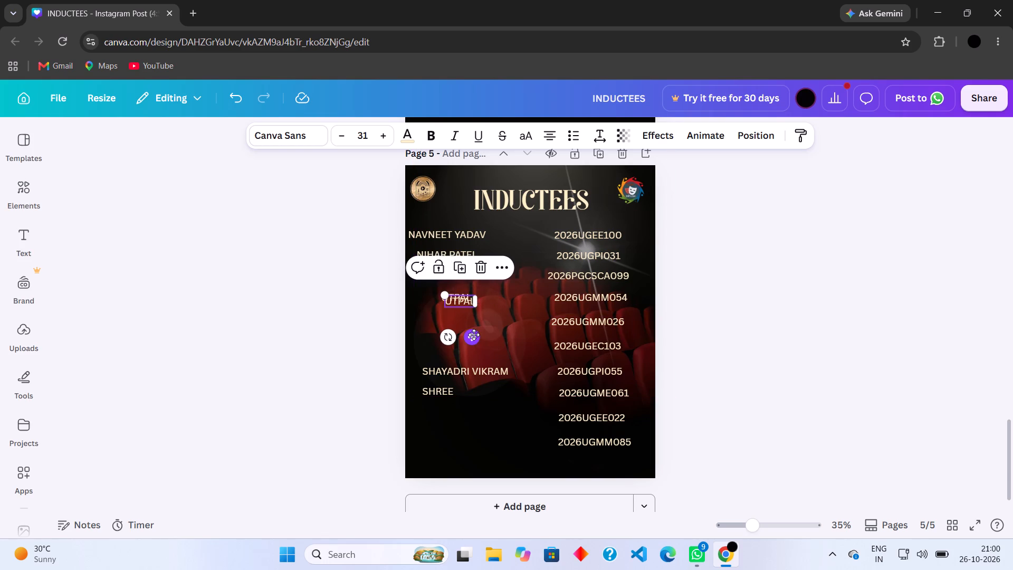
left_click_drag(474, 335, 462, 354)
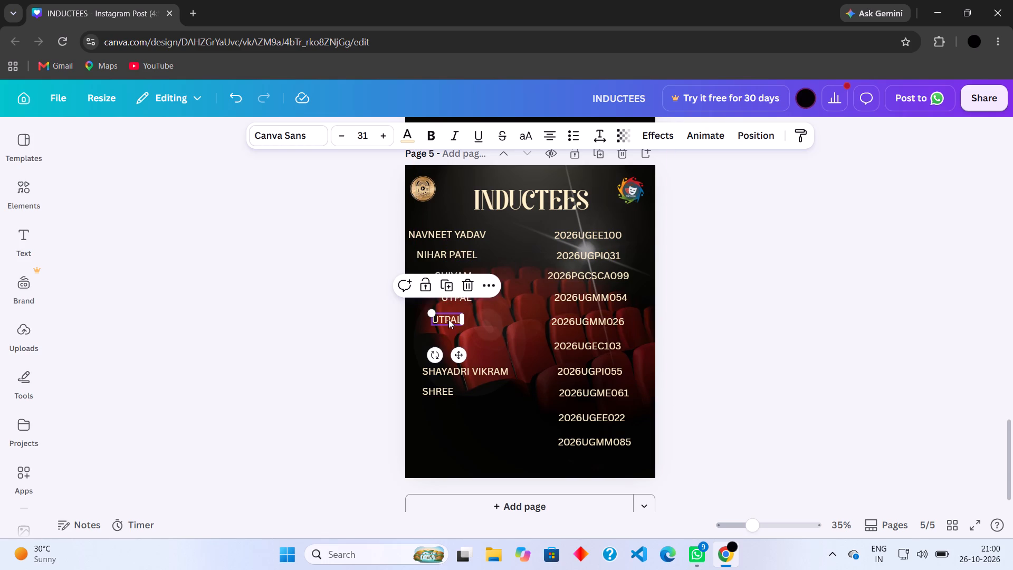
double_click(448, 319)
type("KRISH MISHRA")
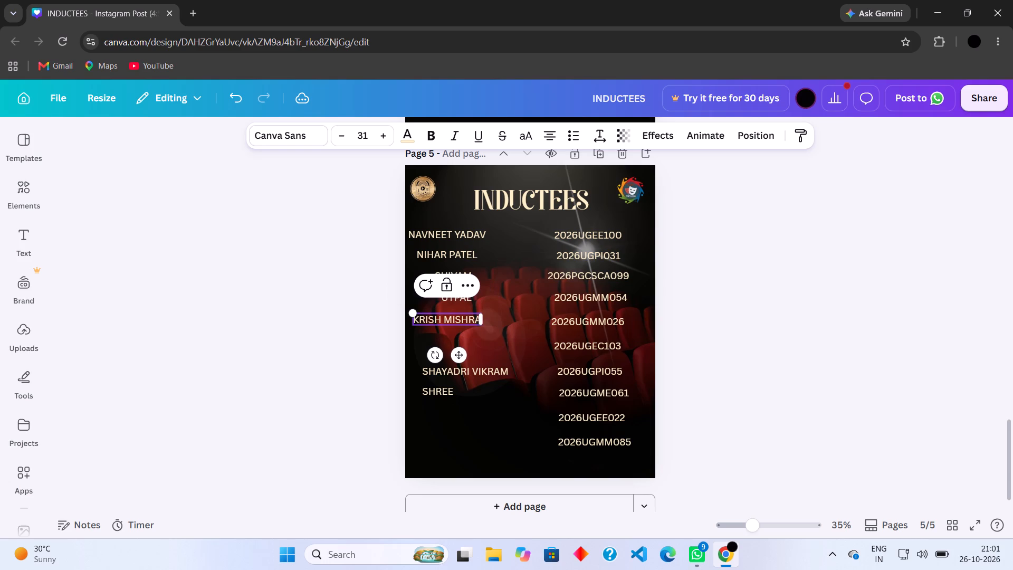
left_click(498, 348)
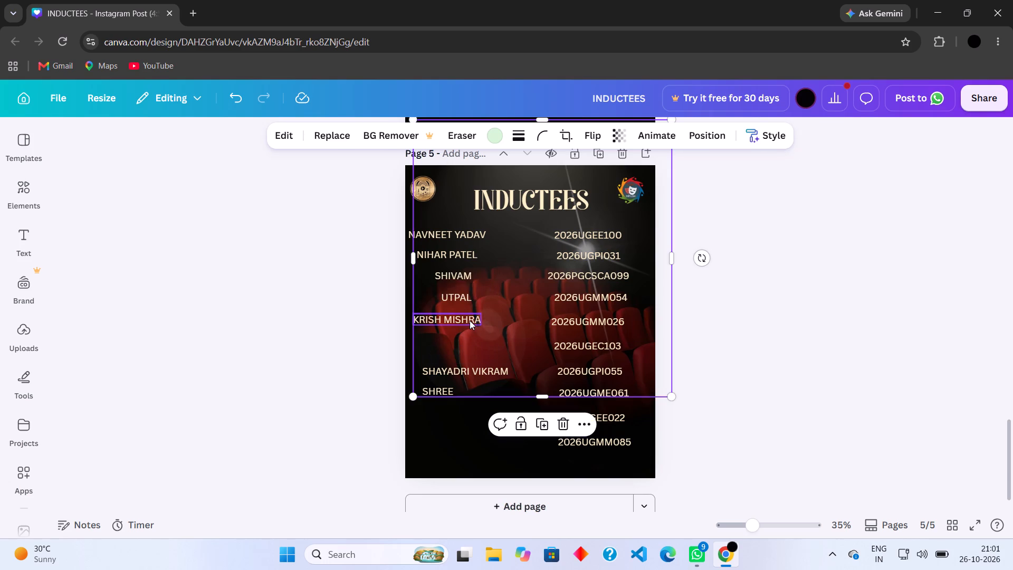
Duplicate the fifth-row name, line it up with the sixth row's roll number and replace it with the sixth inductee's full name.
left_click(470, 320)
left_click(447, 287)
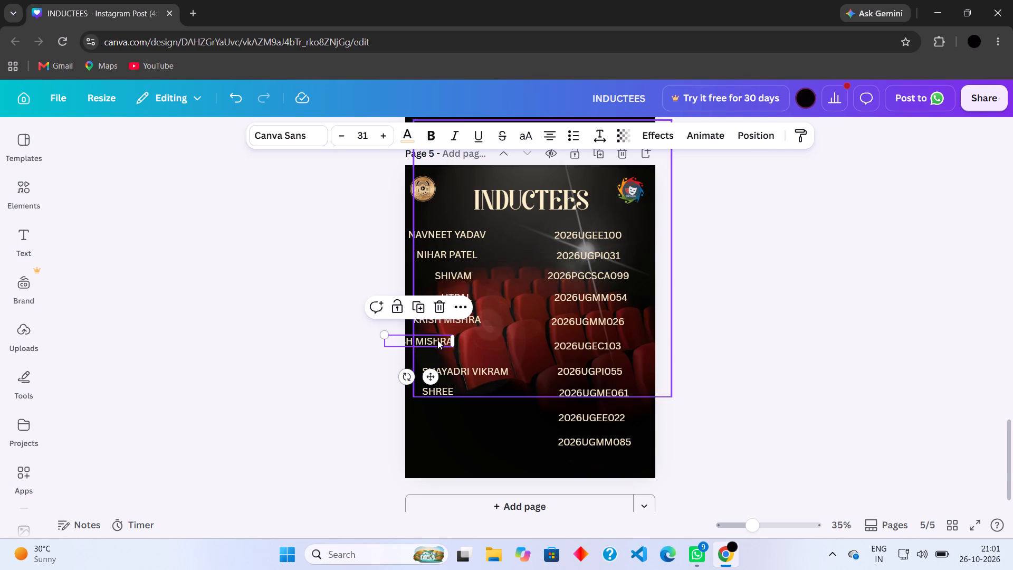
left_click_drag(437, 340, 466, 340)
double_click(466, 340)
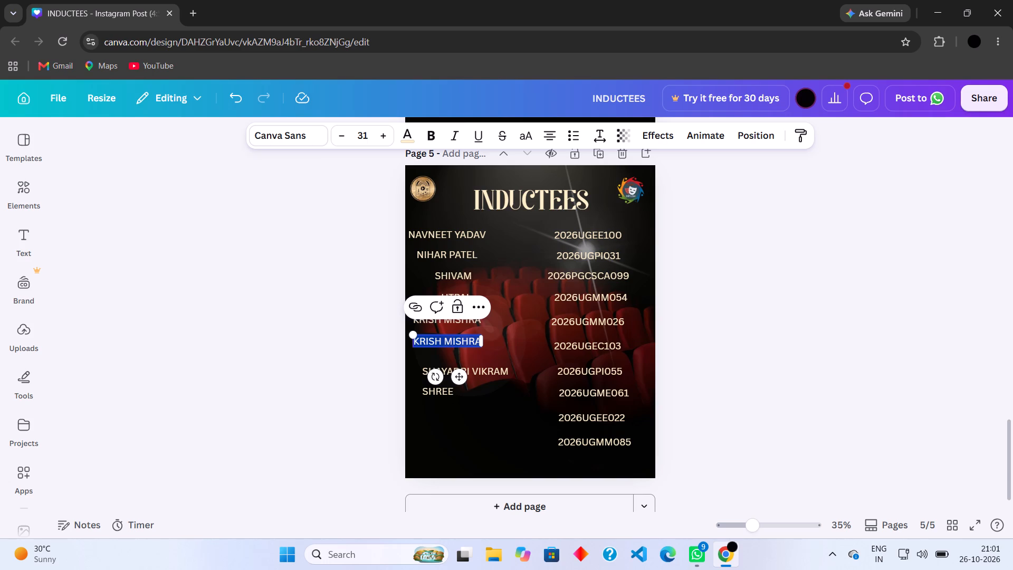
left_click(457, 374)
double_click(455, 341)
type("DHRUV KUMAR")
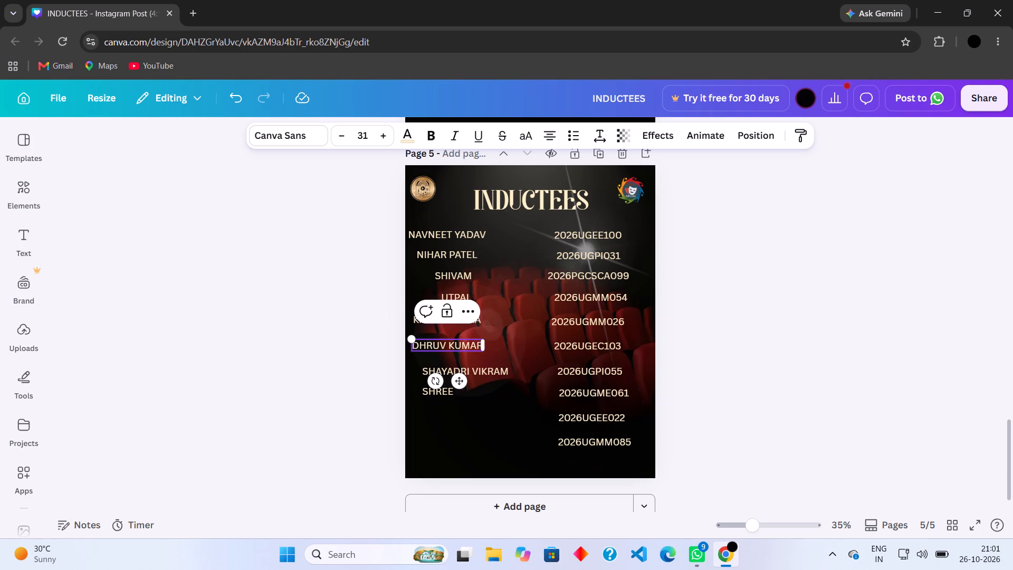
left_click(520, 374)
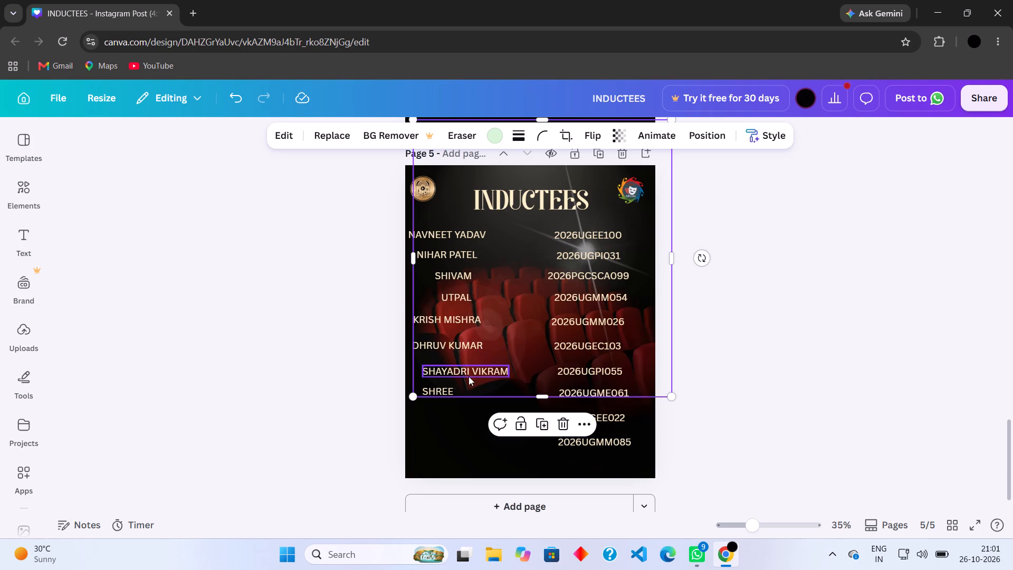
left_click(360, 421)
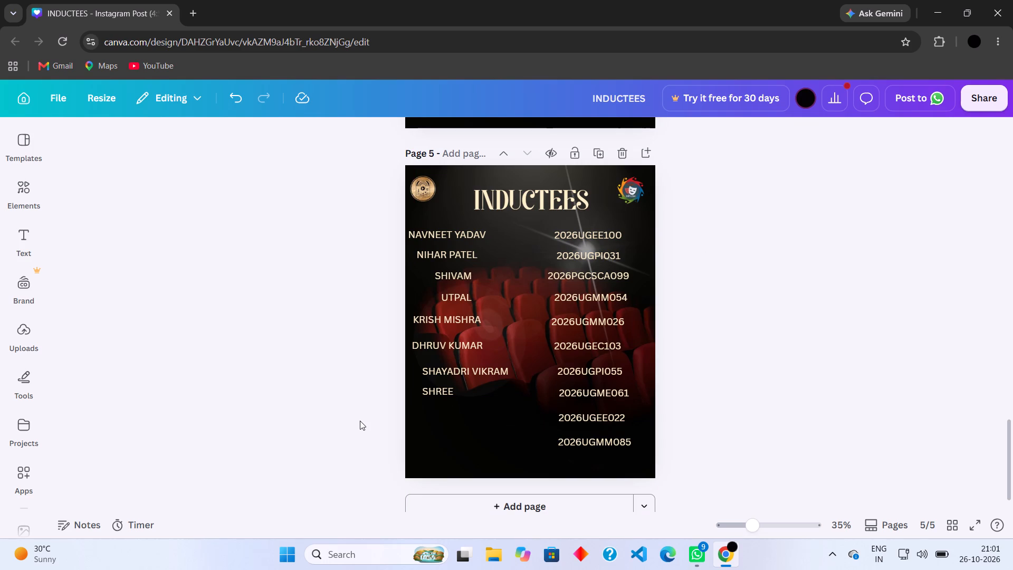
Duplicate the seventh-row name, line it up with the ninth row's roll number and replace it with the ninth inductee's full name.
left_click(469, 369)
left_click(466, 339)
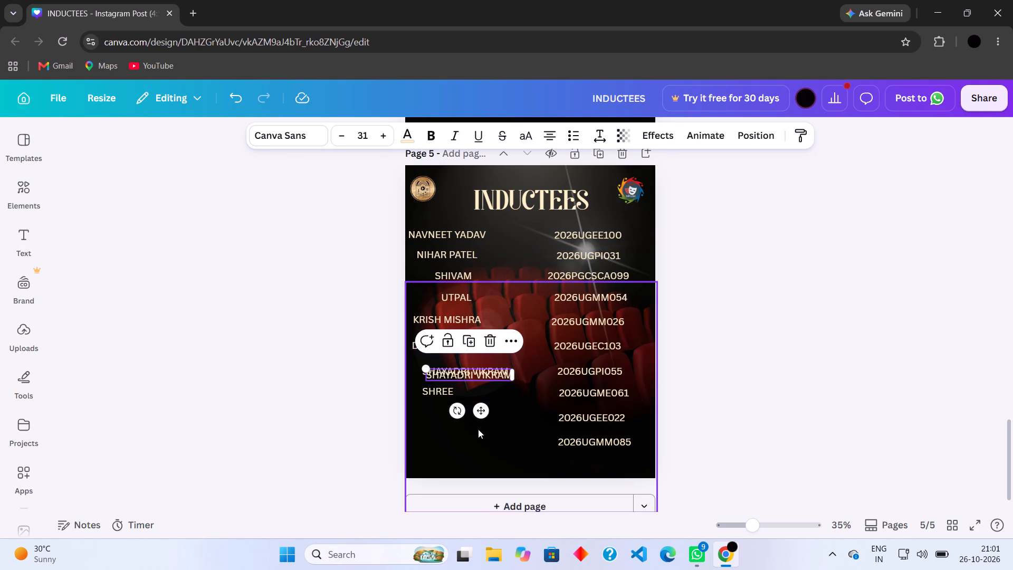
left_click_drag(482, 412, 477, 452)
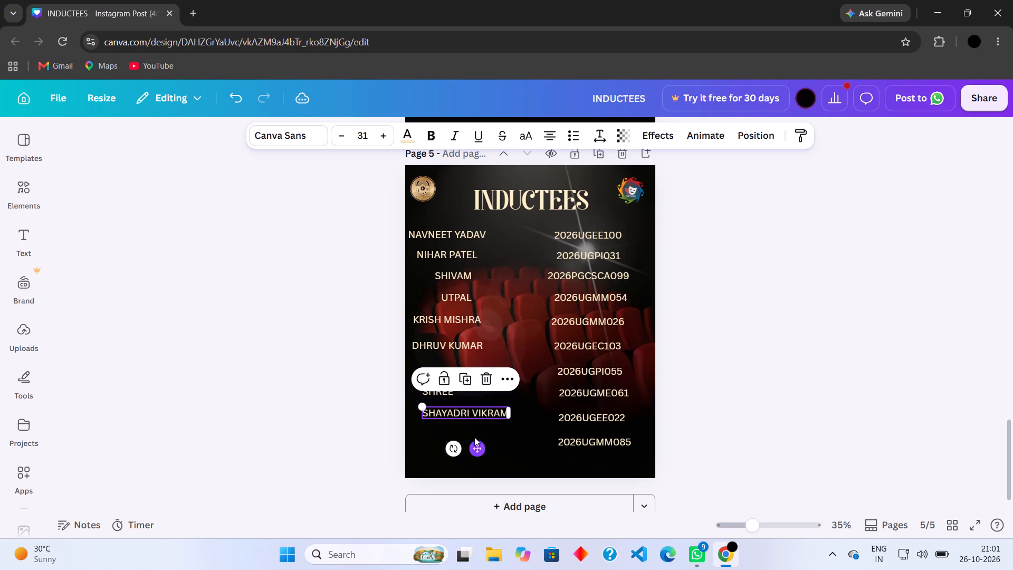
left_click_drag(477, 415, 476, 421)
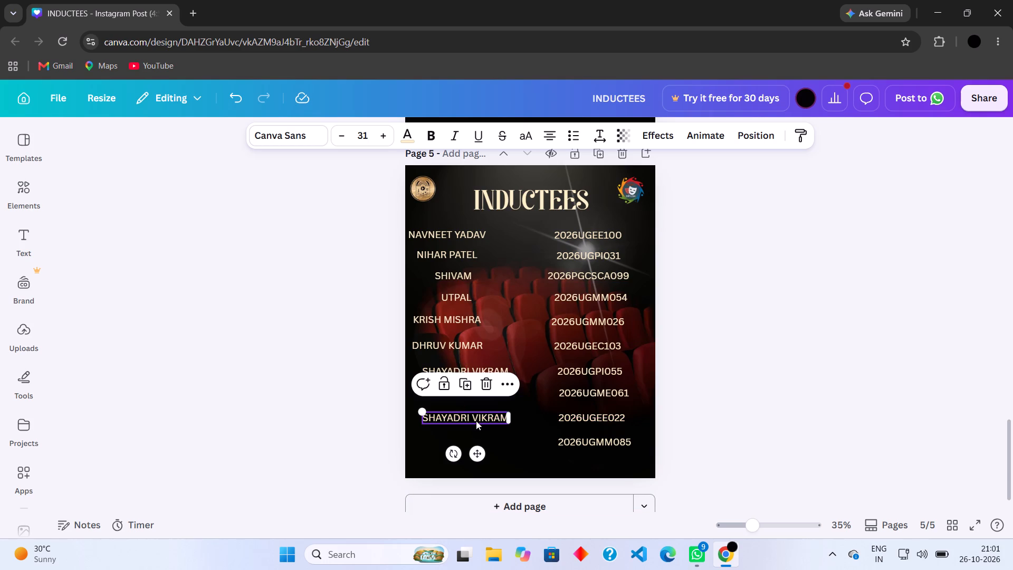
double_click(476, 421)
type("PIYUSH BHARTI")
left_click(691, 426)
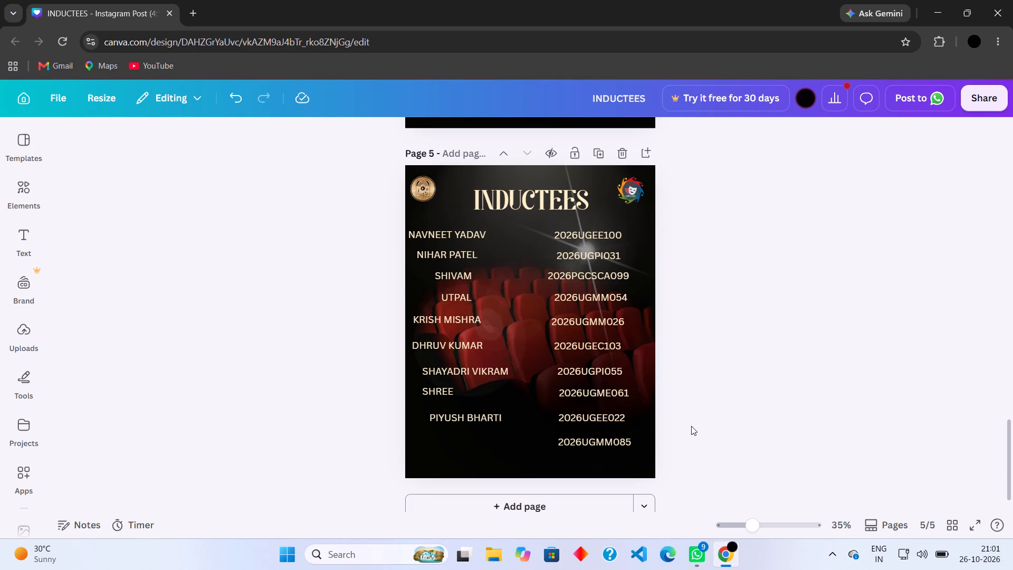
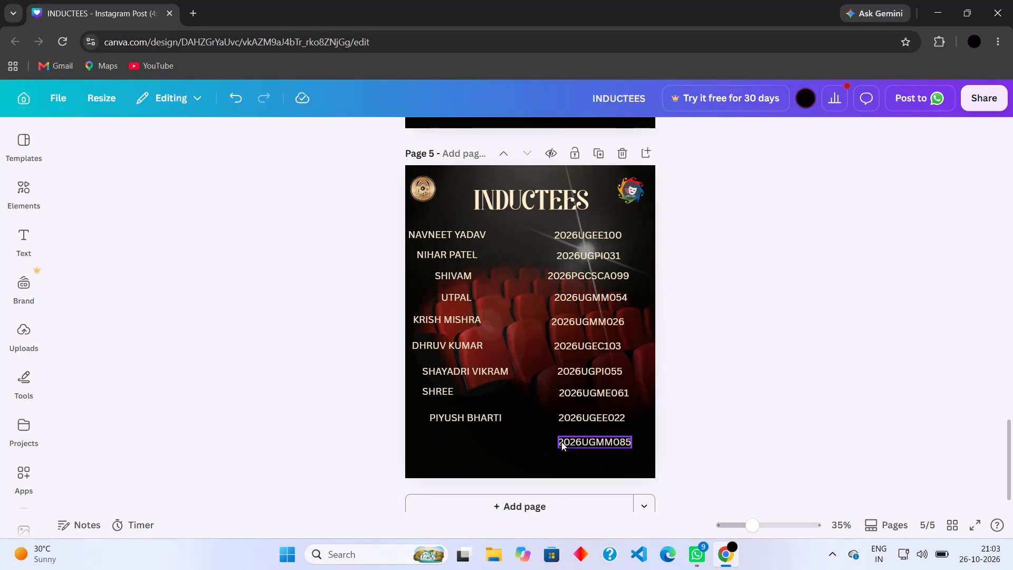
Line up the nine names on page 5 along a common left edge, just inside the page and level with the second-row name.
left_click_drag(454, 233, 462, 233)
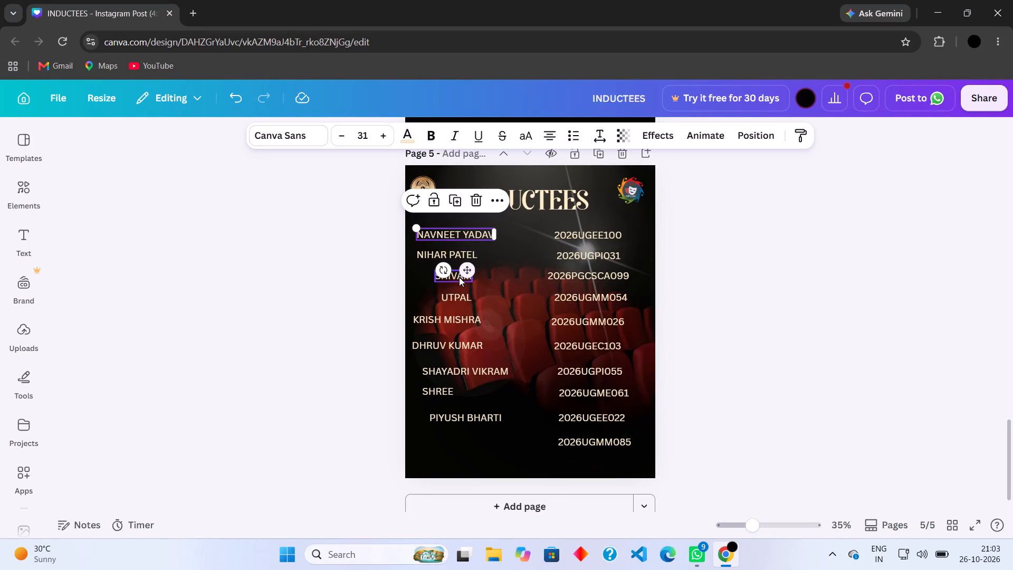
left_click_drag(459, 277, 442, 277)
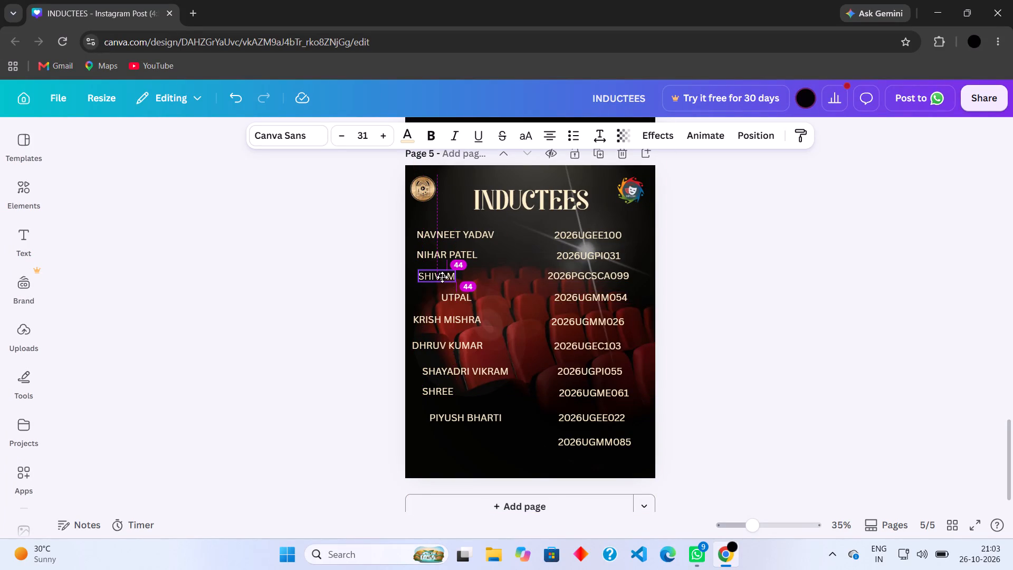
left_click_drag(442, 277, 442, 278)
left_click_drag(458, 294, 434, 294)
left_click(446, 318)
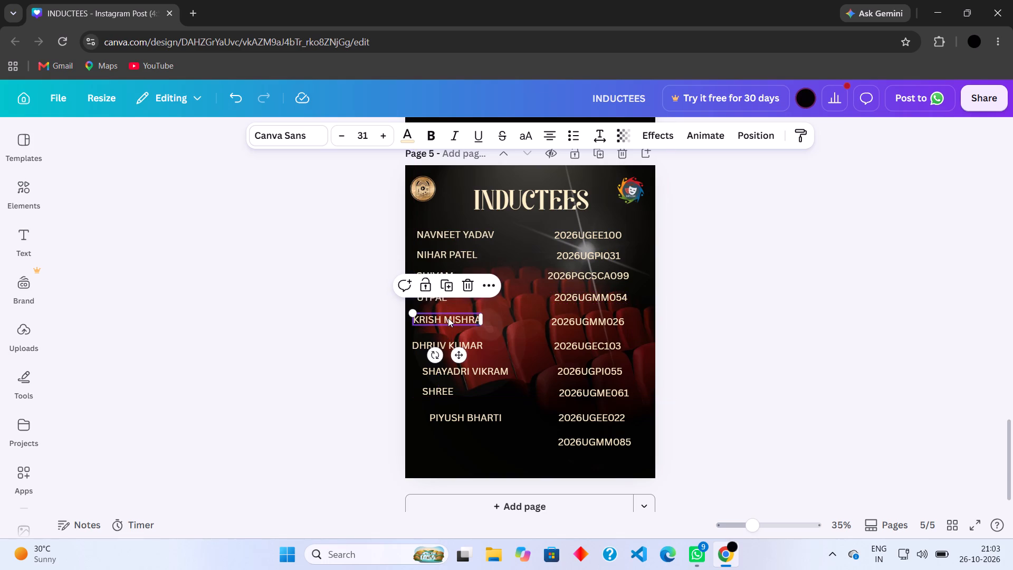
left_click(455, 342)
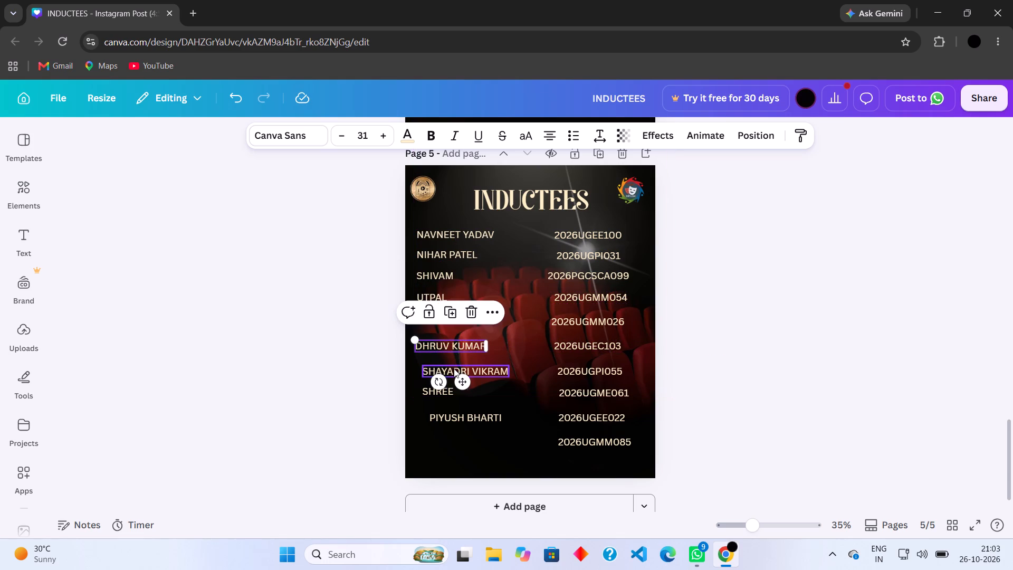
left_click_drag(454, 368, 447, 368)
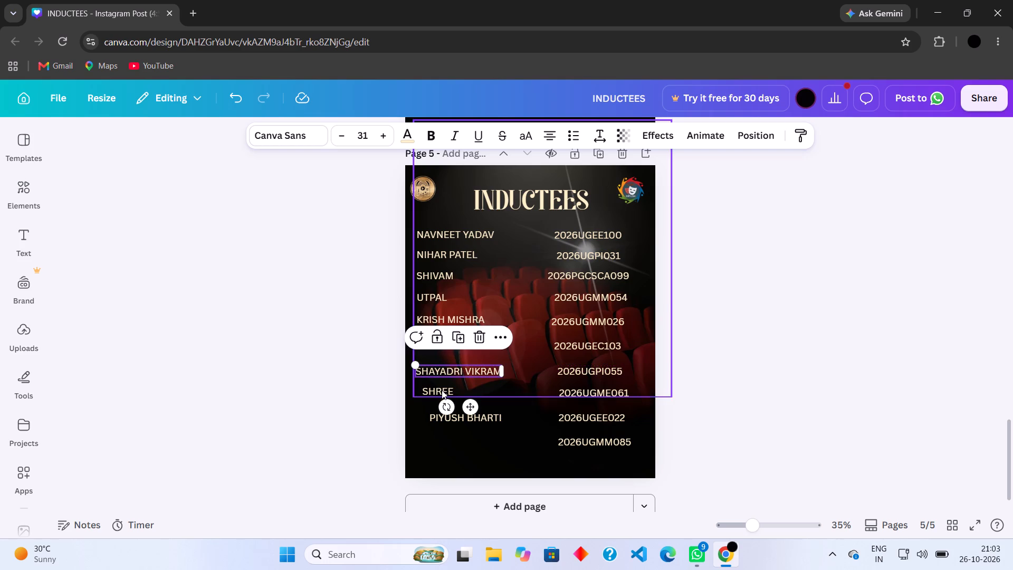
left_click_drag(442, 390, 436, 391)
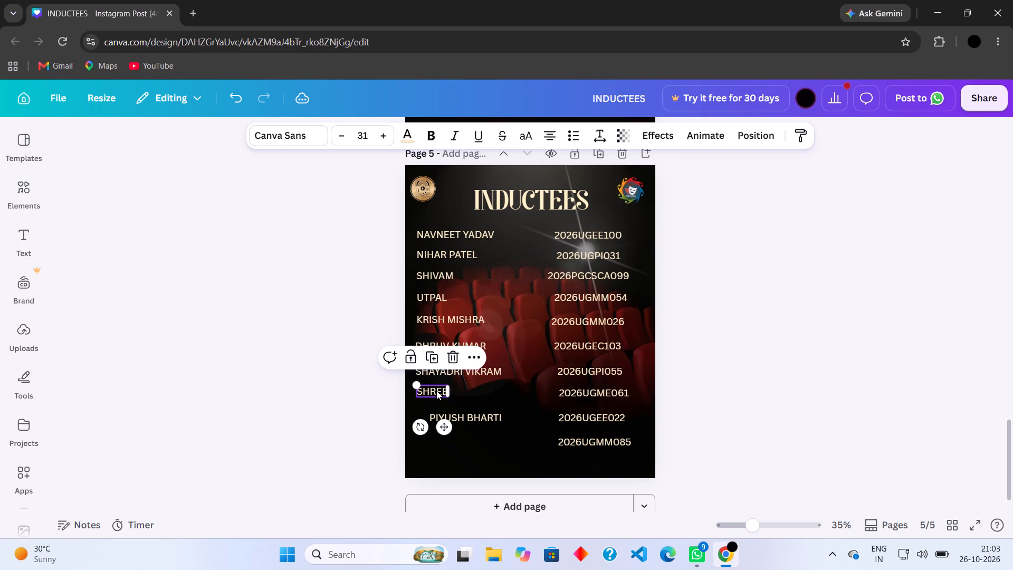
left_click_drag(479, 422, 470, 422)
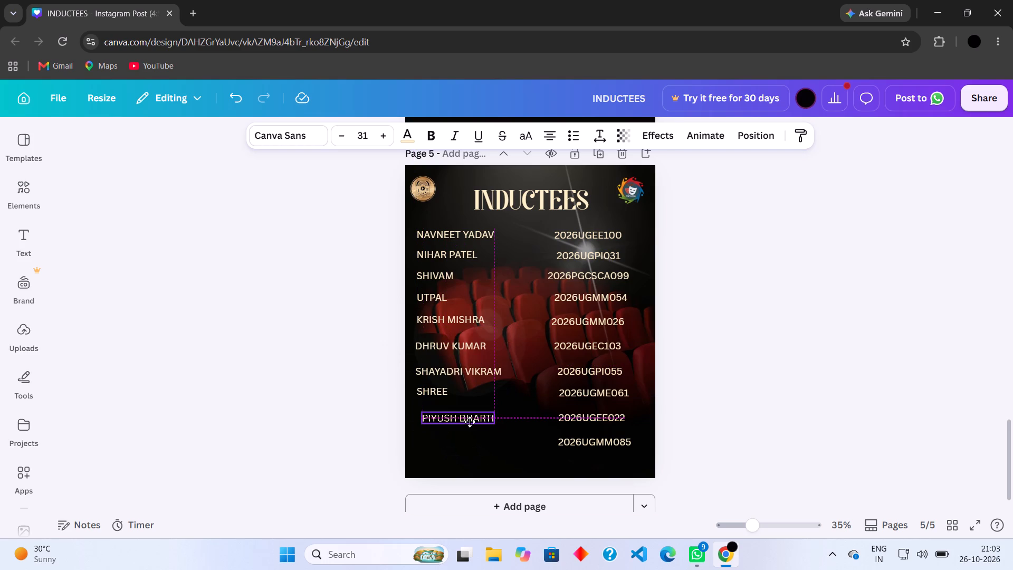
left_click_drag(470, 422, 466, 422)
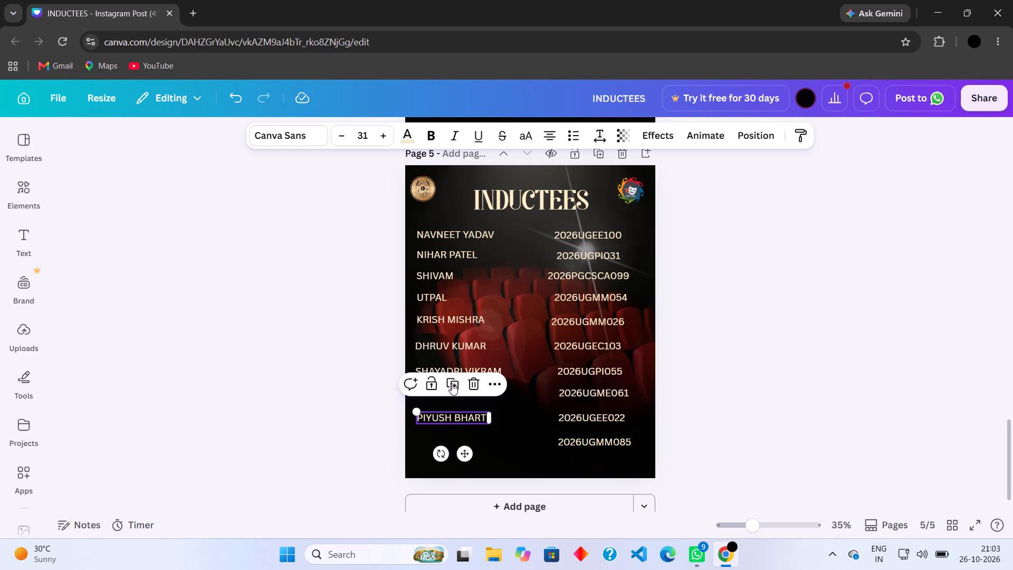
left_click(382, 408)
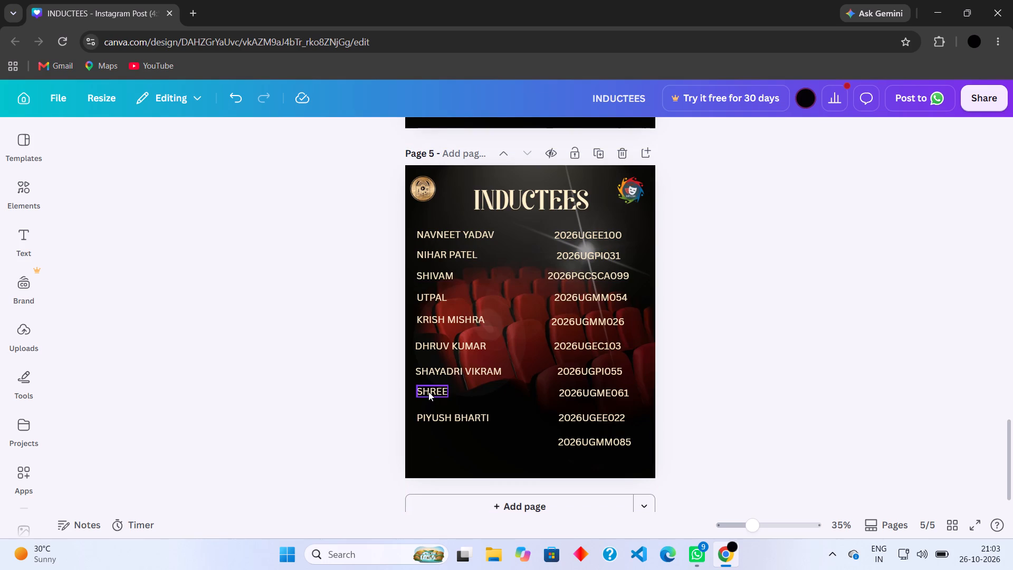
left_click(428, 392)
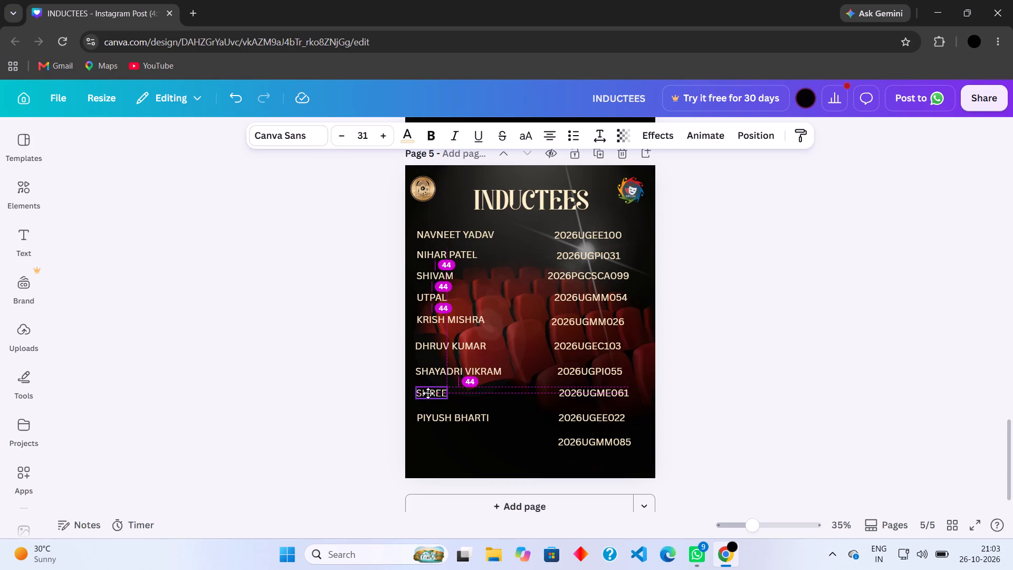
left_click(395, 400)
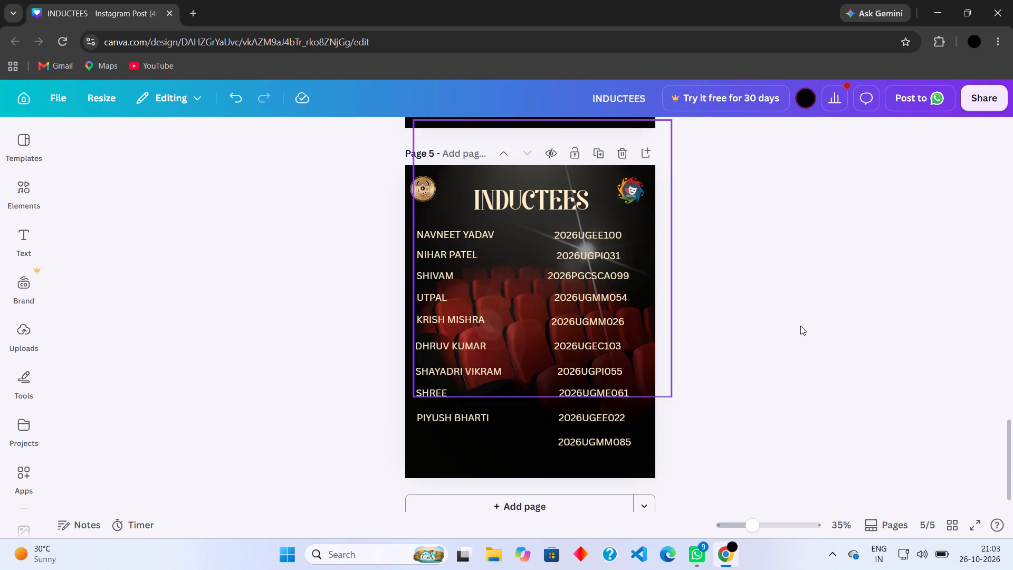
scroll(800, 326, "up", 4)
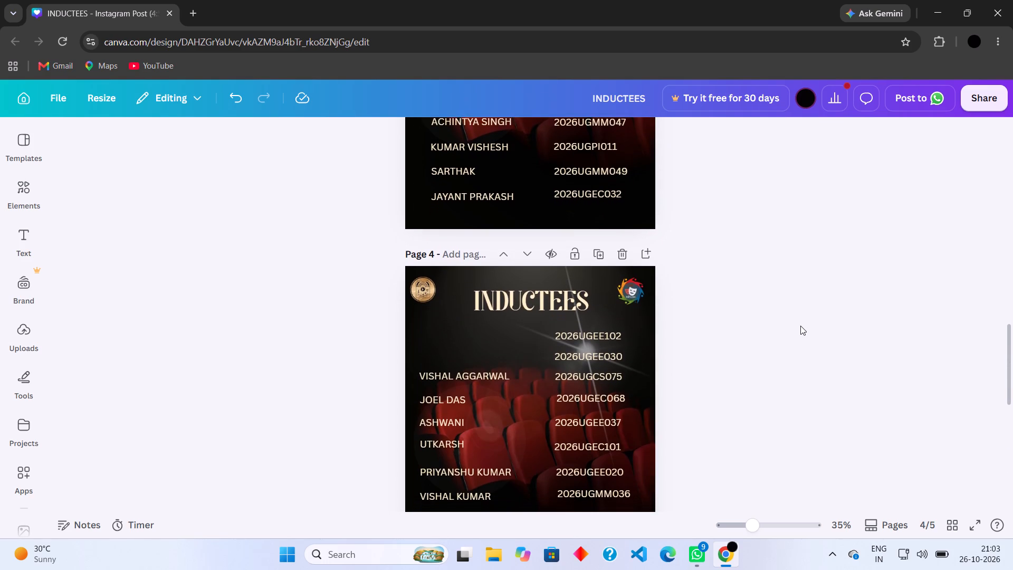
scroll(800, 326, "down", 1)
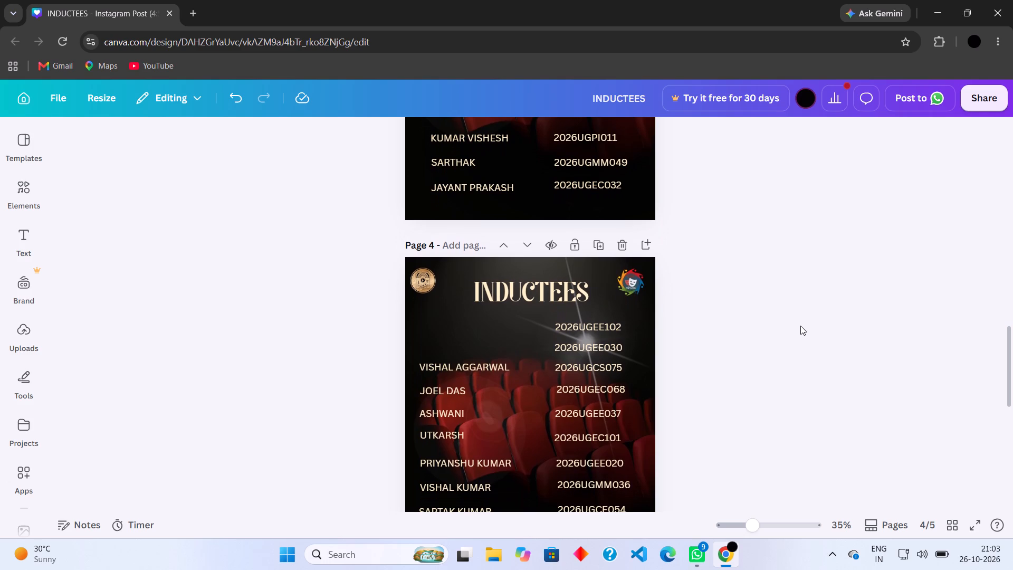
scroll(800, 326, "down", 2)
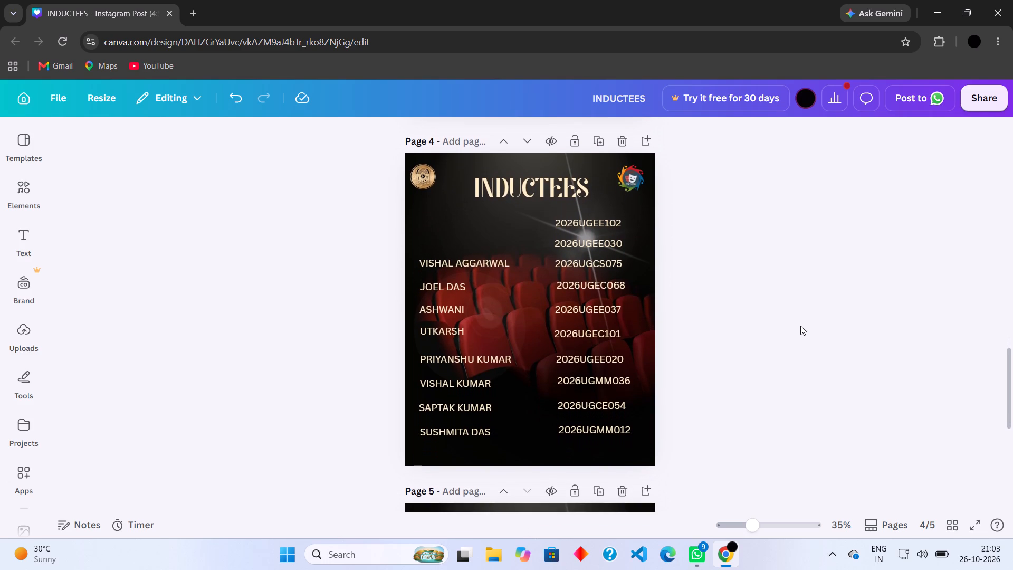